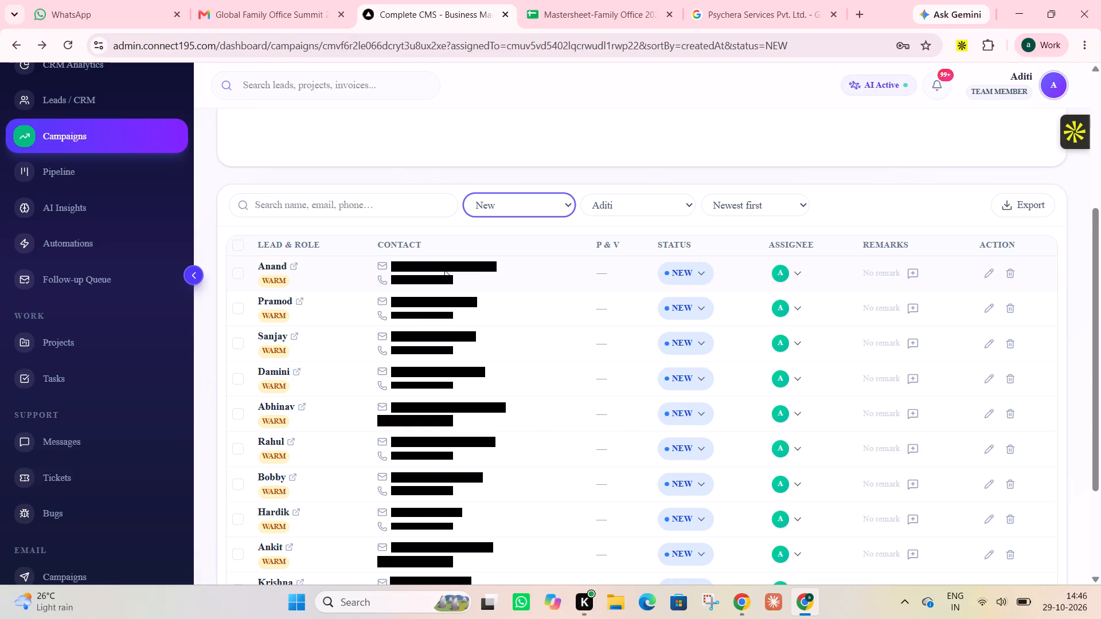
Change the status of Anand, the first lead in the campaign's filtered lead list, to Proposal Sent.
{"action": "left_click", "coordinate": [682, 279]}
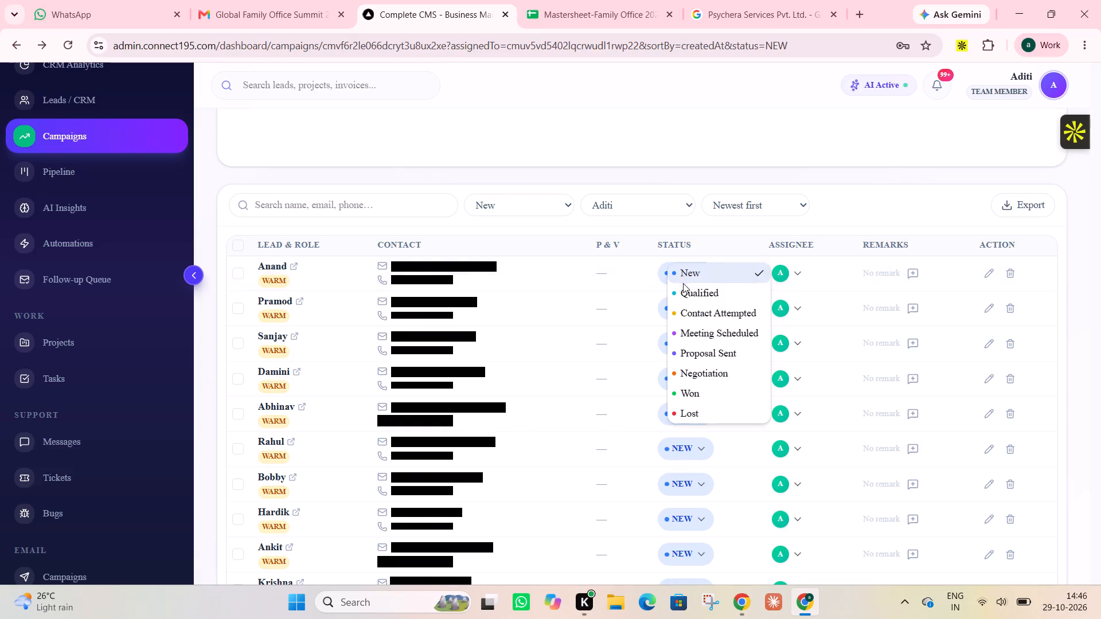
{"action": "left_click", "coordinate": [702, 350]}
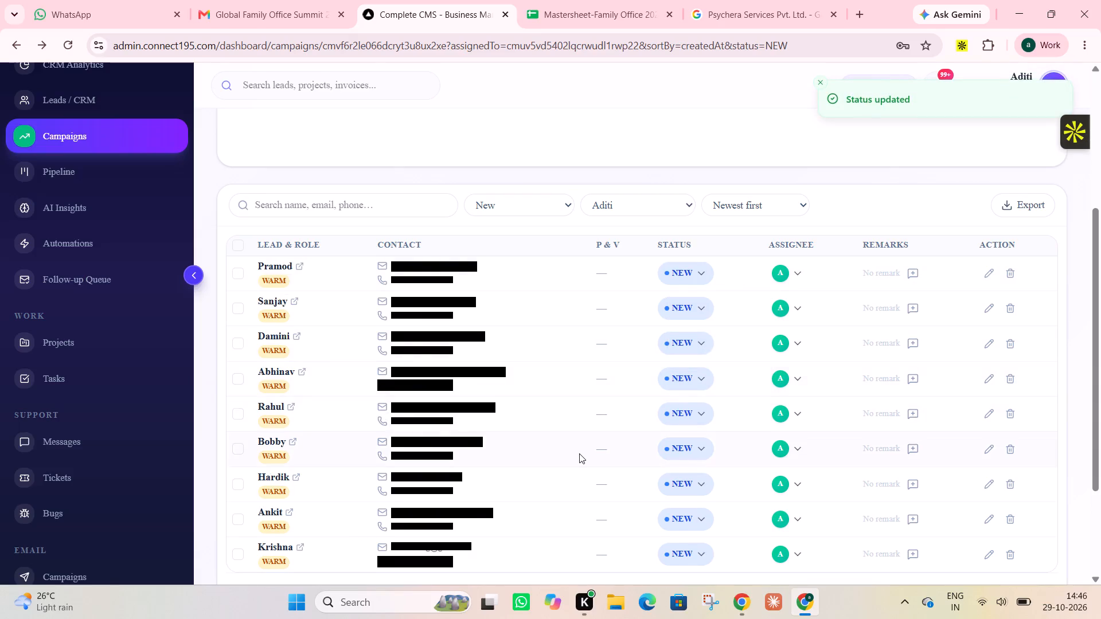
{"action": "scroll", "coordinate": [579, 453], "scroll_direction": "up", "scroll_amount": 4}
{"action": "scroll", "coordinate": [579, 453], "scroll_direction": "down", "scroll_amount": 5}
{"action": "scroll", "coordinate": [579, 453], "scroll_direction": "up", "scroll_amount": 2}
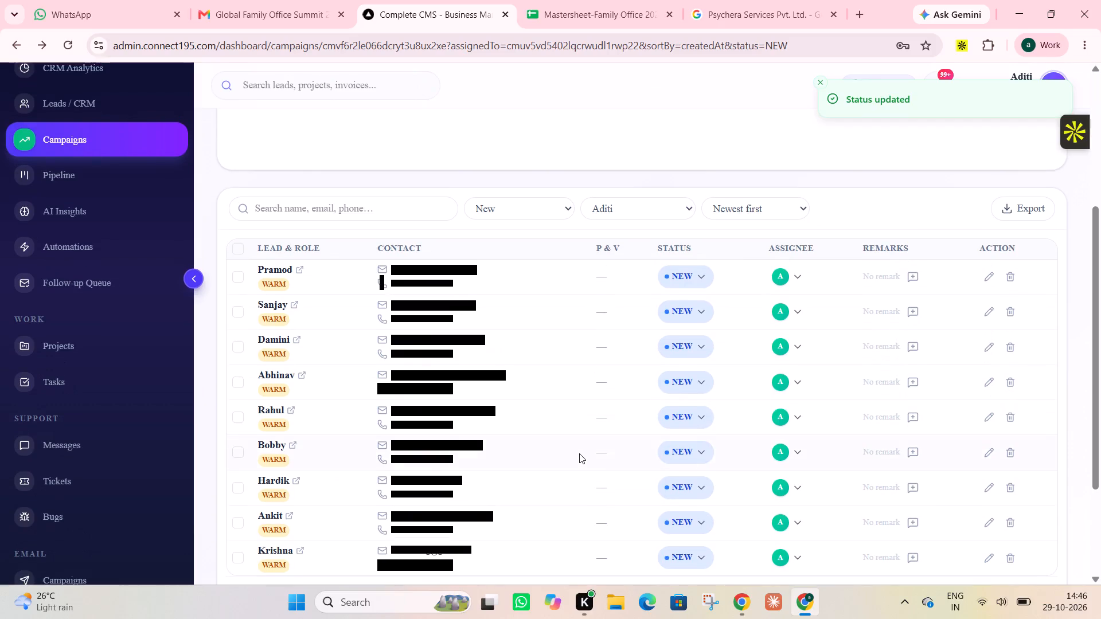
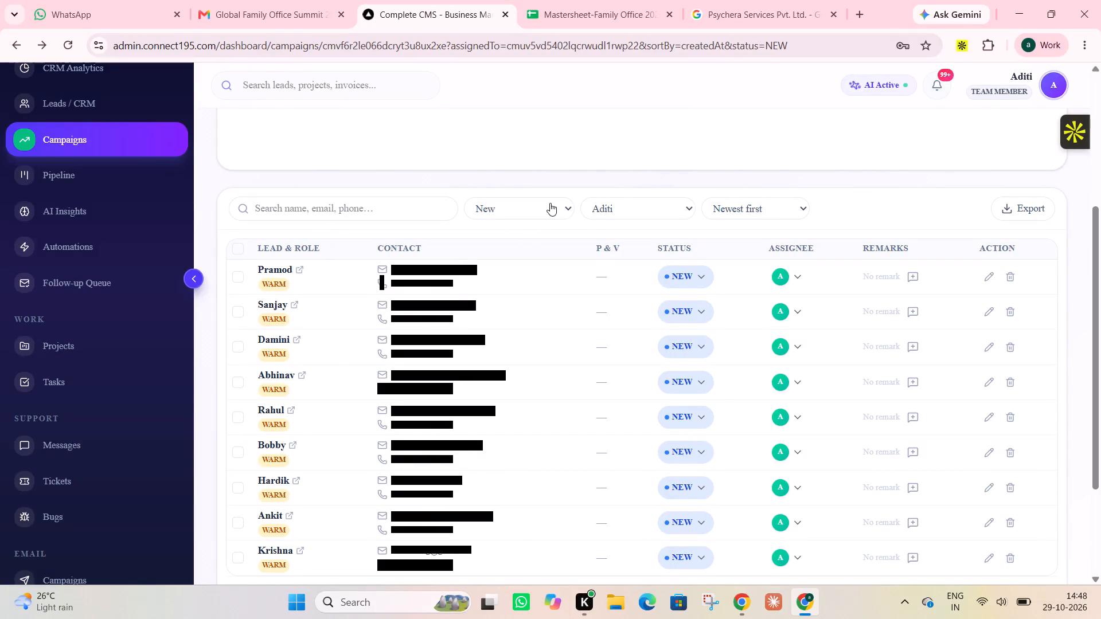
Search the campaign's leads for "asif" across all statuses and all assignees.
{"action": "left_click", "coordinate": [510, 203]}
{"action": "left_click", "coordinate": [506, 229]}
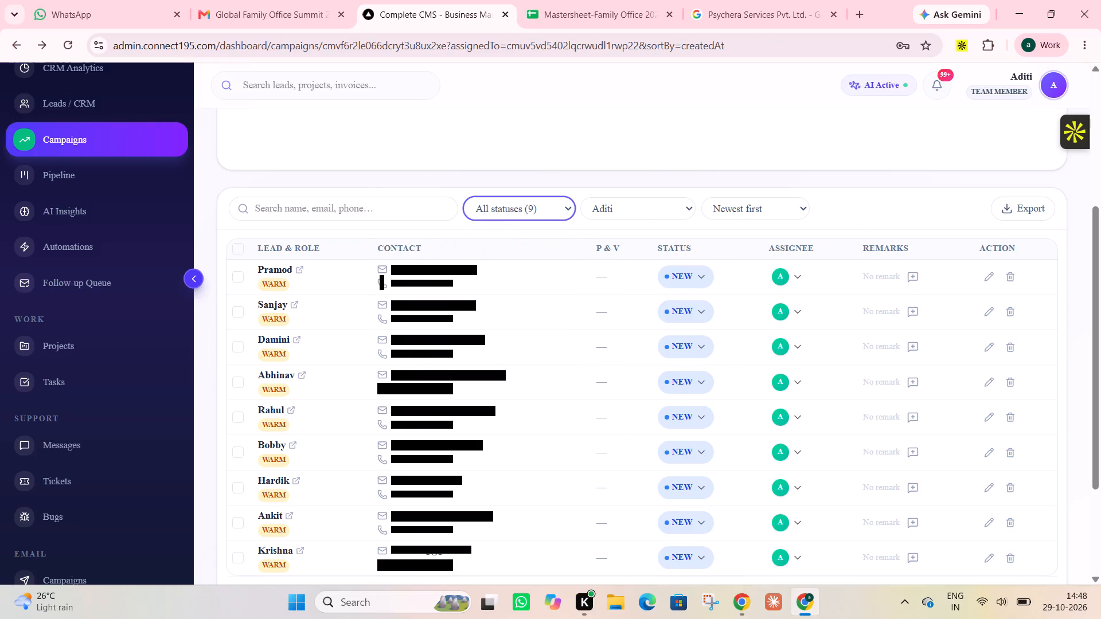
{"action": "left_click", "coordinate": [608, 203]}
{"action": "left_click", "coordinate": [618, 221]}
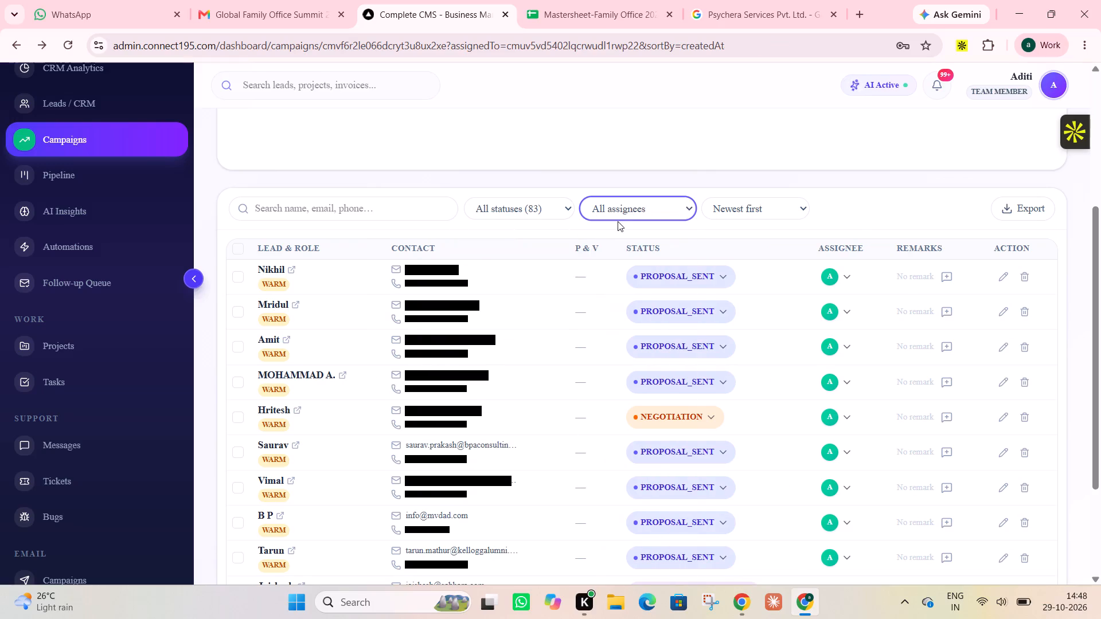
{"action": "left_click", "coordinate": [333, 209]}
{"action": "type", "text": "as"}
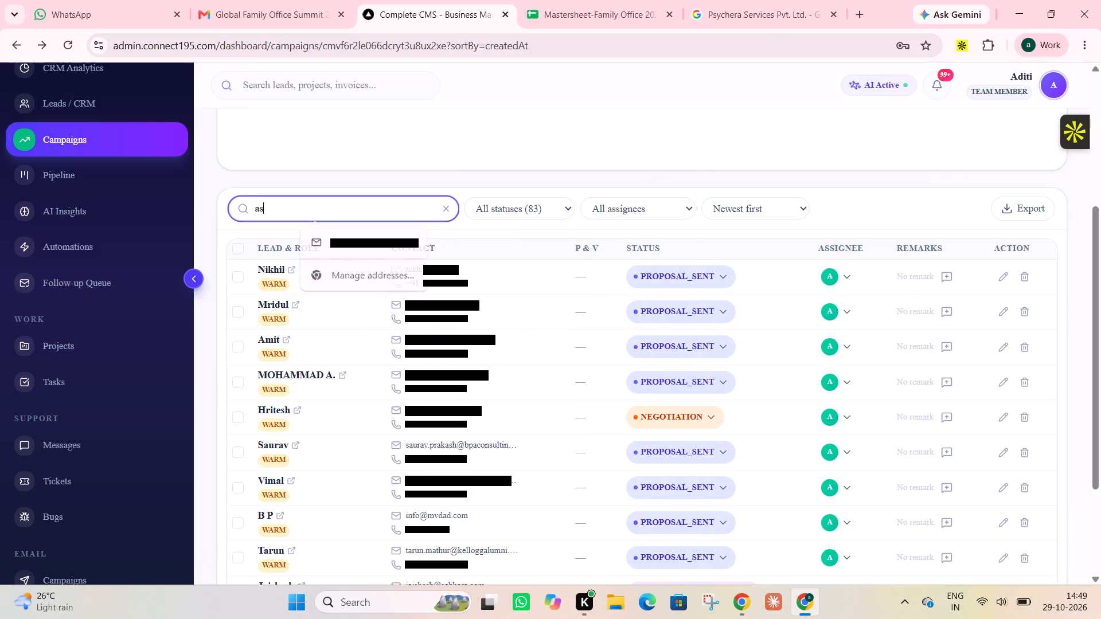
{"action": "type", "text": "if"}
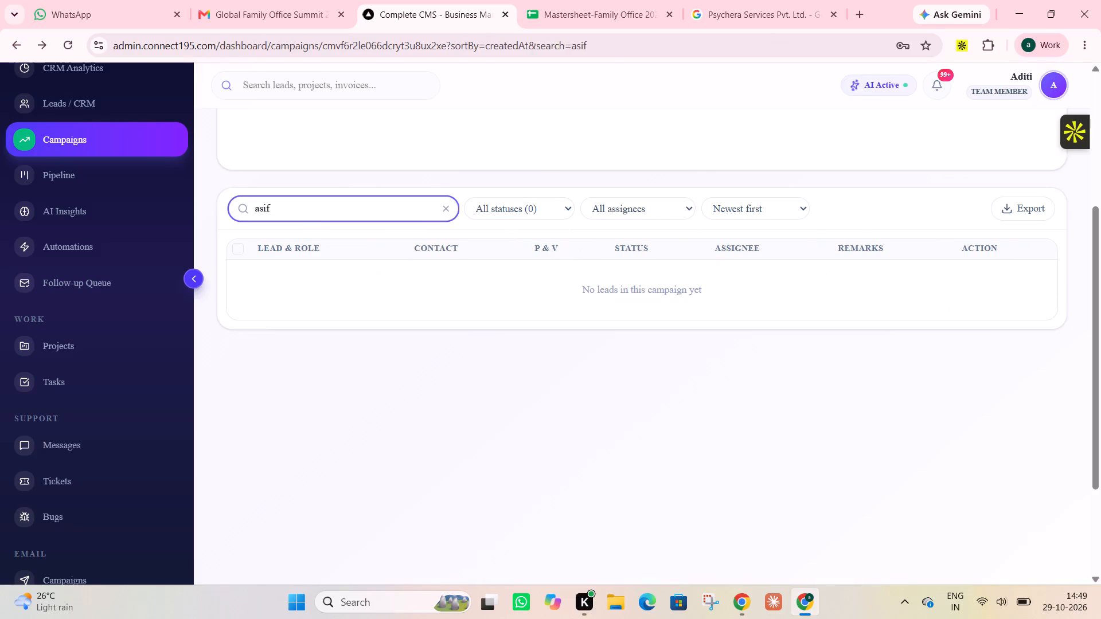
Return to the campaigns list and reopen the Linkedin-family-office-leads-v2 campaign.
{"action": "scroll", "coordinate": [149, 233], "scroll_direction": "up", "scroll_amount": 4}
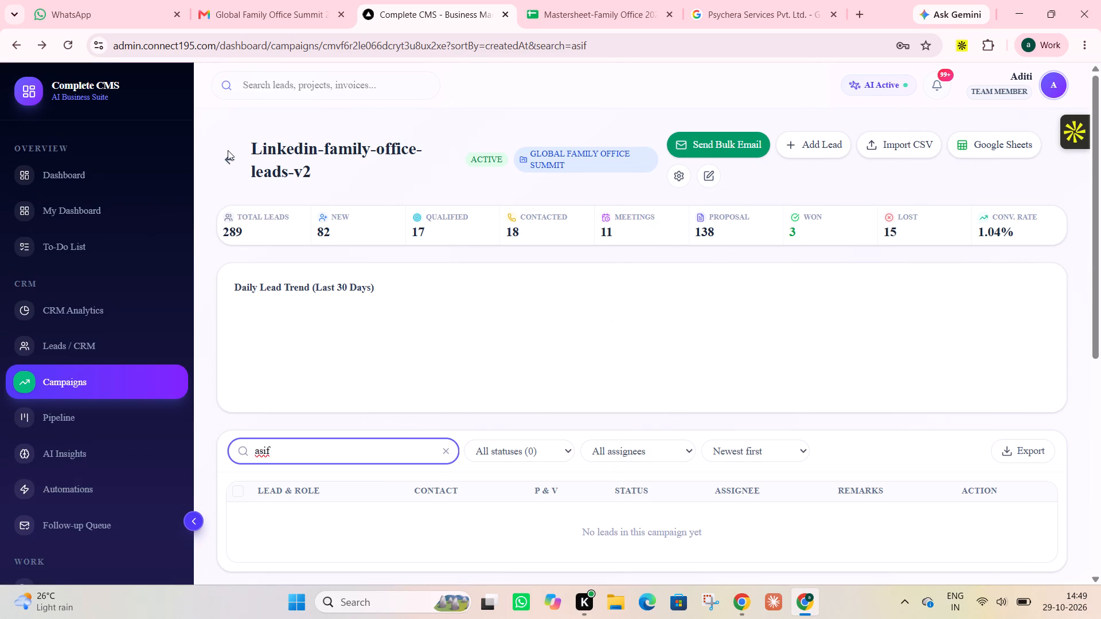
{"action": "left_click", "coordinate": [228, 150]}
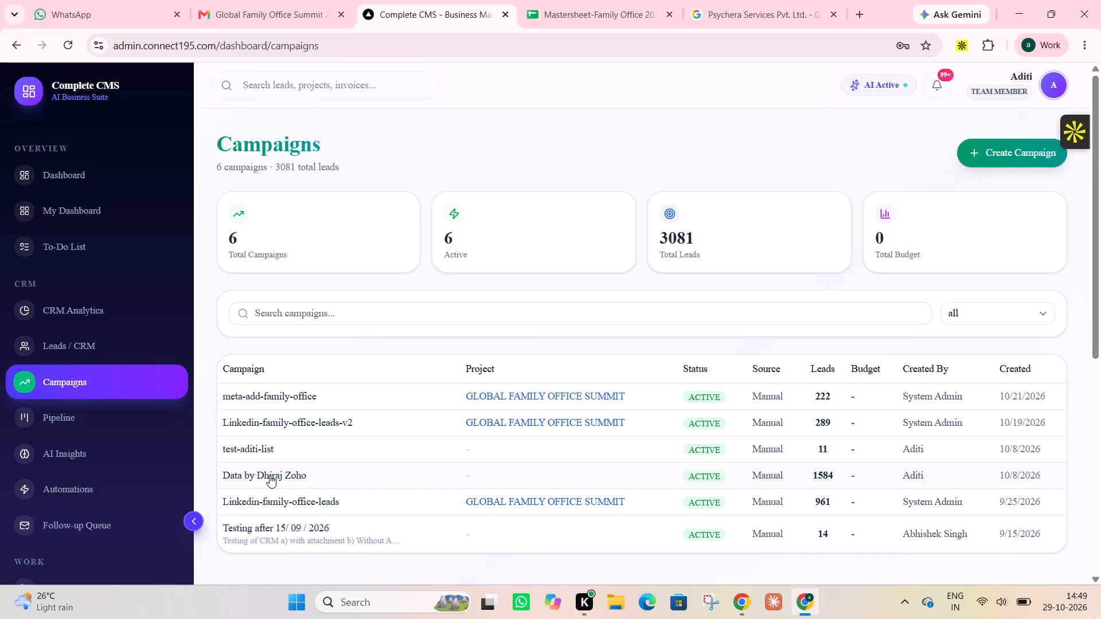
{"action": "scroll", "coordinate": [270, 475], "scroll_direction": "up", "scroll_amount": 1}
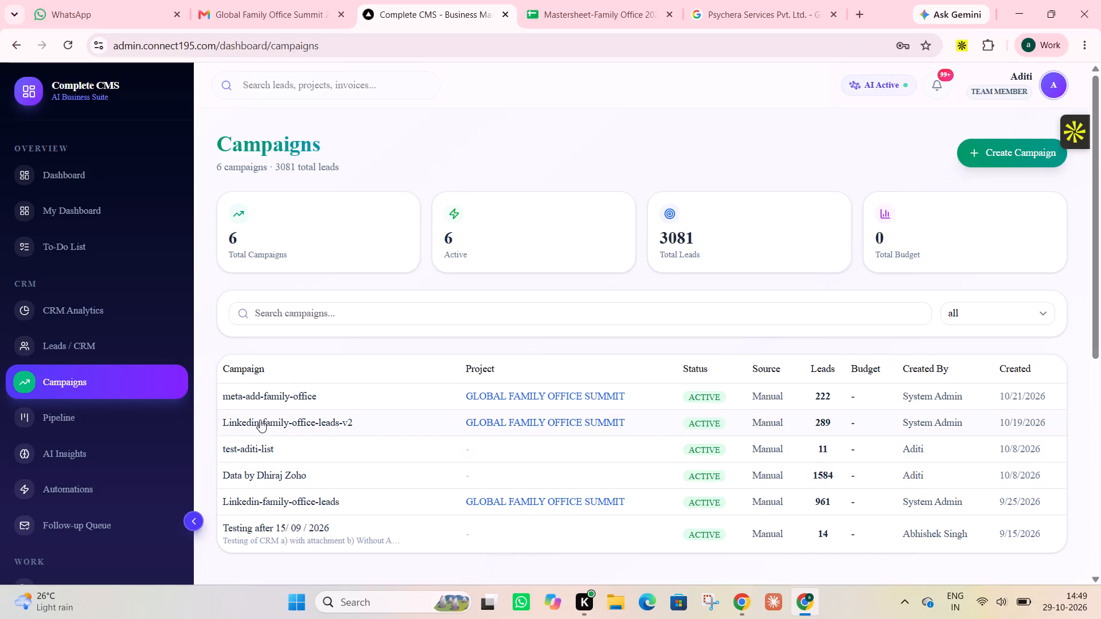
{"action": "left_click", "coordinate": [260, 420]}
Filter the campaign's leads to status New and assignee Aditi.
{"action": "scroll", "coordinate": [366, 348], "scroll_direction": "down", "scroll_amount": 2}
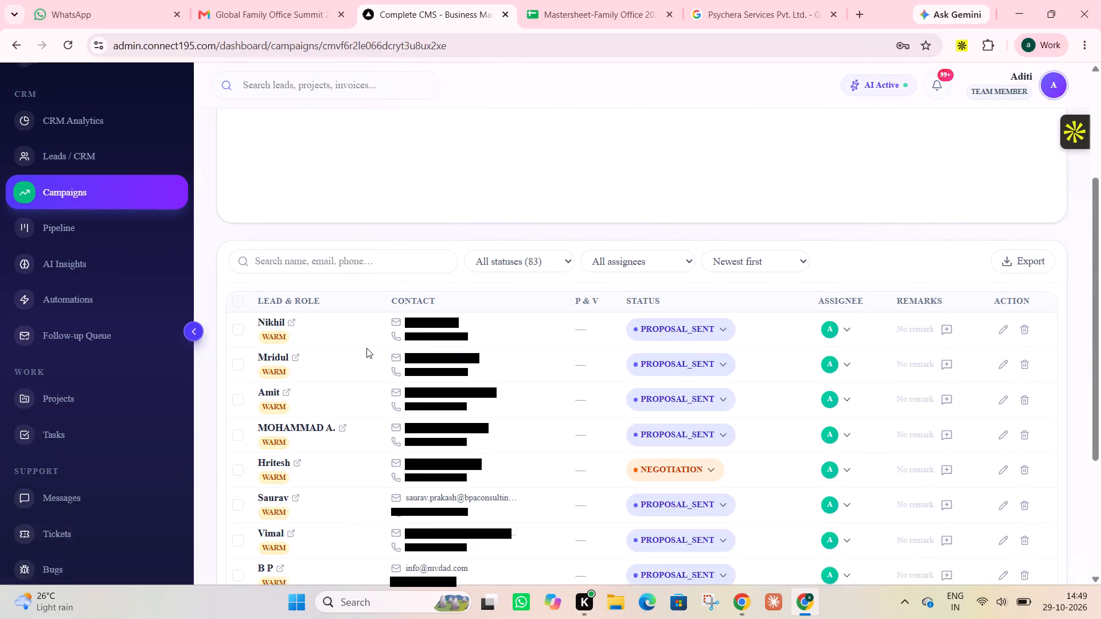
{"action": "scroll", "coordinate": [366, 348], "scroll_direction": "down", "scroll_amount": 1}
{"action": "left_click", "coordinate": [538, 242]}
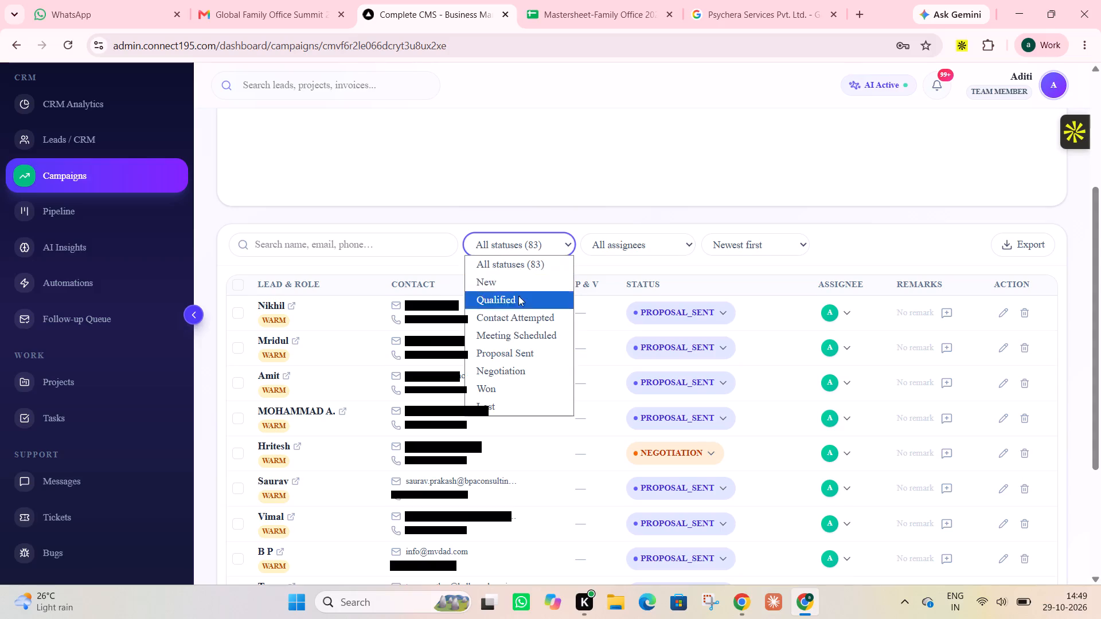
{"action": "left_click", "coordinate": [503, 279]}
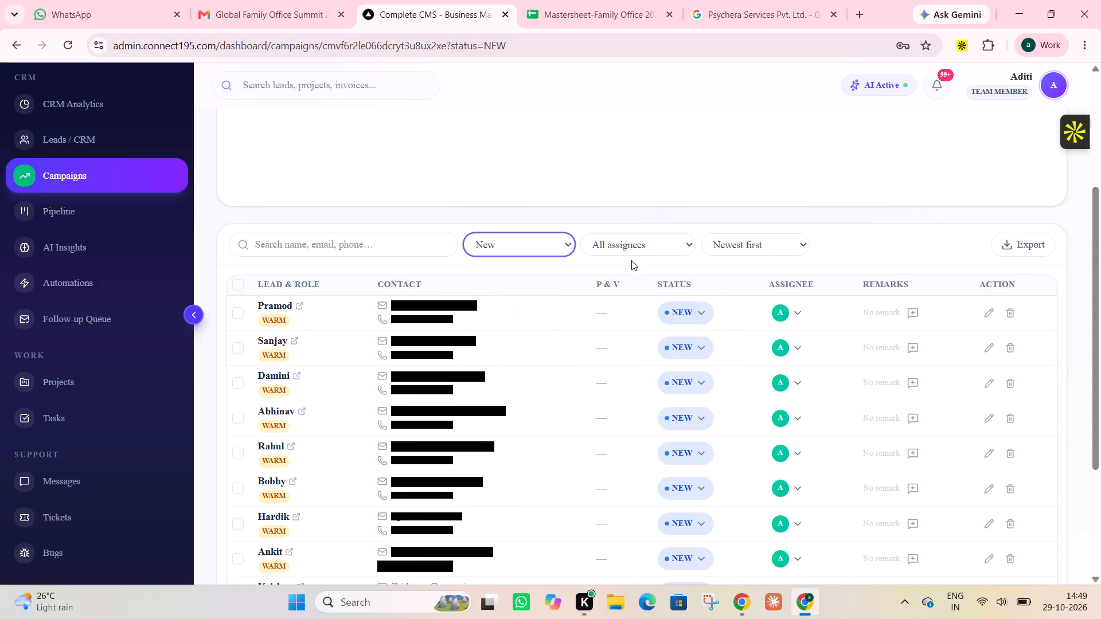
{"action": "left_click", "coordinate": [631, 248]}
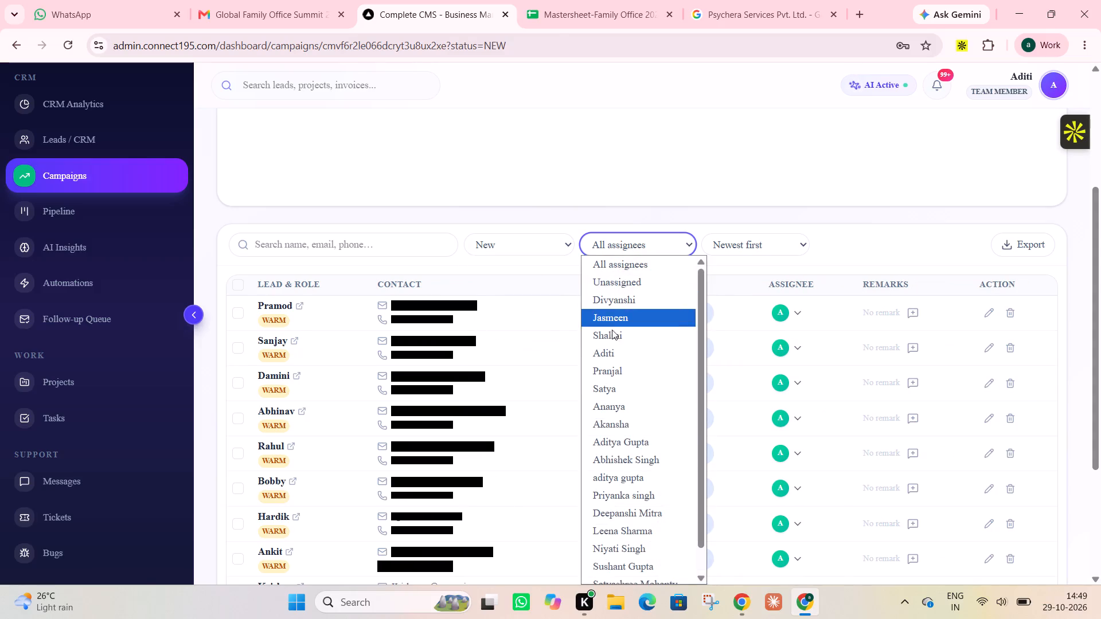
{"action": "left_click", "coordinate": [606, 346]}
Change the status of Pramod, the first lead in the filtered list, to Proposal Sent.
{"action": "scroll", "coordinate": [614, 275], "scroll_direction": "down", "scroll_amount": 1}
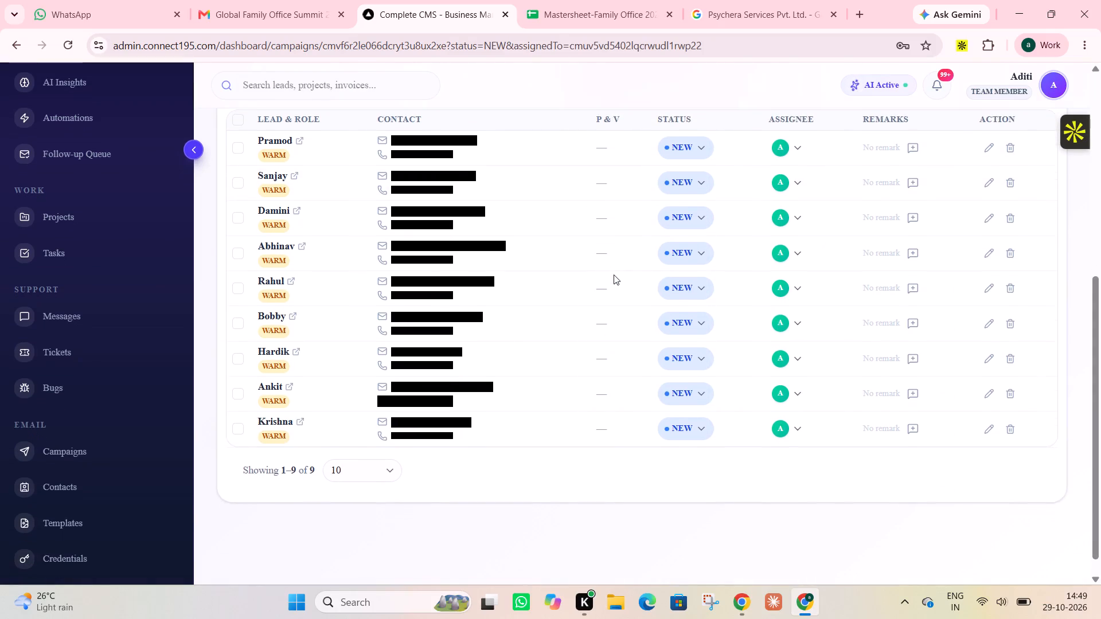
{"action": "scroll", "coordinate": [614, 275], "scroll_direction": "down", "scroll_amount": 1}
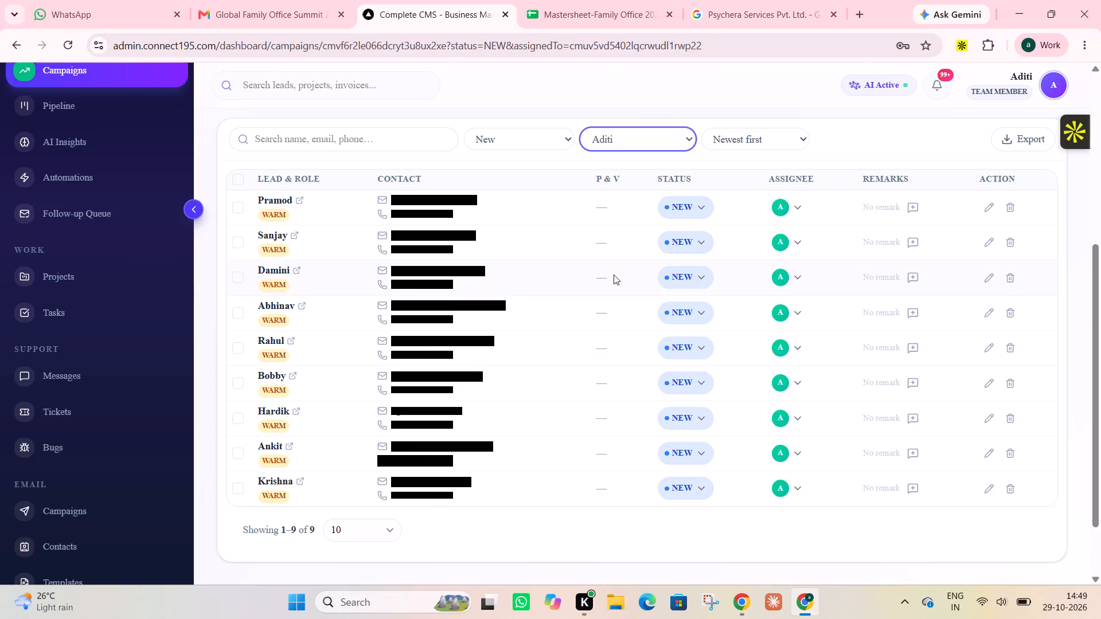
{"action": "left_click", "coordinate": [692, 214]}
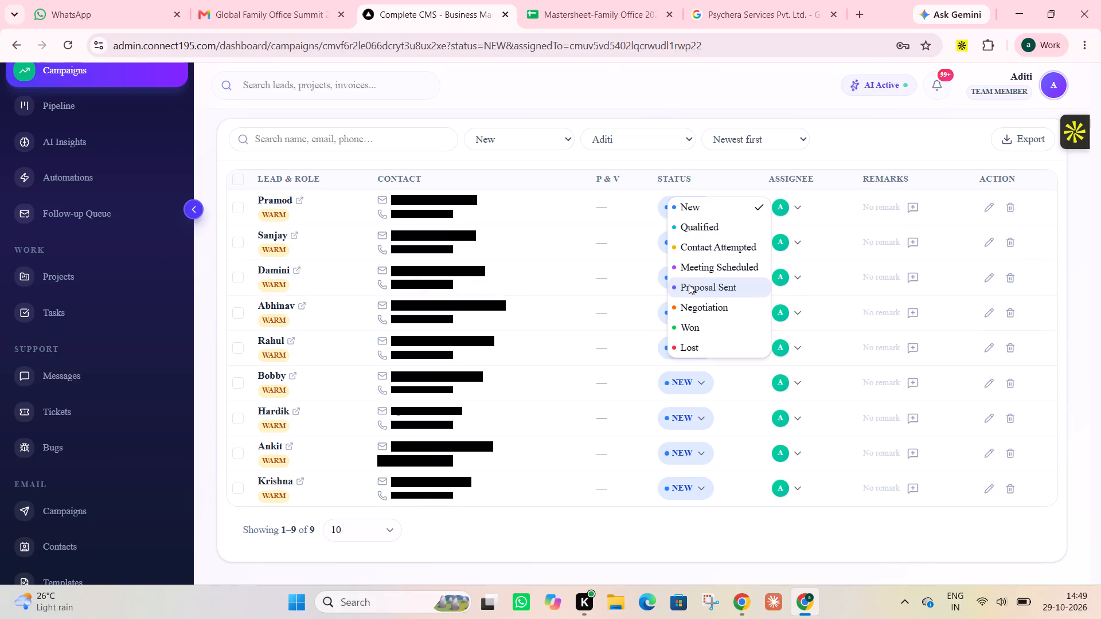
{"action": "left_click", "coordinate": [689, 284]}
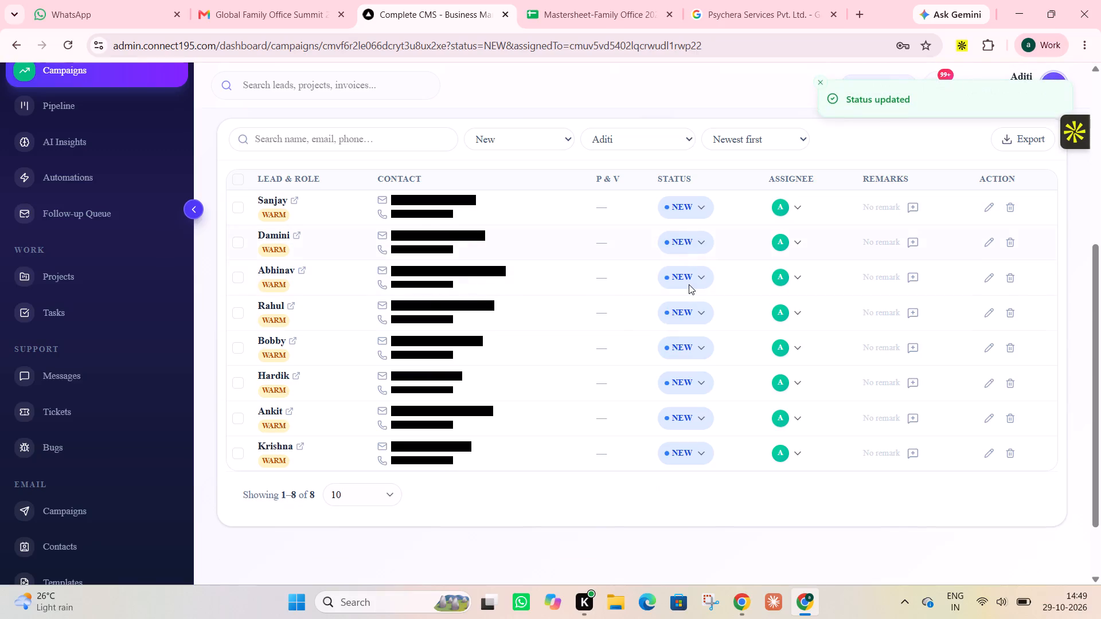
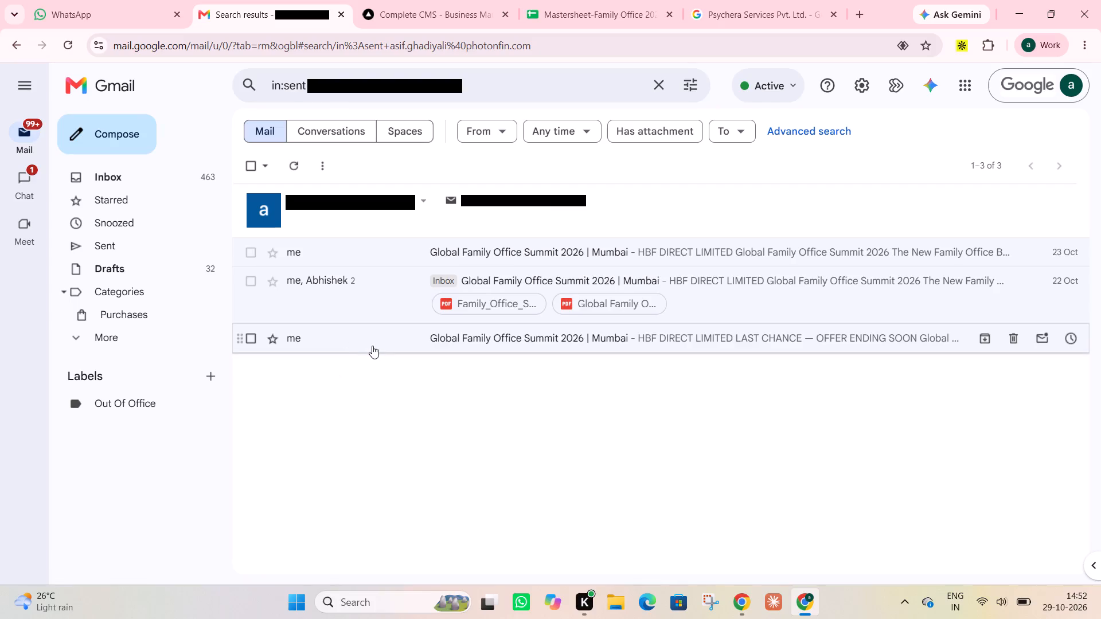
{"action": "left_click", "coordinate": [372, 346]}
{"action": "scroll", "coordinate": [399, 420], "scroll_direction": "down", "scroll_amount": 6}
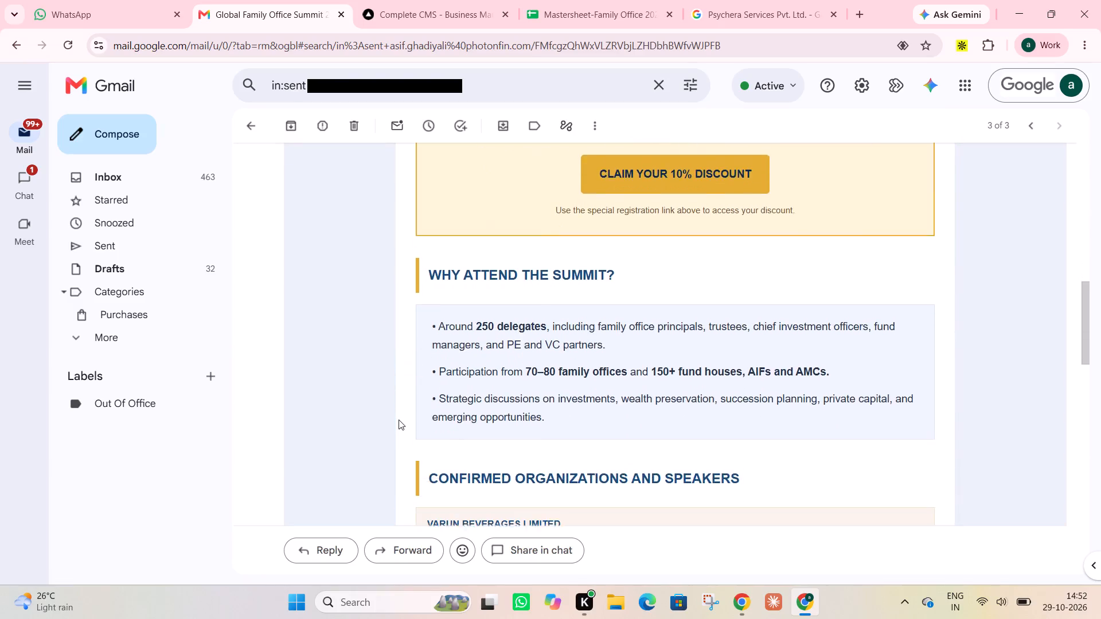
{"action": "scroll", "coordinate": [399, 417], "scroll_direction": "down", "scroll_amount": 5}
{"action": "scroll", "coordinate": [399, 417], "scroll_direction": "up", "scroll_amount": 15}
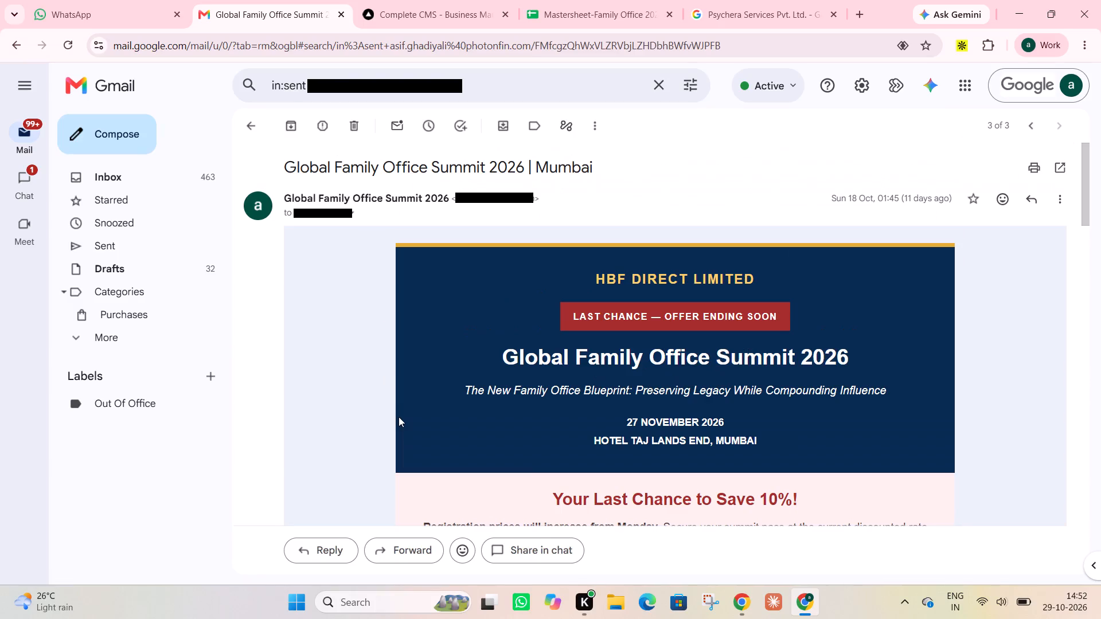
{"action": "left_click", "coordinate": [259, 133]}
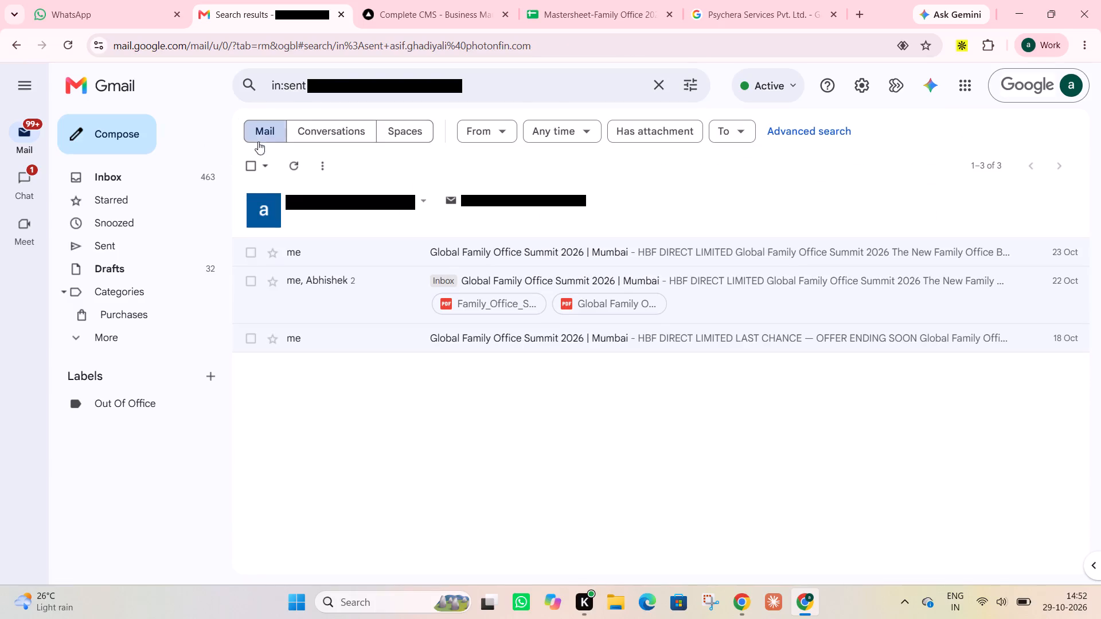
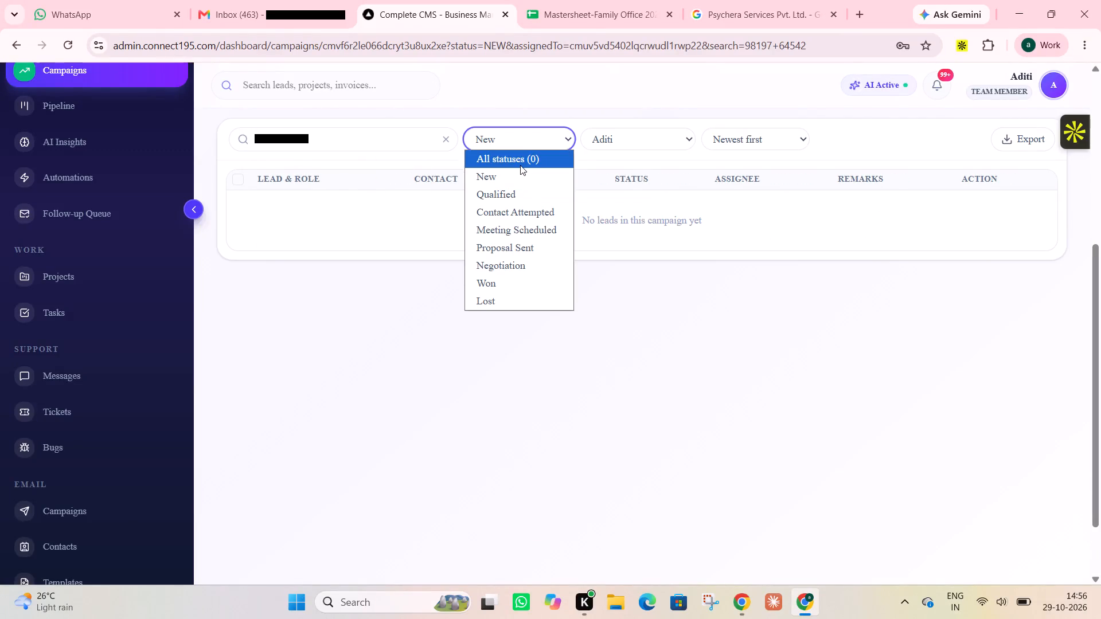
Widen the phone-number search of Aditi's leads in this campaign to all statuses.
{"action": "left_click", "coordinate": [520, 165]}
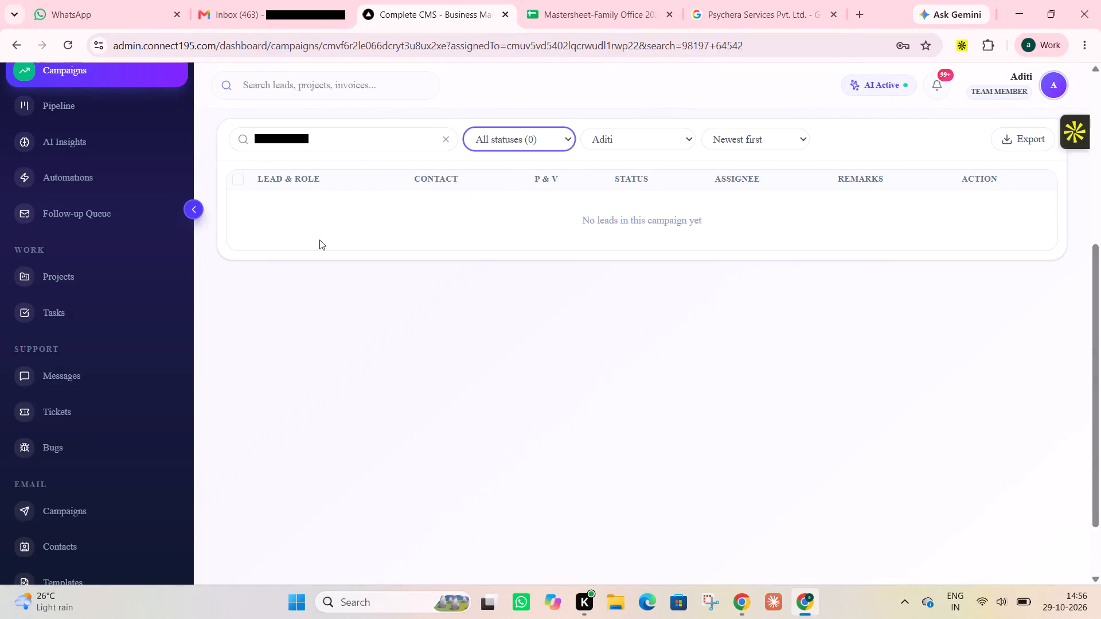
{"action": "scroll", "coordinate": [319, 240], "scroll_direction": "up", "scroll_amount": 5}
{"action": "left_click", "coordinate": [230, 162]}
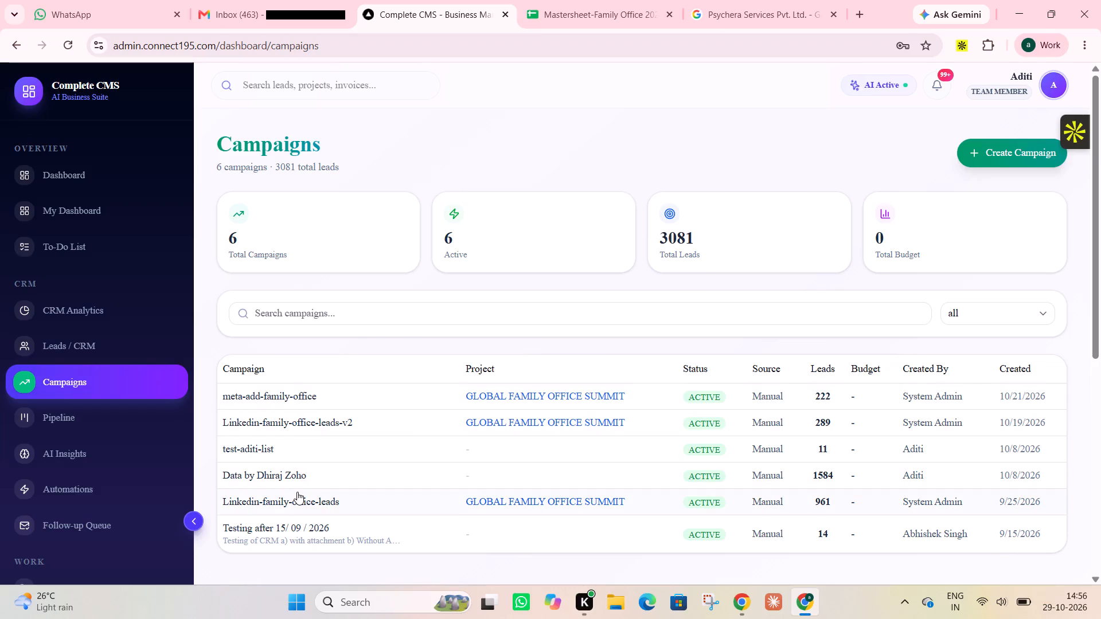
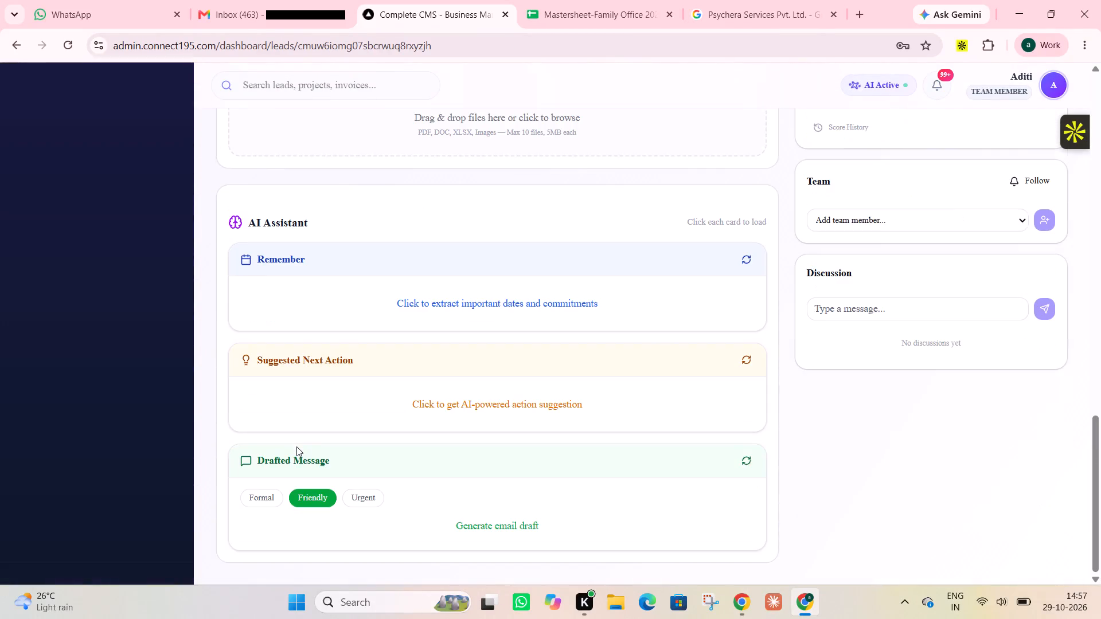
Leave the open lead record for Shreyas and return to the list of campaigns.
{"action": "scroll", "coordinate": [296, 446], "scroll_direction": "up", "scroll_amount": 6}
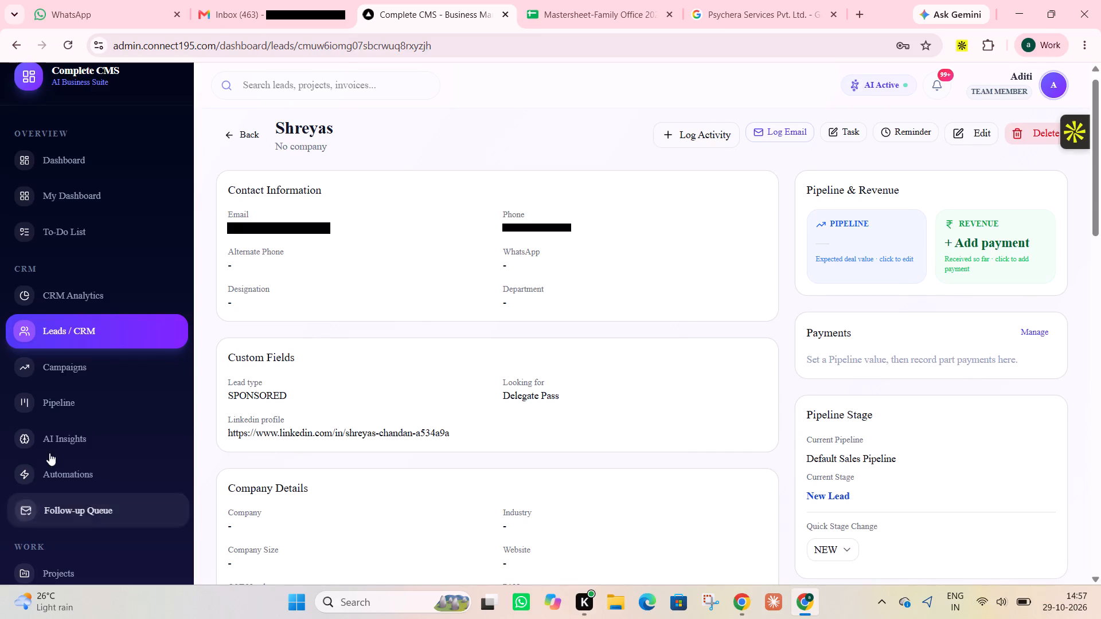
{"action": "left_click", "coordinate": [57, 370]}
{"action": "scroll", "coordinate": [301, 370], "scroll_direction": "down", "scroll_amount": 1}
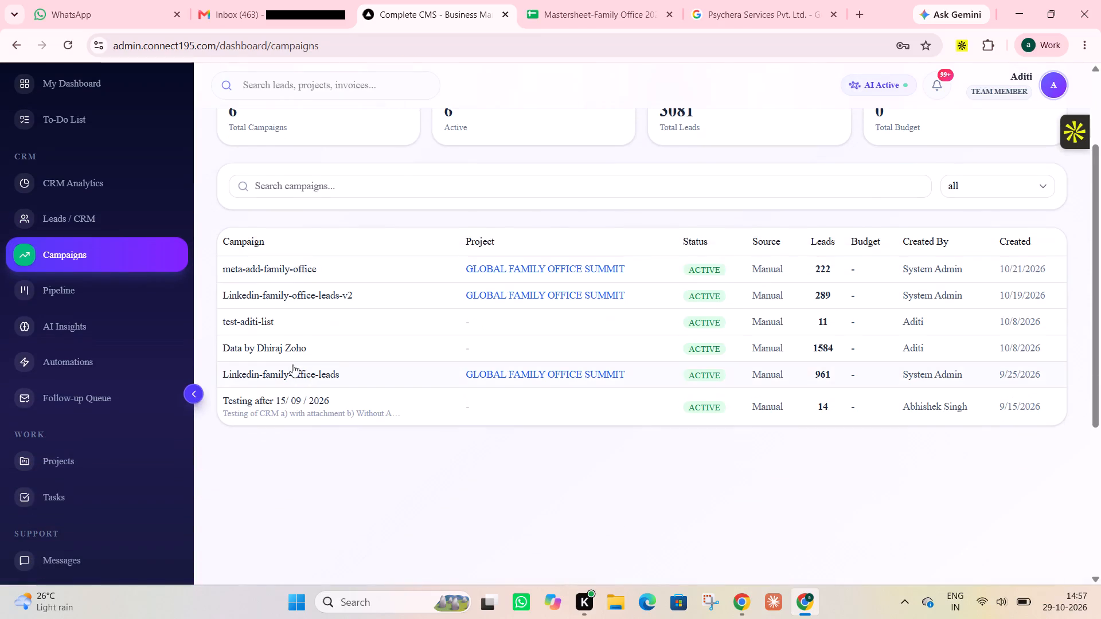
Open the Linkedin-family-office-leads-v2 campaign and search its leads for "77".
{"action": "left_click", "coordinate": [287, 297]}
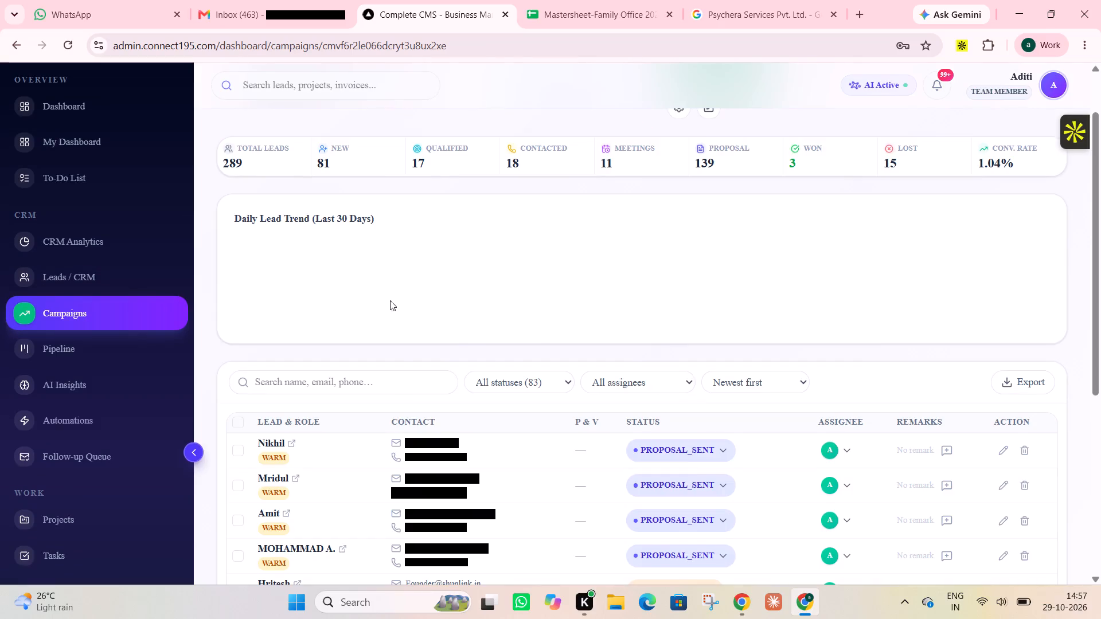
{"action": "scroll", "coordinate": [392, 308], "scroll_direction": "down", "scroll_amount": 3}
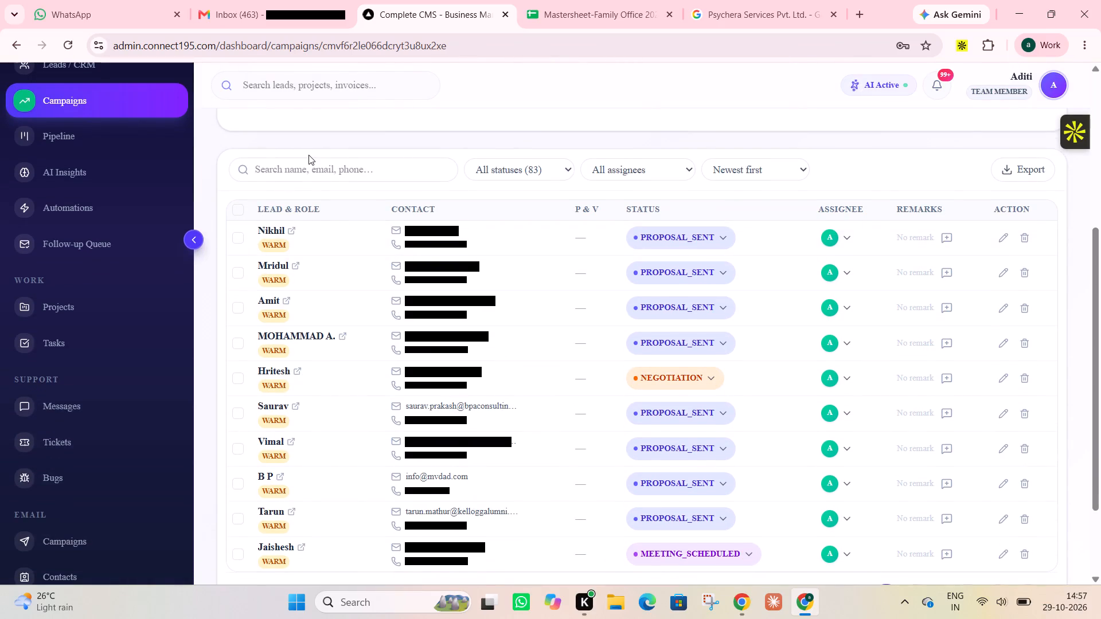
{"action": "left_click", "coordinate": [309, 167]}
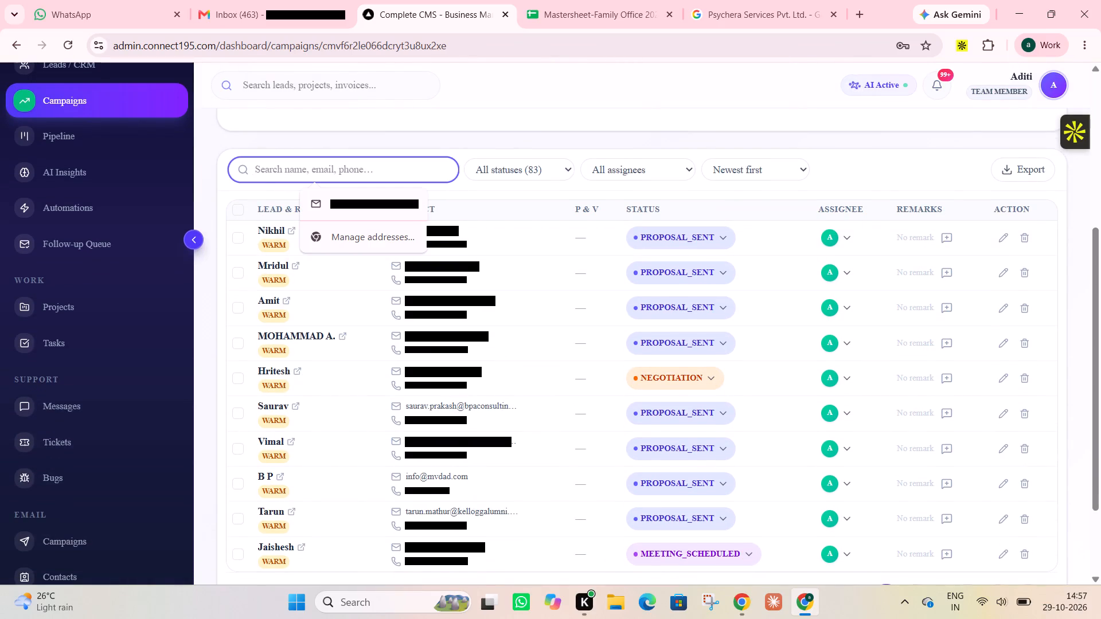
{"action": "type", "text": "77"}
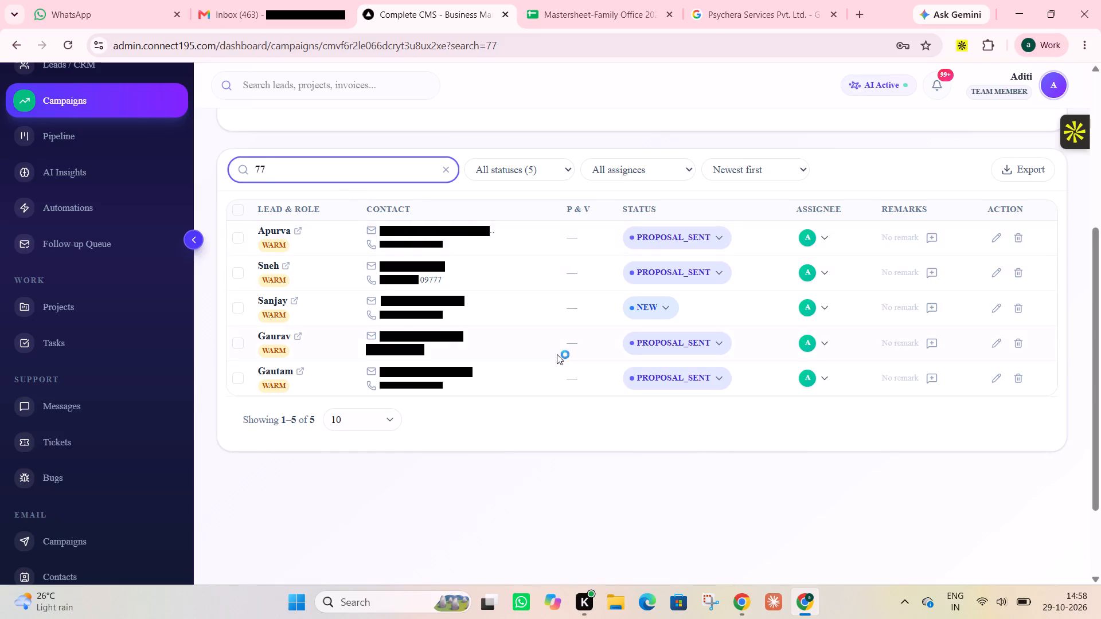
Open Apurva's lead record, review the contact and pipeline details, and return to the campaign's lead list.
{"action": "left_click", "coordinate": [678, 238]}
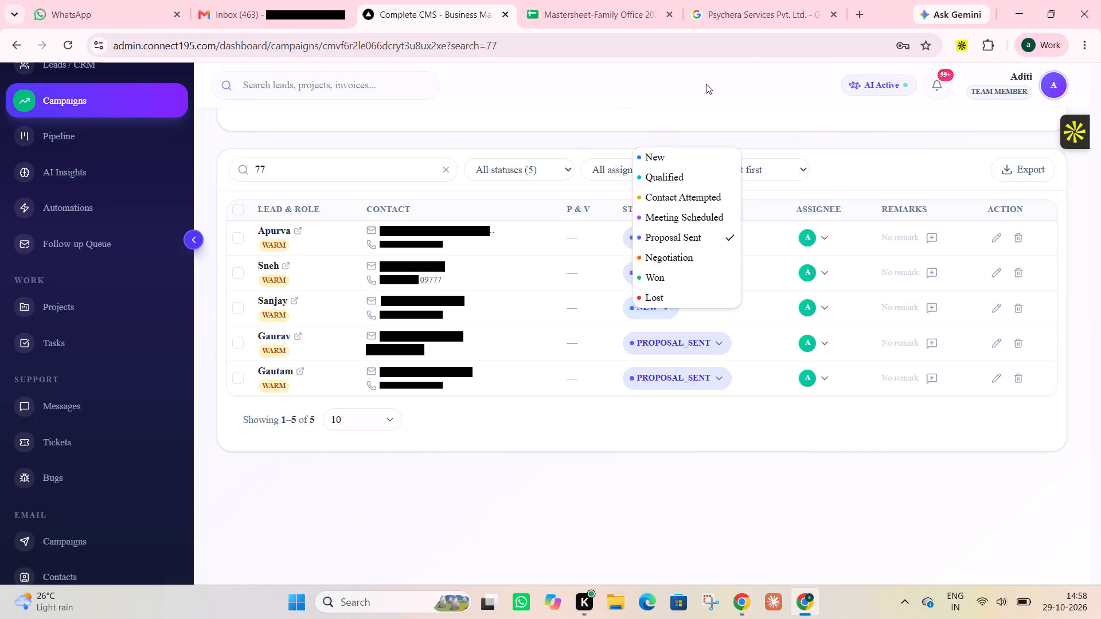
{"action": "left_click", "coordinate": [543, 476]}
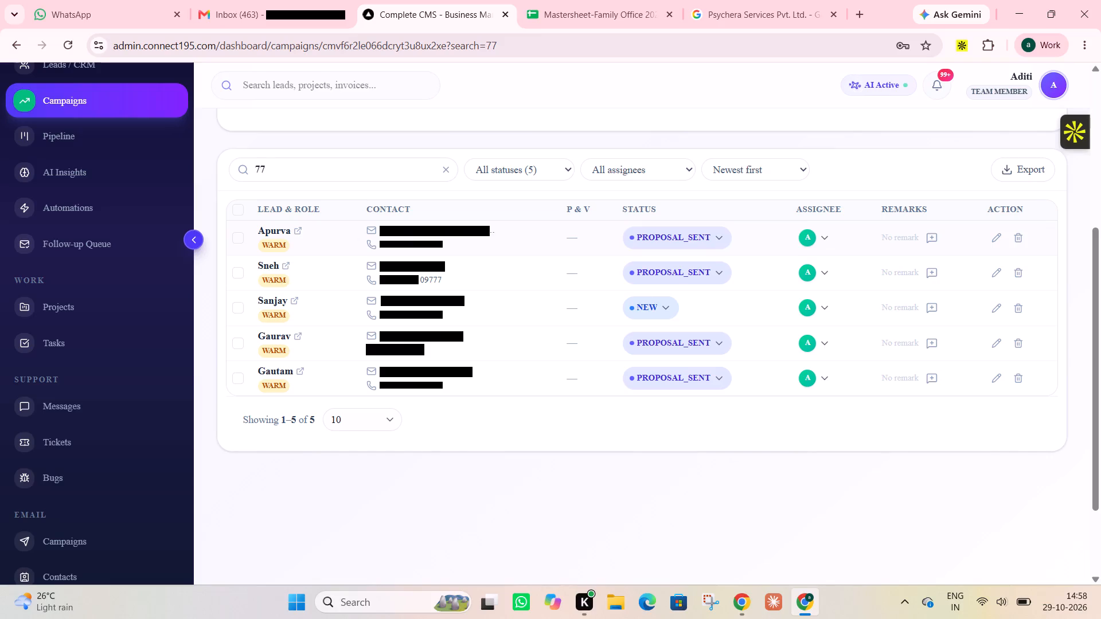
{"action": "left_click", "coordinate": [299, 230]}
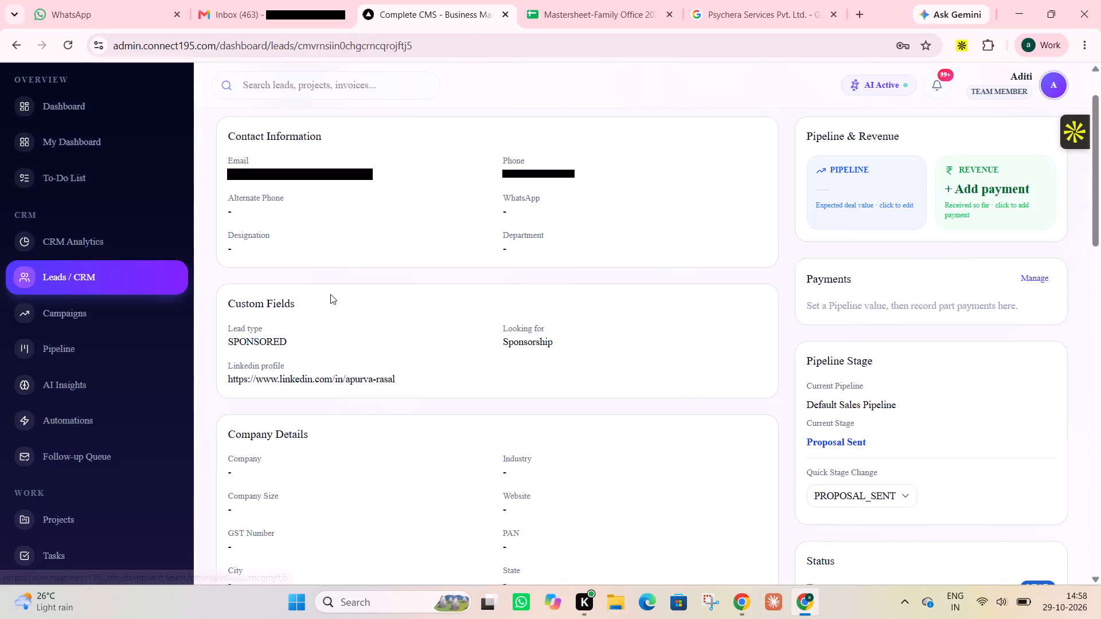
{"action": "scroll", "coordinate": [330, 294], "scroll_direction": "down", "scroll_amount": 5}
{"action": "scroll", "coordinate": [330, 294], "scroll_direction": "up", "scroll_amount": 5}
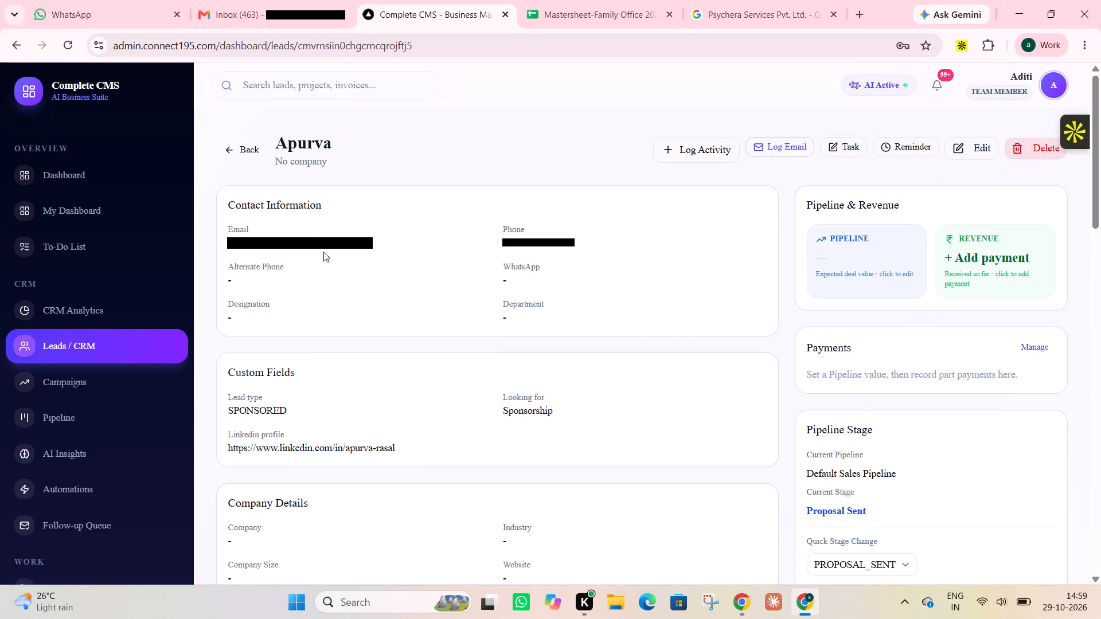
{"action": "scroll", "coordinate": [309, 224], "scroll_direction": "up", "scroll_amount": 3}
{"action": "left_click", "coordinate": [228, 148]}
{"action": "scroll", "coordinate": [371, 261], "scroll_direction": "down", "scroll_amount": 1}
{"action": "scroll", "coordinate": [371, 261], "scroll_direction": "up", "scroll_amount": 3}
{"action": "scroll", "coordinate": [371, 261], "scroll_direction": "down", "scroll_amount": 6}
{"action": "scroll", "coordinate": [371, 261], "scroll_direction": "up", "scroll_amount": 1}
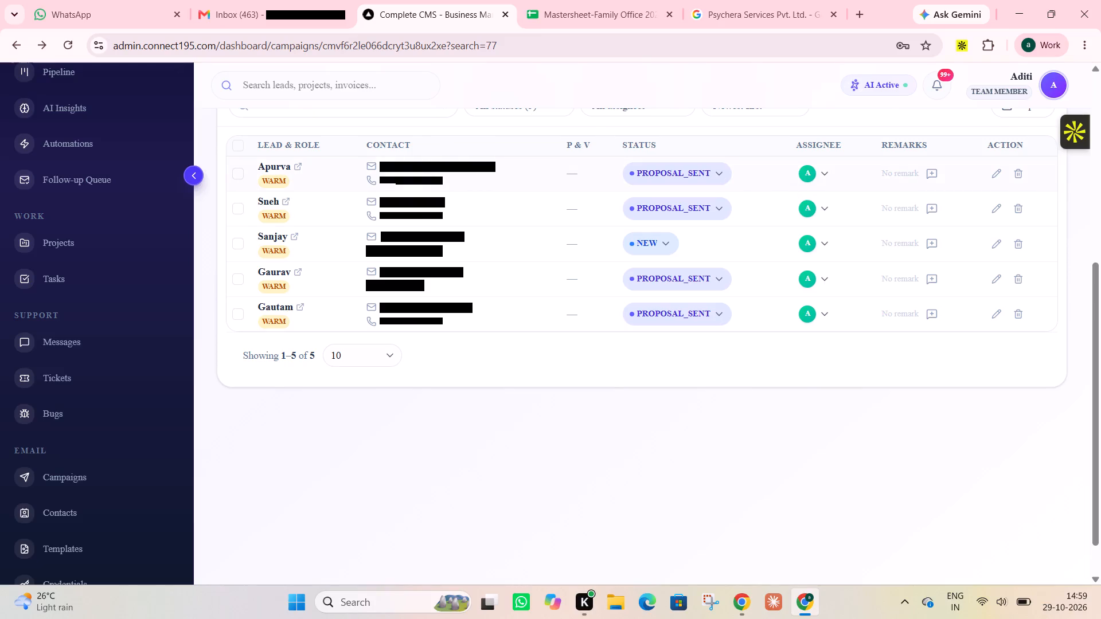
{"action": "scroll", "coordinate": [362, 301], "scroll_direction": "up", "scroll_amount": 2}
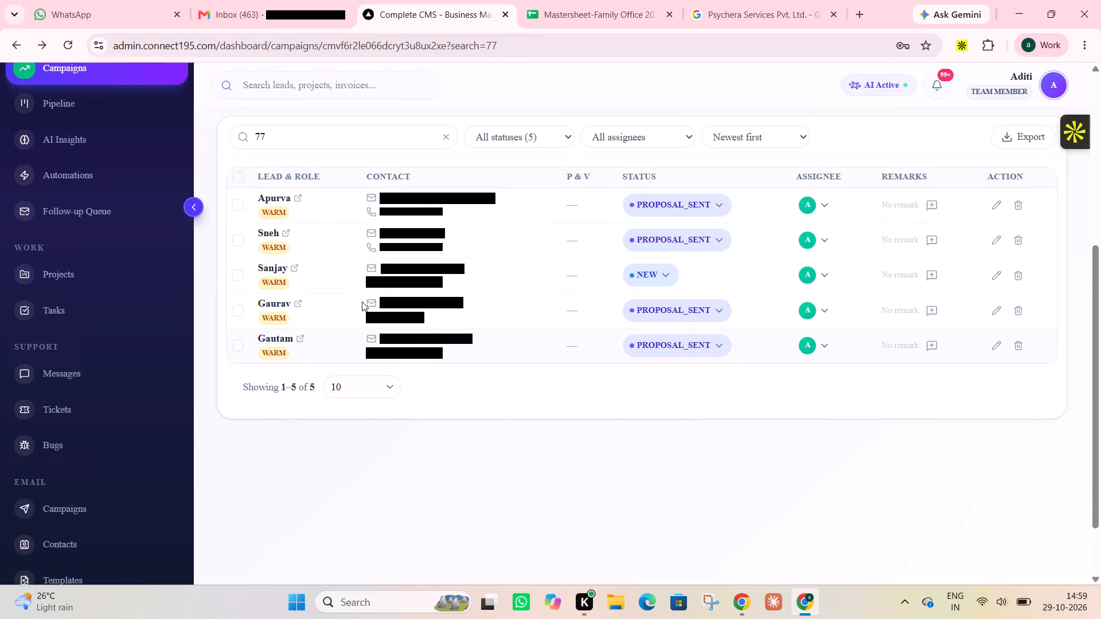
{"action": "scroll", "coordinate": [362, 301], "scroll_direction": "up", "scroll_amount": 1}
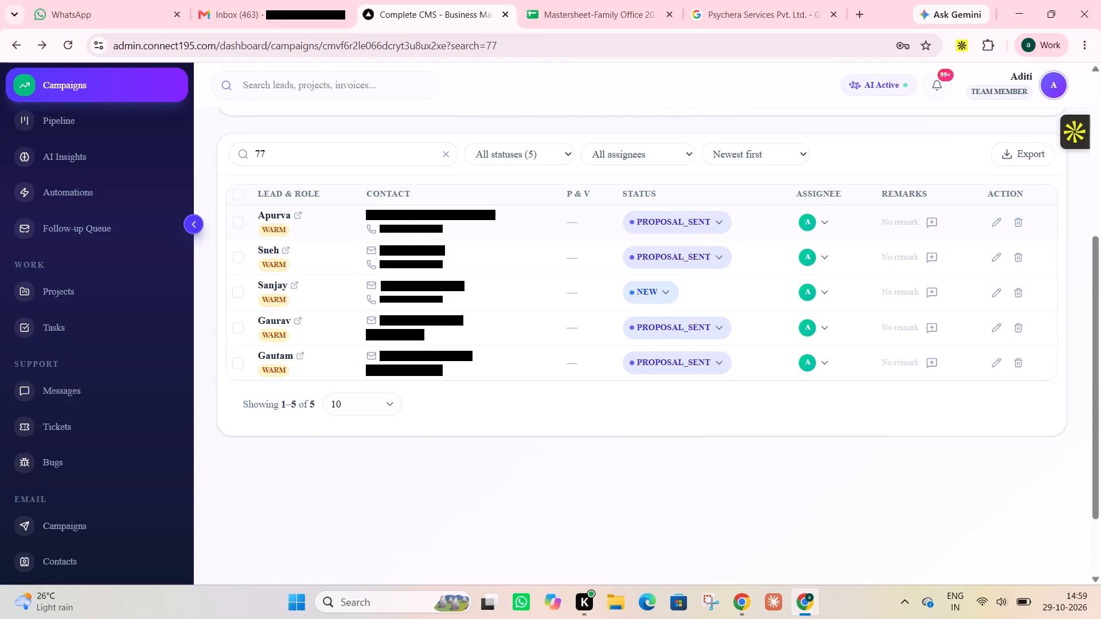
{"action": "left_click_drag", "start_coordinate": [397, 229], "coordinate": [444, 229]}
{"action": "left_click", "coordinate": [651, 225]}
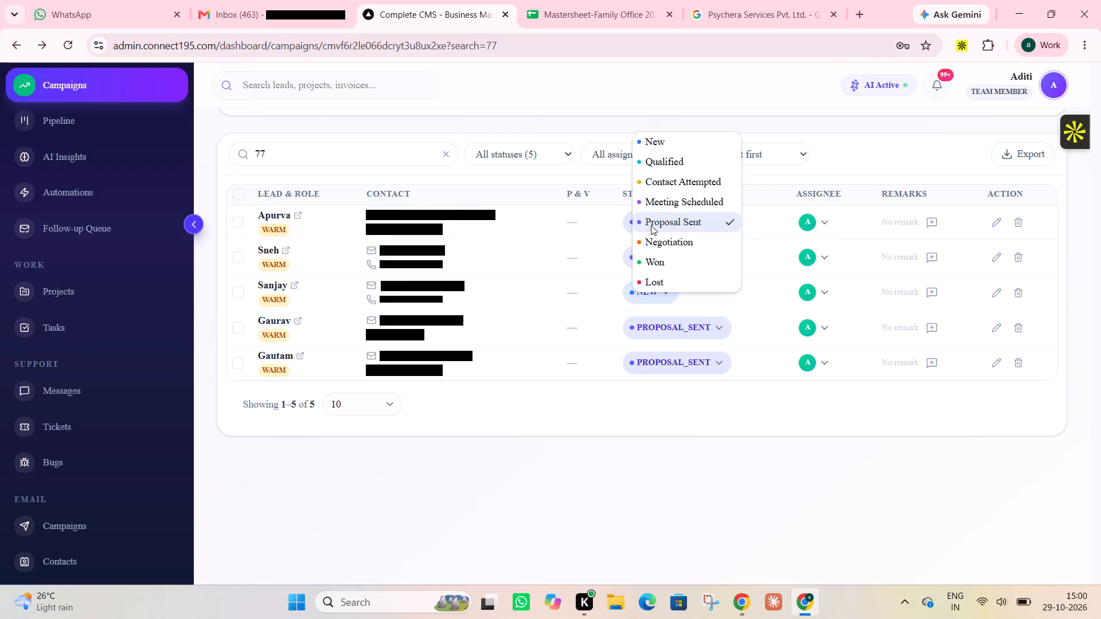
{"action": "left_click", "coordinate": [658, 283]}
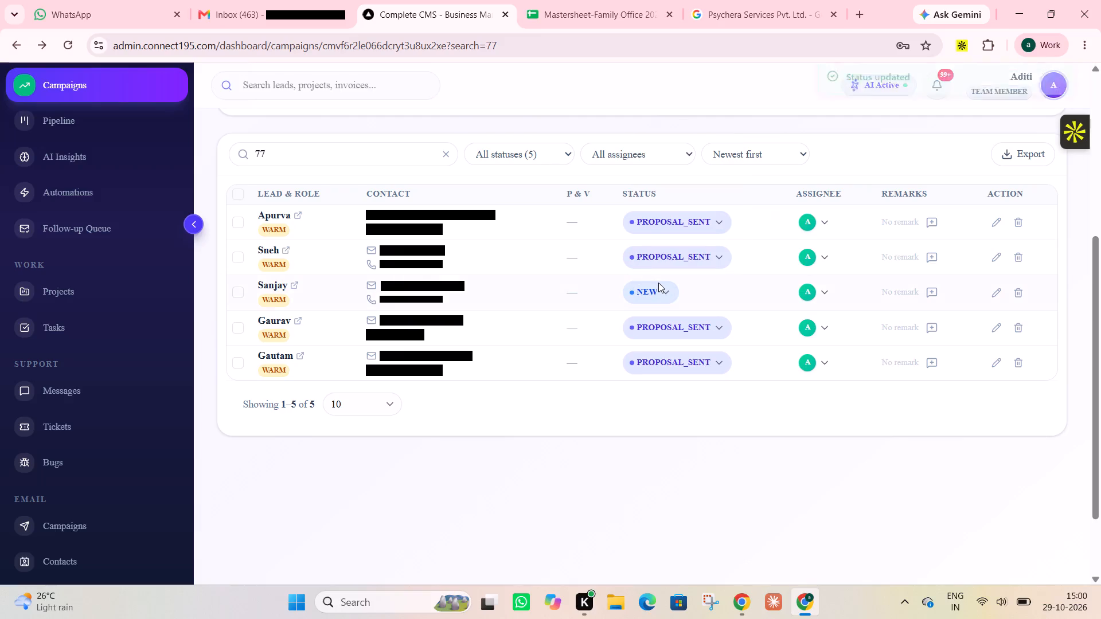
{"action": "left_click", "coordinate": [600, 401]}
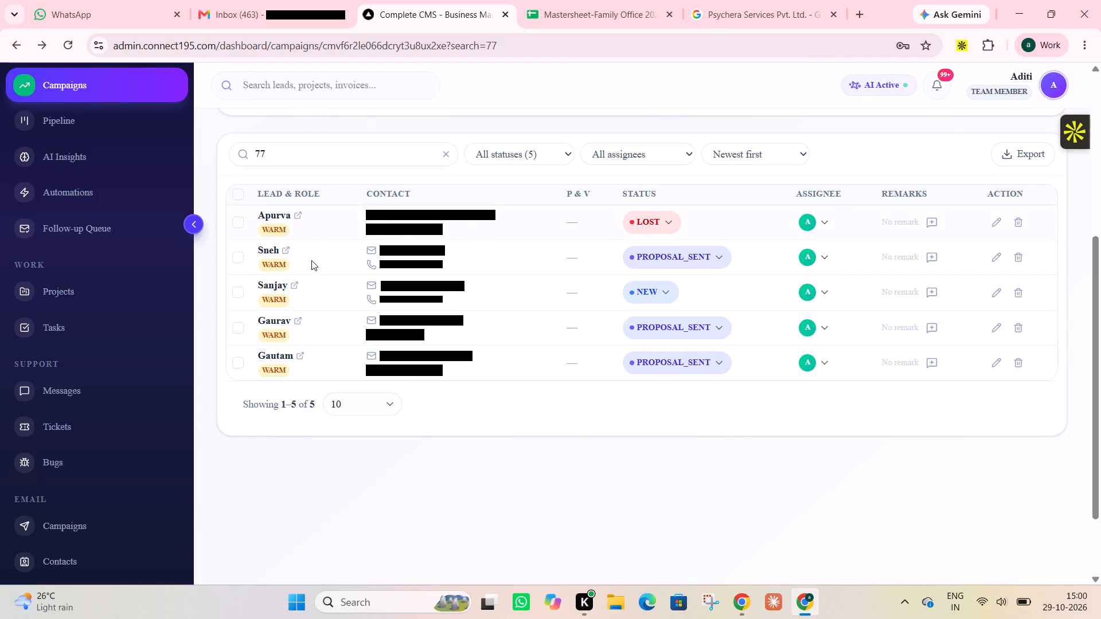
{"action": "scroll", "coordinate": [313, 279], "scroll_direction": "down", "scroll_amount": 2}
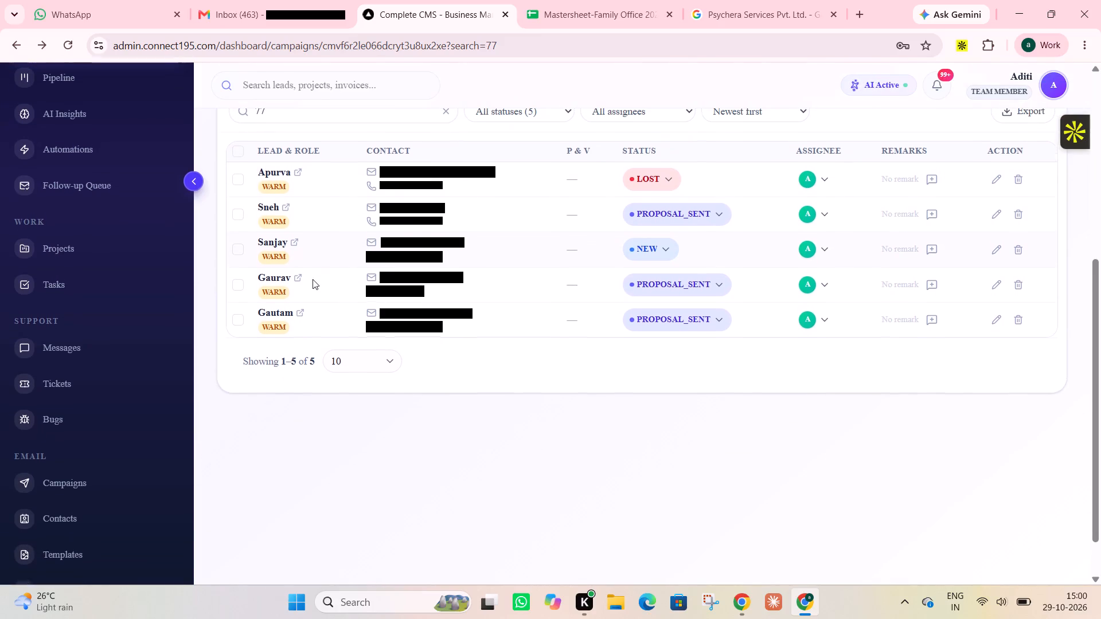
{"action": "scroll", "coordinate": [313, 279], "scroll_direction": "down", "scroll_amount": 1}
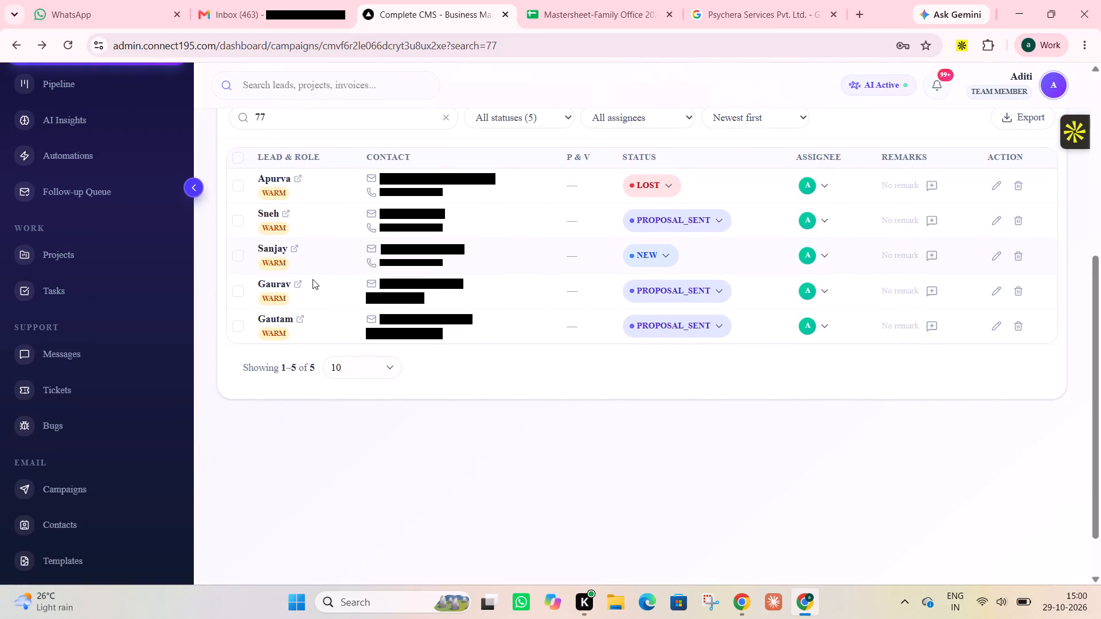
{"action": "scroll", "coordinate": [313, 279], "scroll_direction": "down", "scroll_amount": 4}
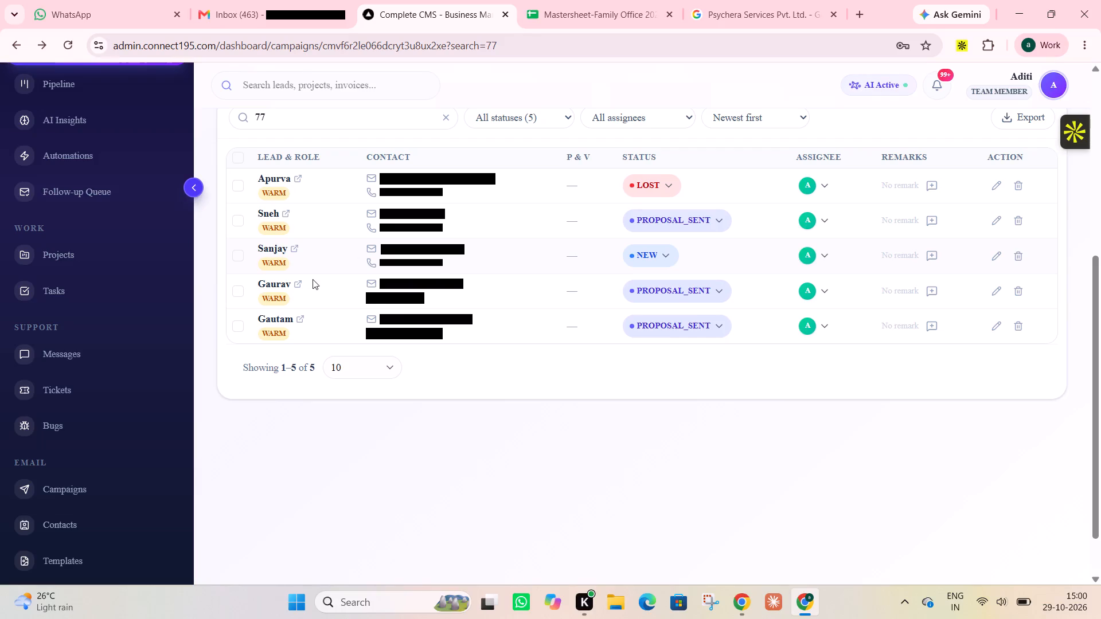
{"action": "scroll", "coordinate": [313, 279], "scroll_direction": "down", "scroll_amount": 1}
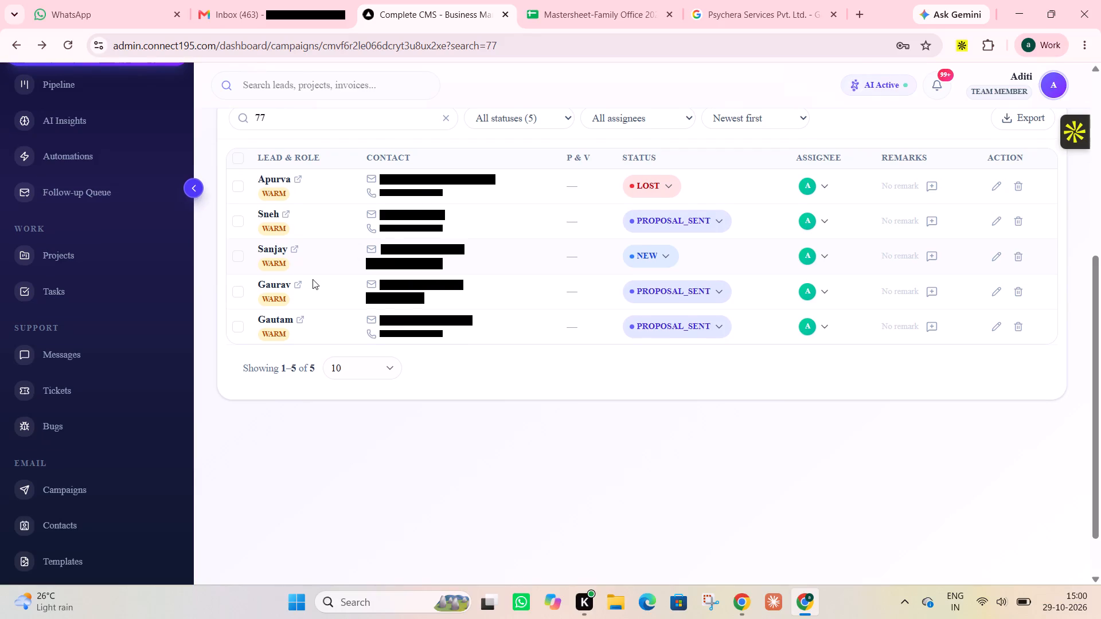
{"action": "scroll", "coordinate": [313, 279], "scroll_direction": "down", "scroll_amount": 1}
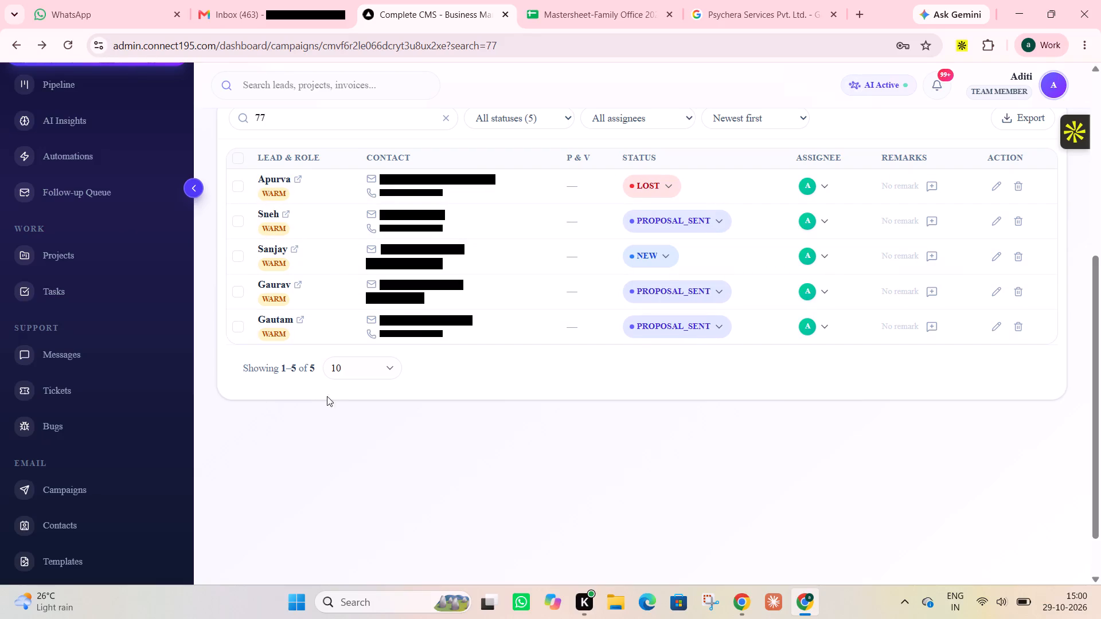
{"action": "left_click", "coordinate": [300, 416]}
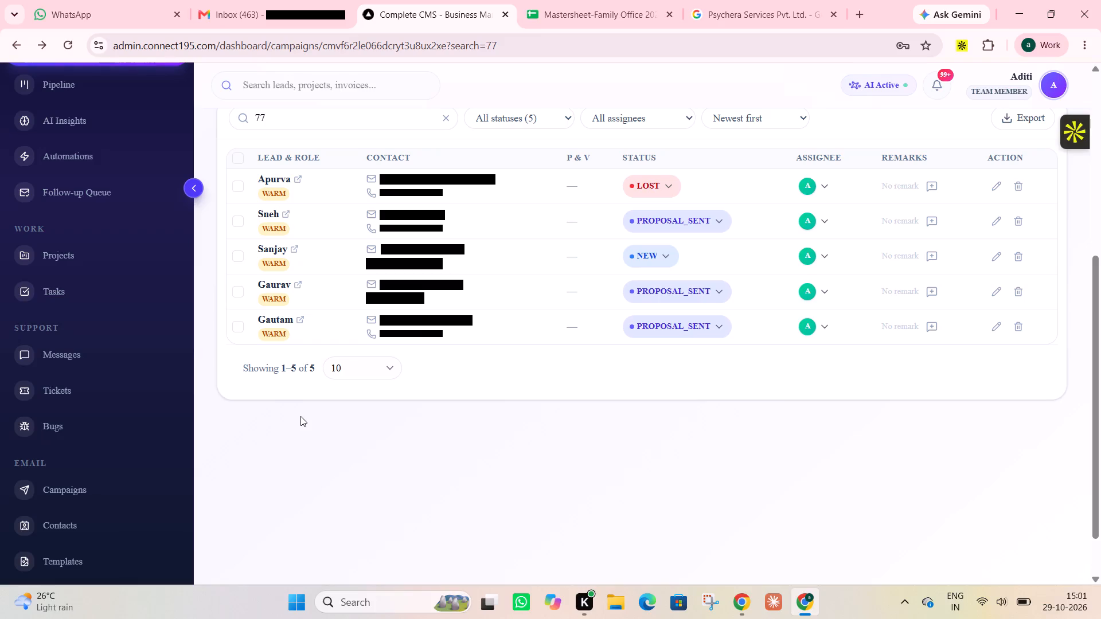
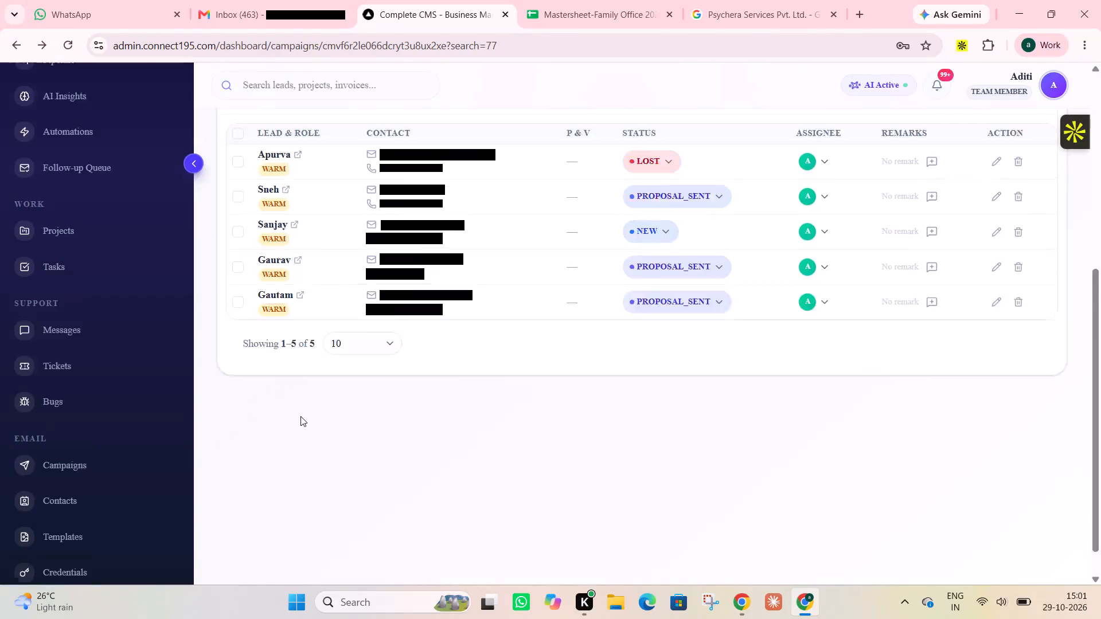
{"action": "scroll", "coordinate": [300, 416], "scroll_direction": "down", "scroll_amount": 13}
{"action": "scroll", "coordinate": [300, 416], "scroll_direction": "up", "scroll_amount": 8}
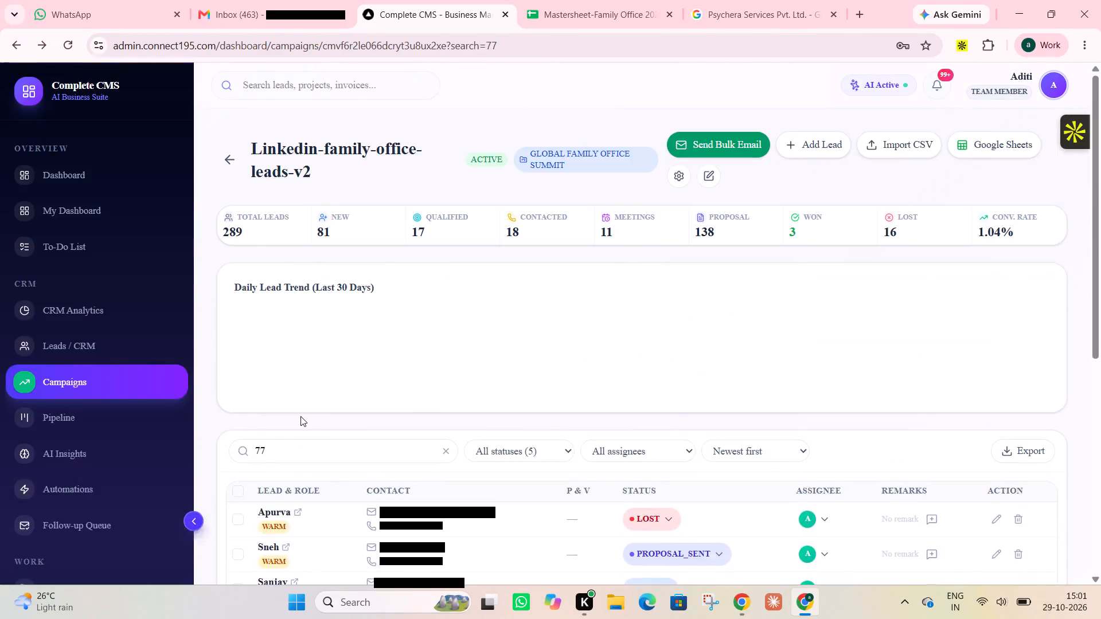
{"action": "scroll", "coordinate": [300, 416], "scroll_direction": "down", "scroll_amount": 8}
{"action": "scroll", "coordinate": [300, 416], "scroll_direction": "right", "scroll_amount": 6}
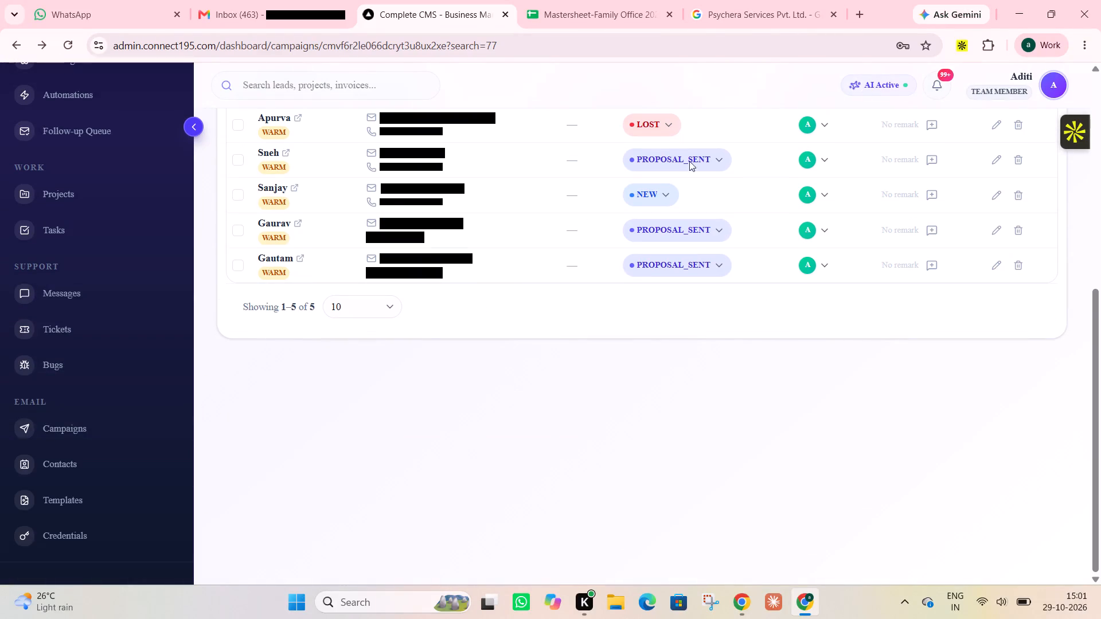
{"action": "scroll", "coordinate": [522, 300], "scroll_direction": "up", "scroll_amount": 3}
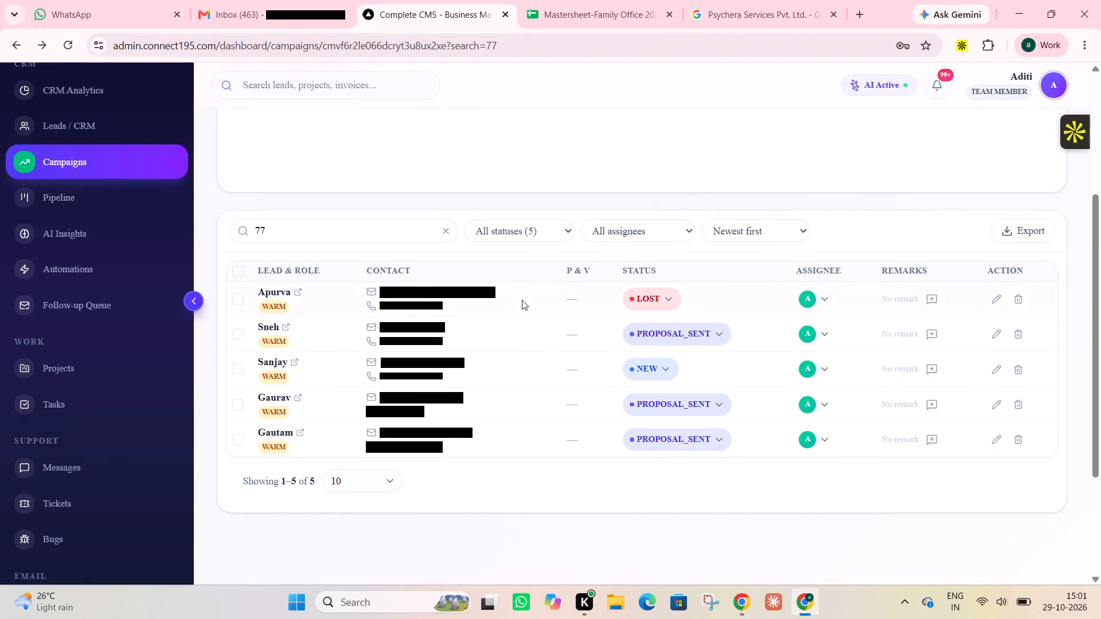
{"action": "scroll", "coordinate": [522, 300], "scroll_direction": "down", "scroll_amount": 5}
Clear the "77" search and filter the campaign's leads to those with status New.
{"action": "scroll", "coordinate": [522, 300], "scroll_direction": "up", "scroll_amount": 4}
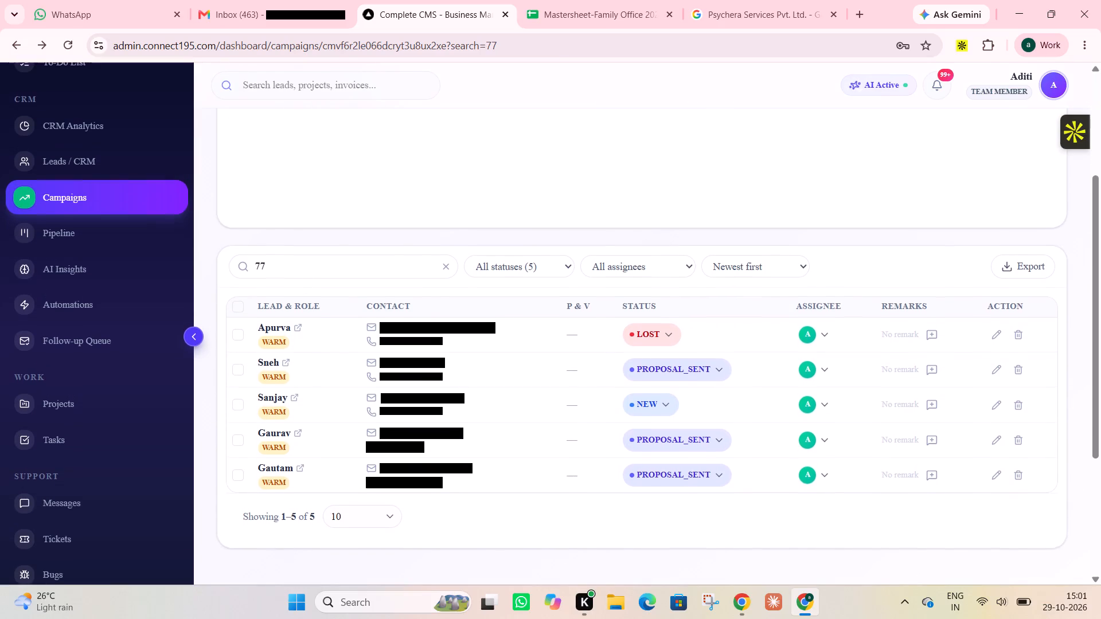
{"action": "left_click", "coordinate": [446, 264]}
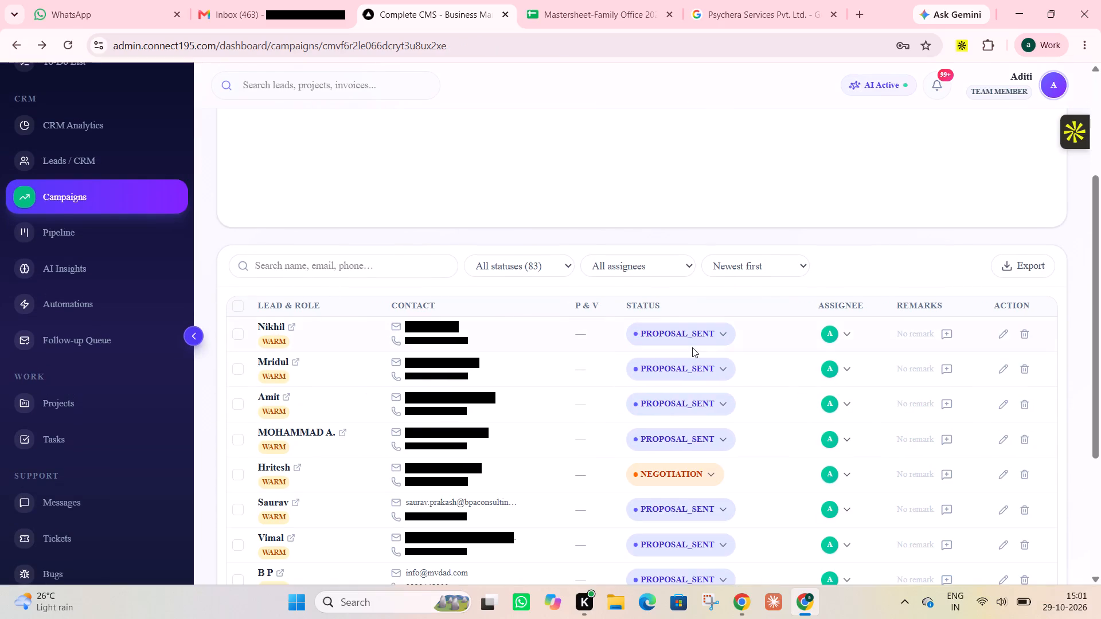
{"action": "left_click", "coordinate": [558, 267]}
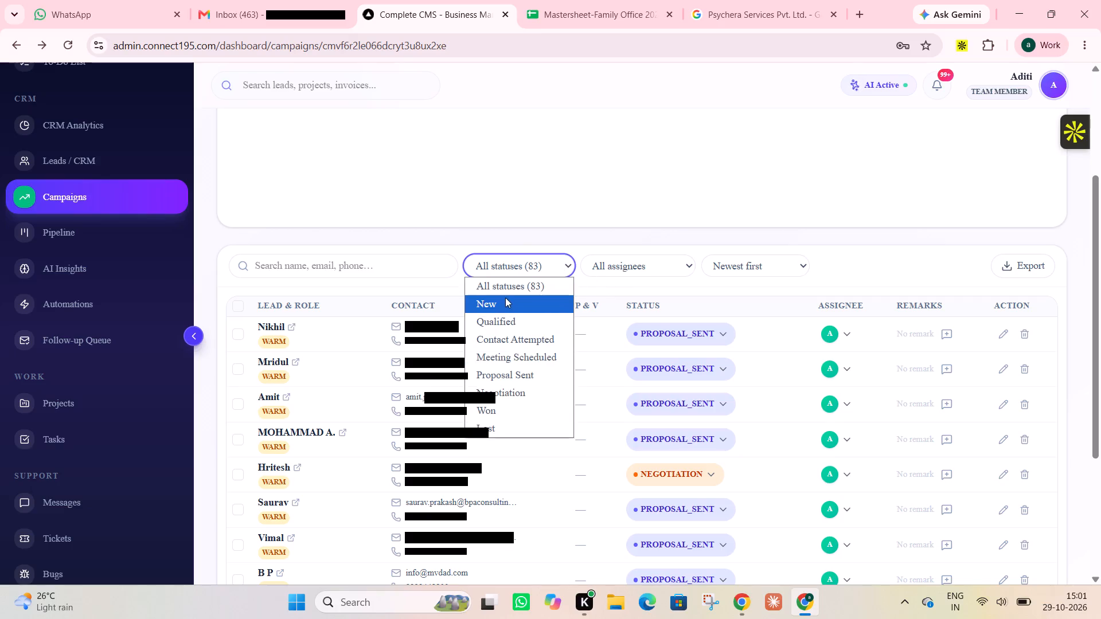
{"action": "left_click", "coordinate": [503, 299]}
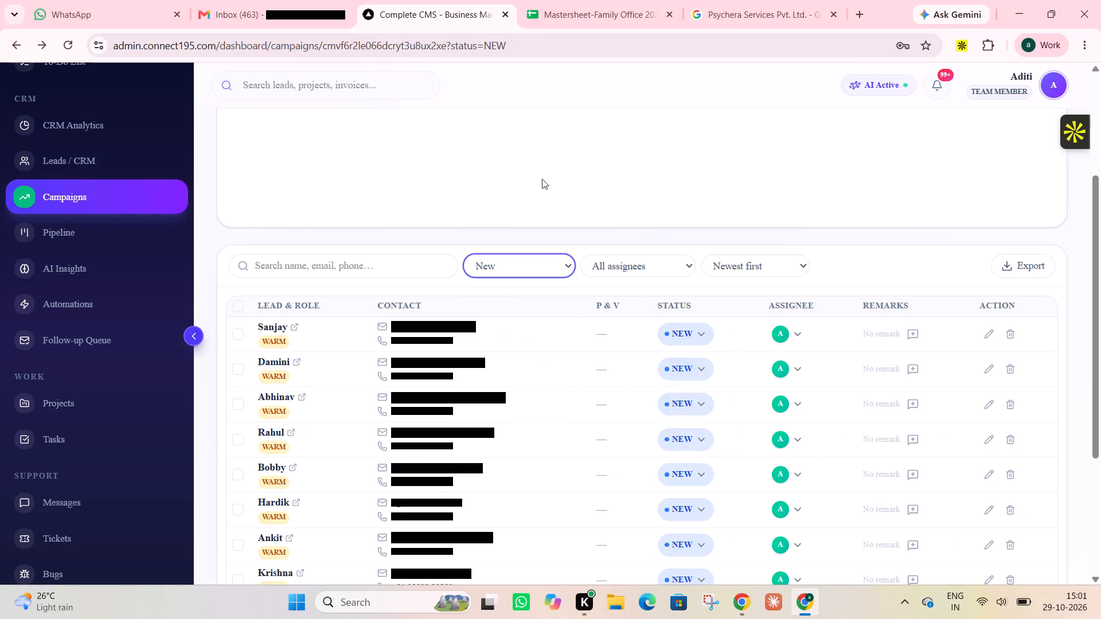
{"action": "scroll", "coordinate": [608, 195], "scroll_direction": "down", "scroll_amount": 1}
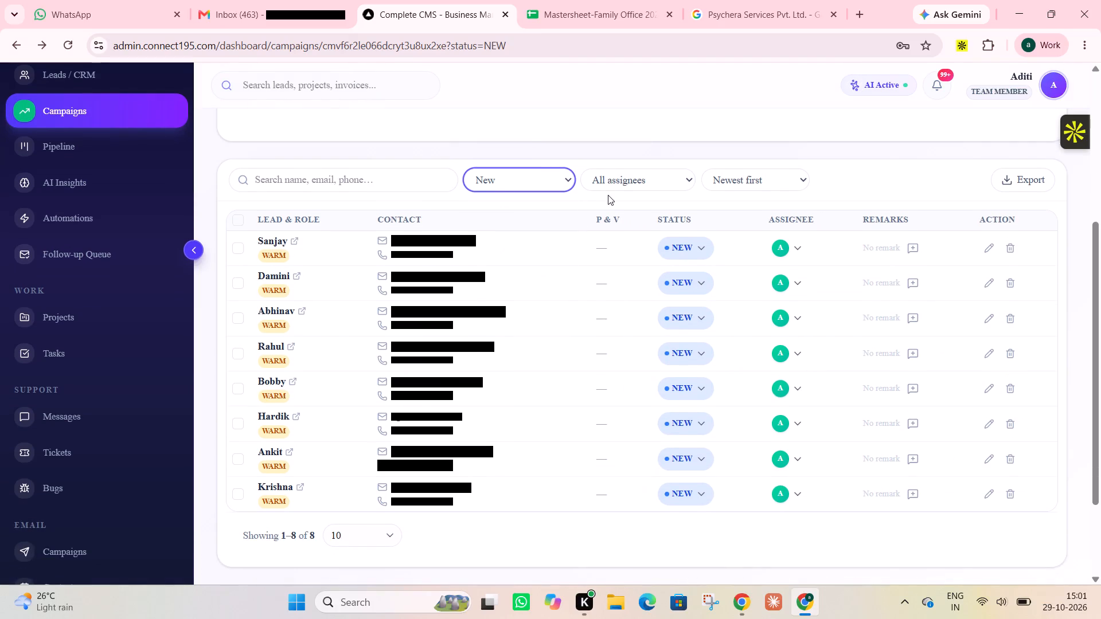
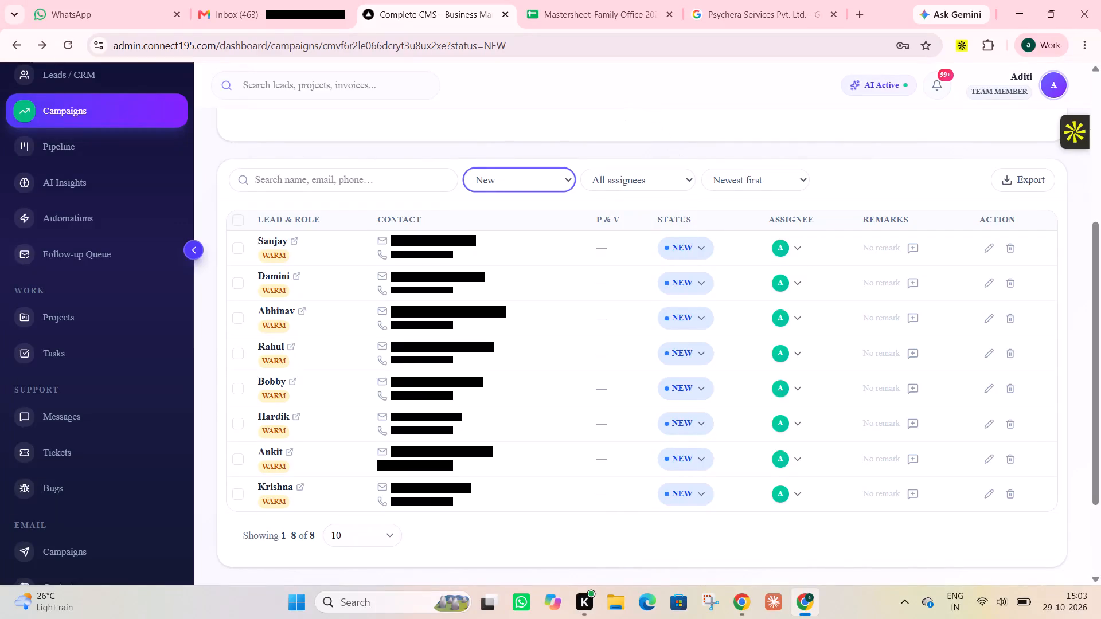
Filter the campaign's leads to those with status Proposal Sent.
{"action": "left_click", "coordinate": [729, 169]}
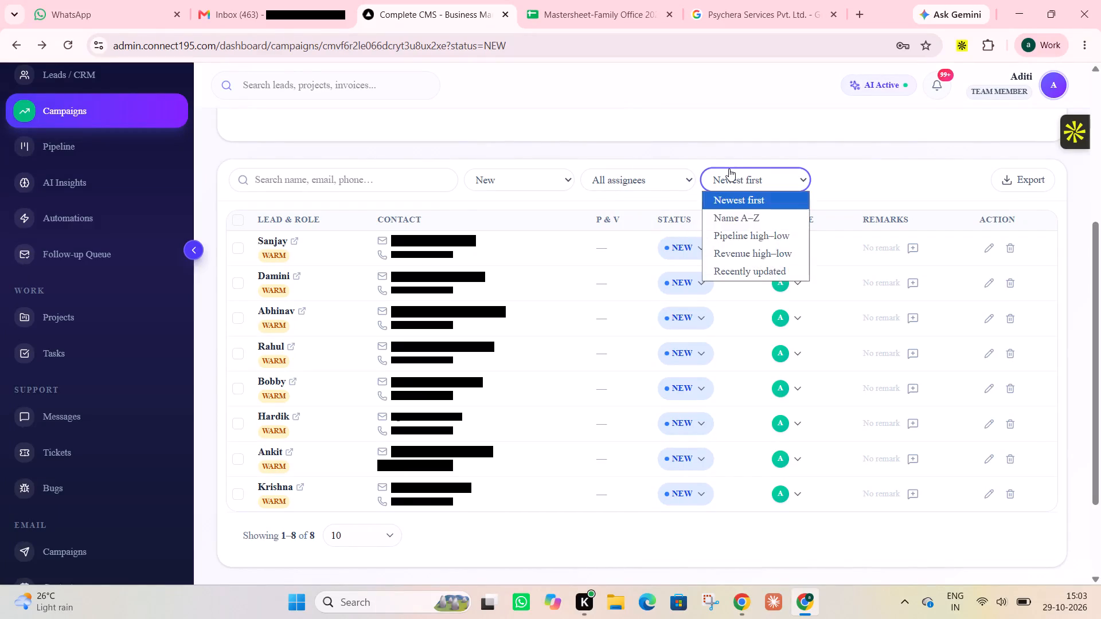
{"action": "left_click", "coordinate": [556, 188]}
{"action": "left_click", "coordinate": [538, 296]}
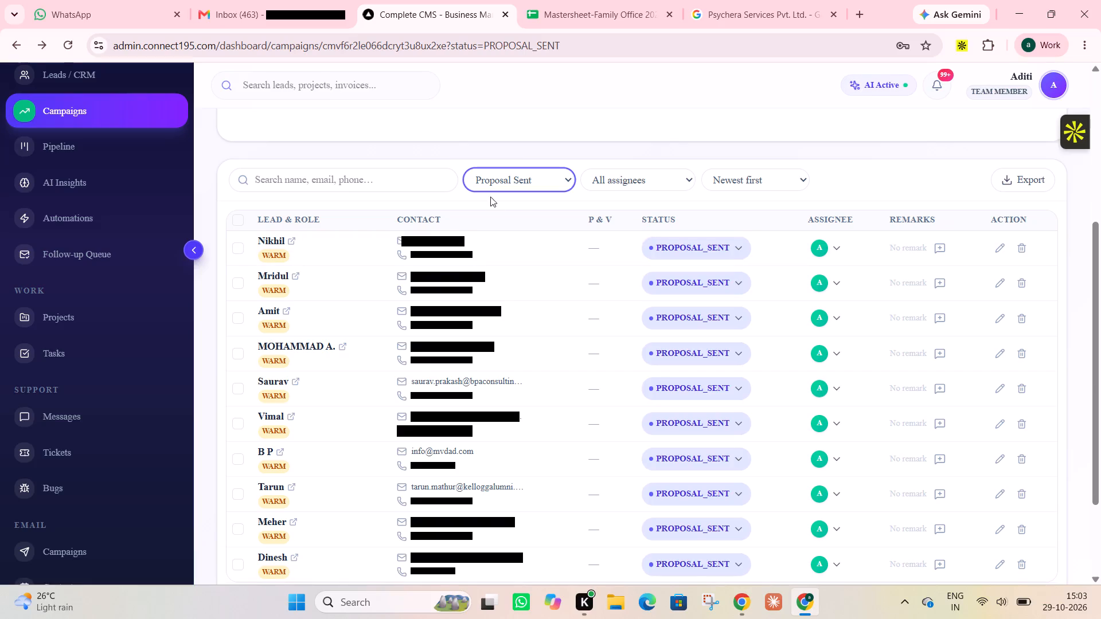
Reset the status filter to all statuses and search the campaign's leads by the opening digits of a phone number.
{"action": "left_click", "coordinate": [551, 178]}
{"action": "left_click", "coordinate": [525, 203]}
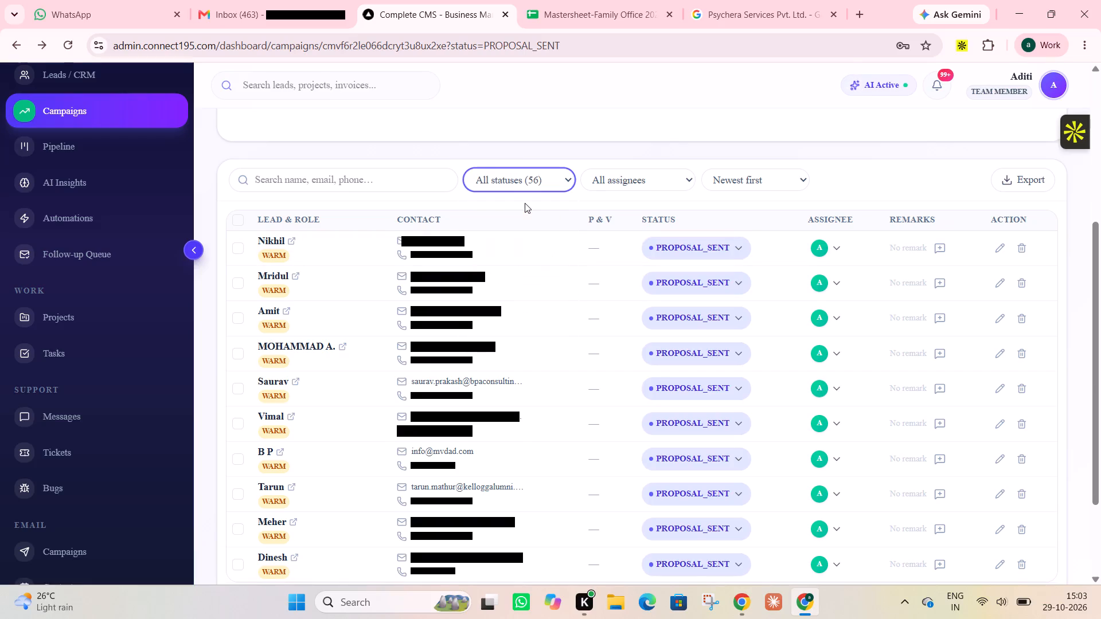
{"action": "left_click", "coordinate": [332, 177]}
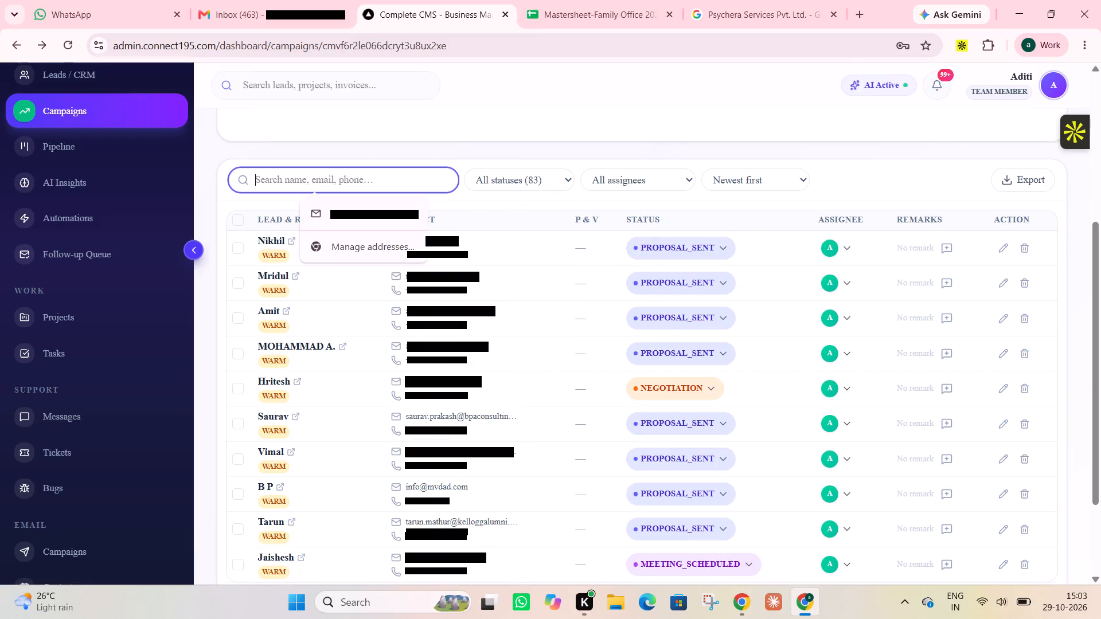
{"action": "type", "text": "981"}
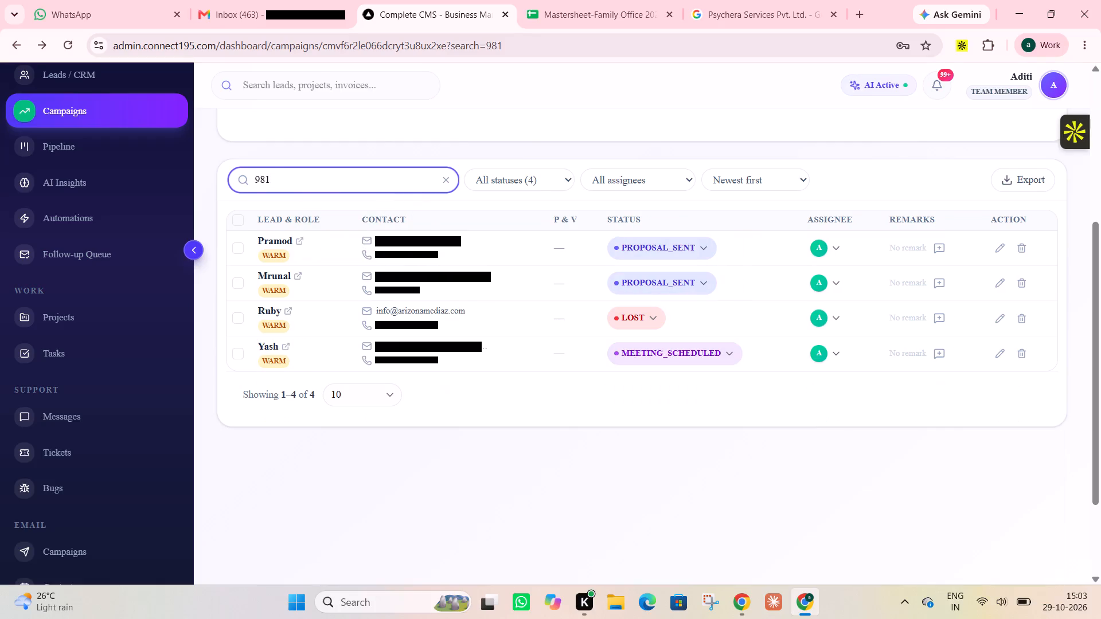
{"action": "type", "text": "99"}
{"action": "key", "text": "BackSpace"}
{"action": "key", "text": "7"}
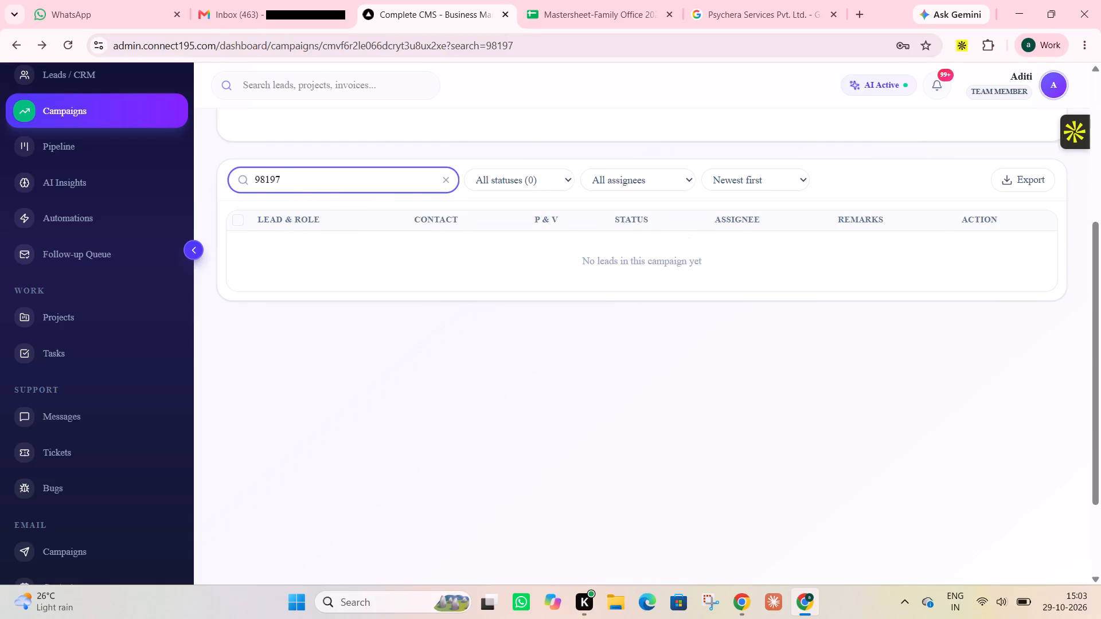
{"action": "scroll", "coordinate": [332, 177], "scroll_direction": "up", "scroll_amount": 4}
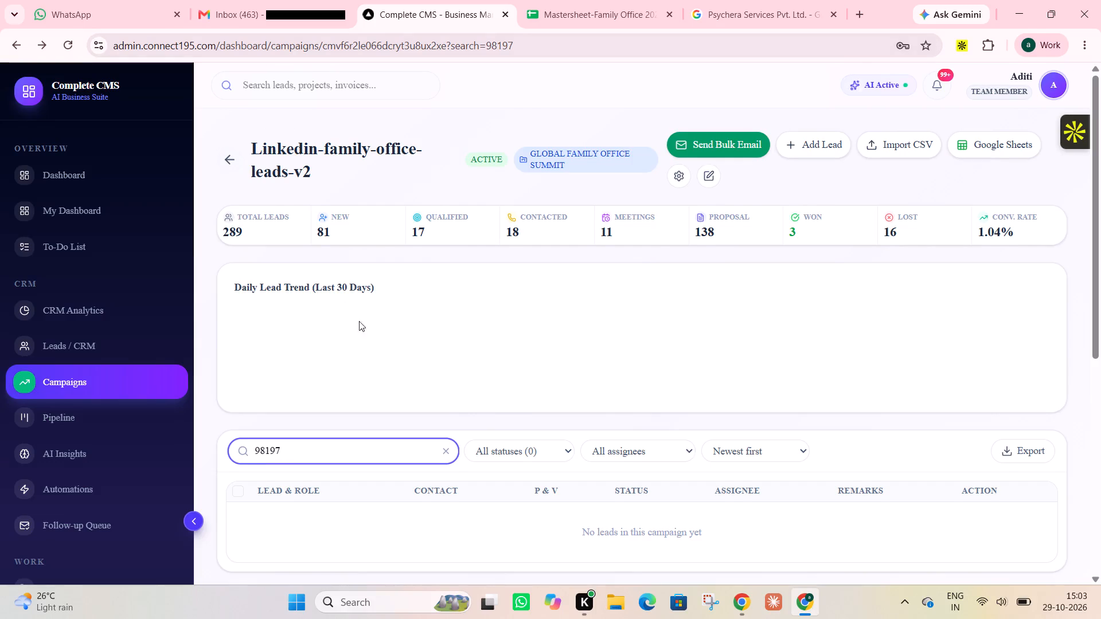
{"action": "scroll", "coordinate": [369, 366], "scroll_direction": "down", "scroll_amount": 1}
{"action": "scroll", "coordinate": [339, 288], "scroll_direction": "up", "scroll_amount": 3}
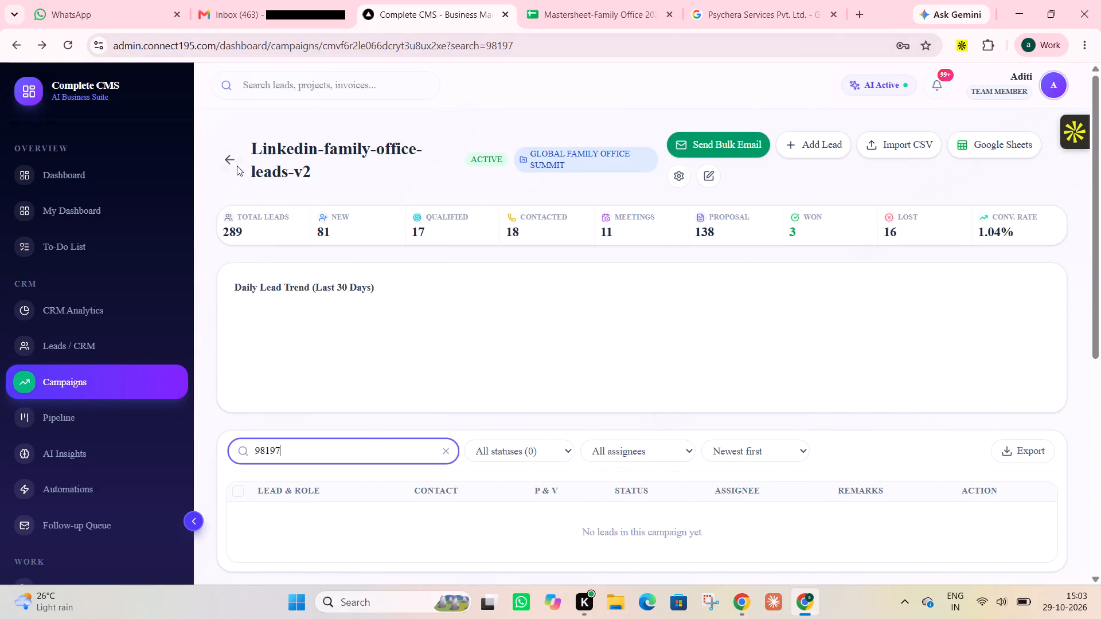
Switch to the Linkedin-family-office-leads campaign and search its leads by a longer part of the same phone number.
{"action": "left_click", "coordinate": [237, 166]}
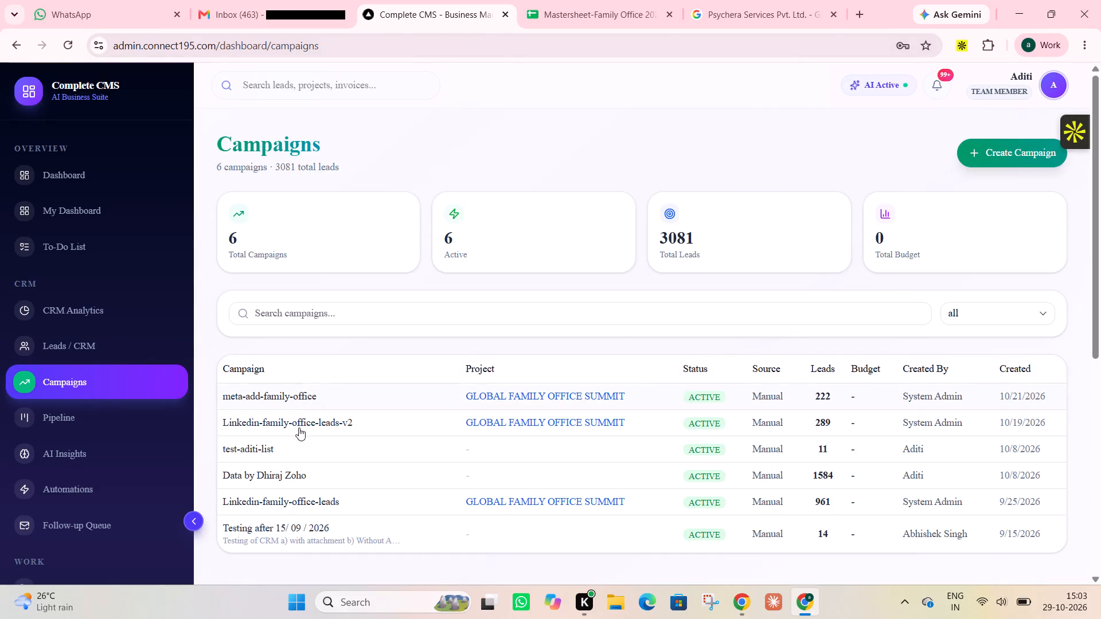
{"action": "left_click", "coordinate": [286, 494]}
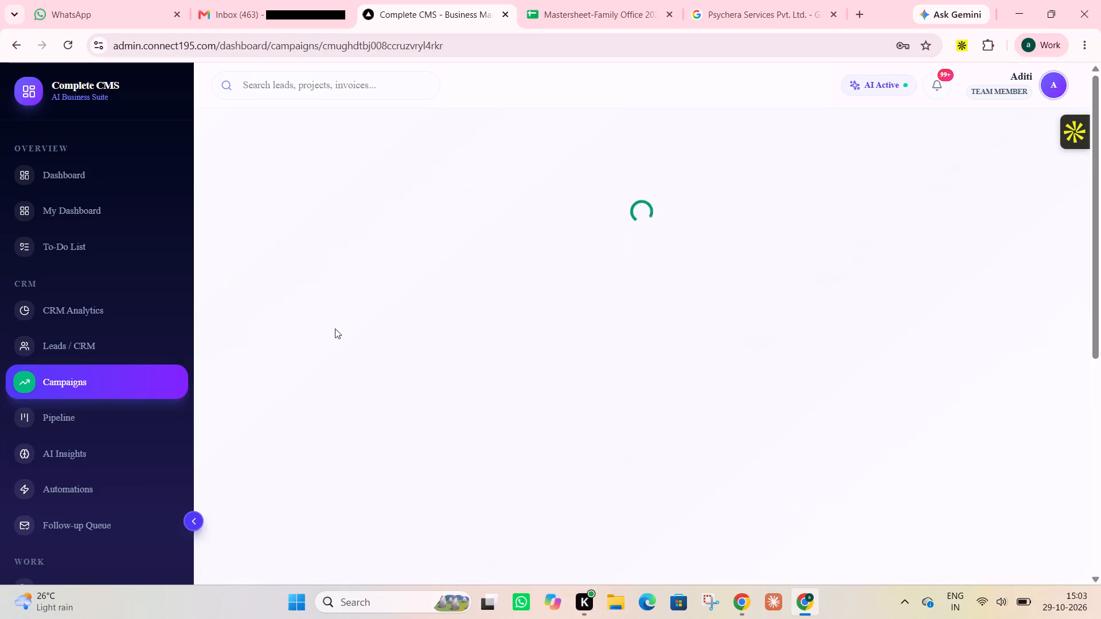
{"action": "left_click", "coordinate": [368, 446]}
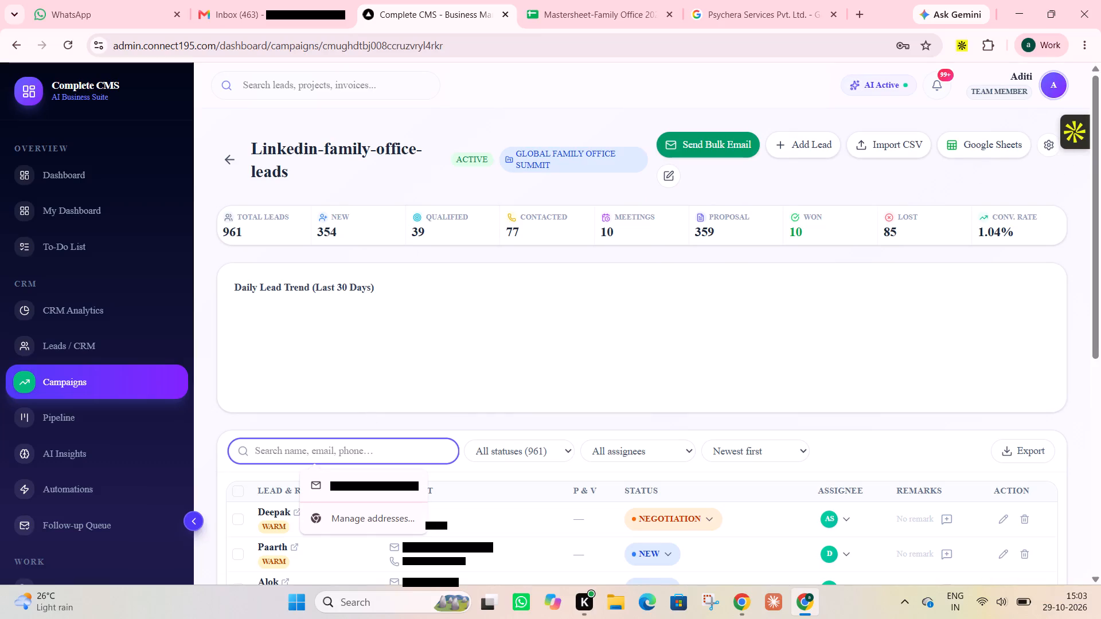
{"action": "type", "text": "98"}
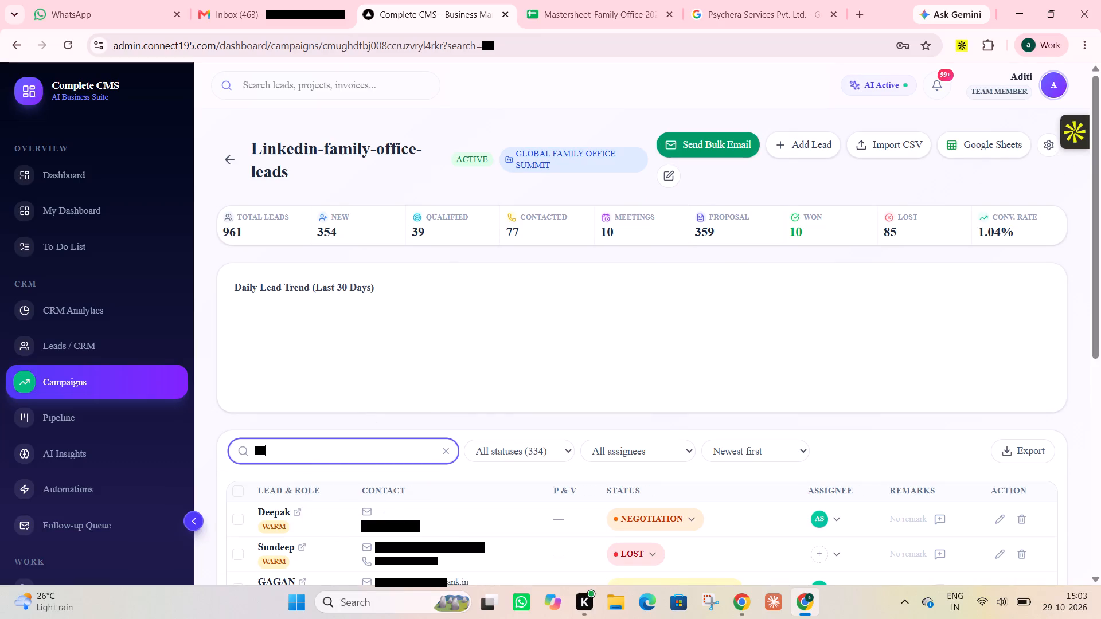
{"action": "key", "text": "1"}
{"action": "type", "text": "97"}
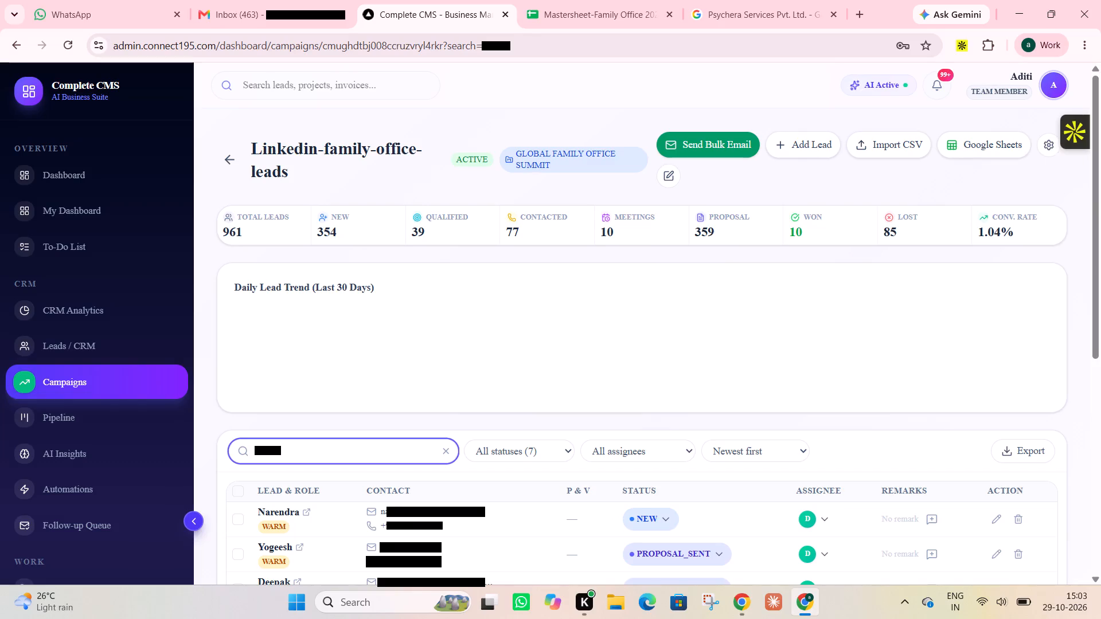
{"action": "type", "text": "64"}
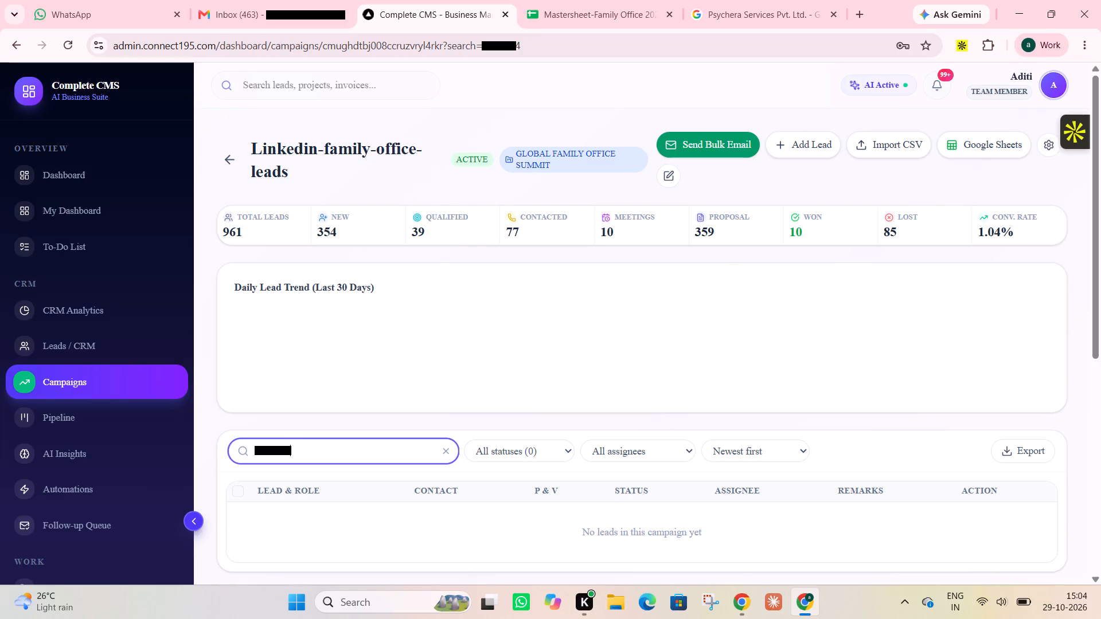
Switch to the Linkedin-family-office-leads-v2 campaign and search its leads by the opening digits of the contact's phone number.
{"action": "left_click", "coordinate": [231, 161]}
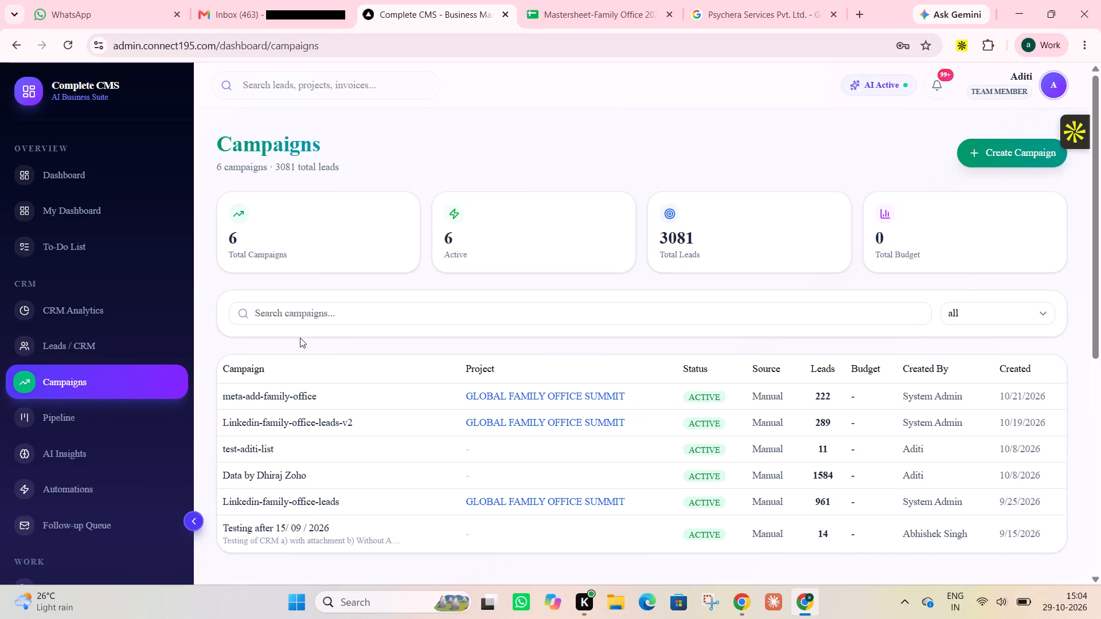
{"action": "left_click", "coordinate": [299, 421]}
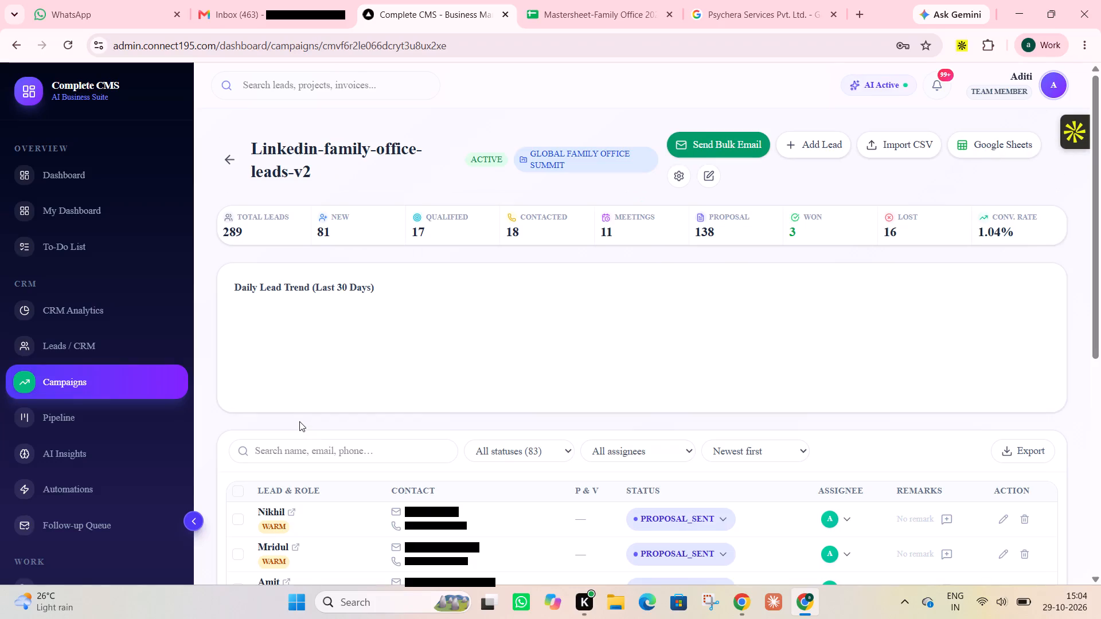
{"action": "scroll", "coordinate": [299, 421], "scroll_direction": "down", "scroll_amount": 2}
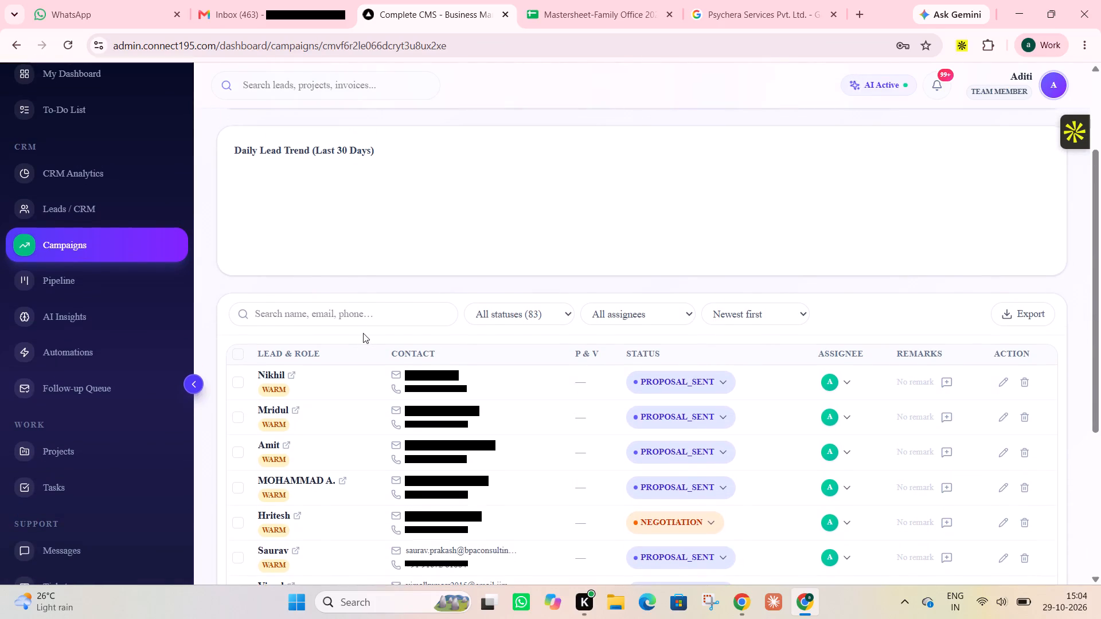
{"action": "left_click", "coordinate": [350, 311]}
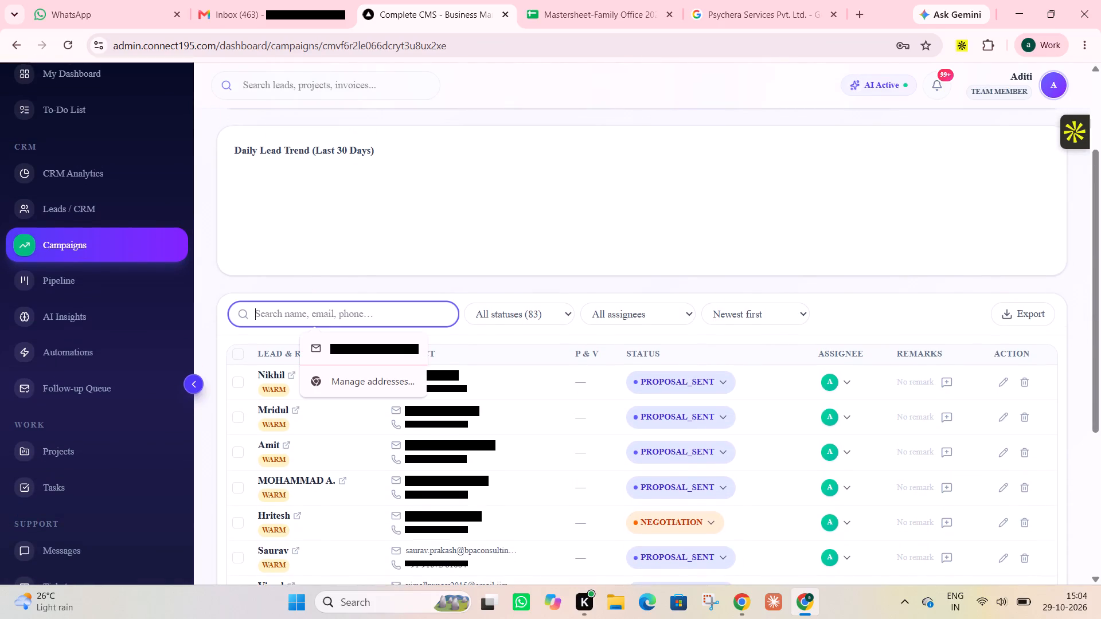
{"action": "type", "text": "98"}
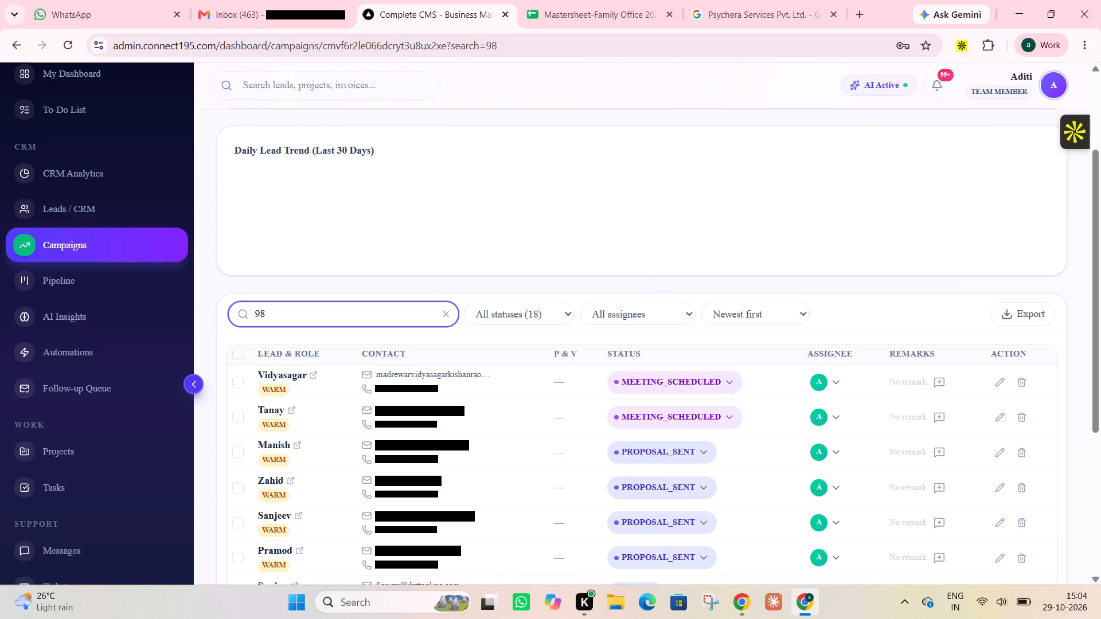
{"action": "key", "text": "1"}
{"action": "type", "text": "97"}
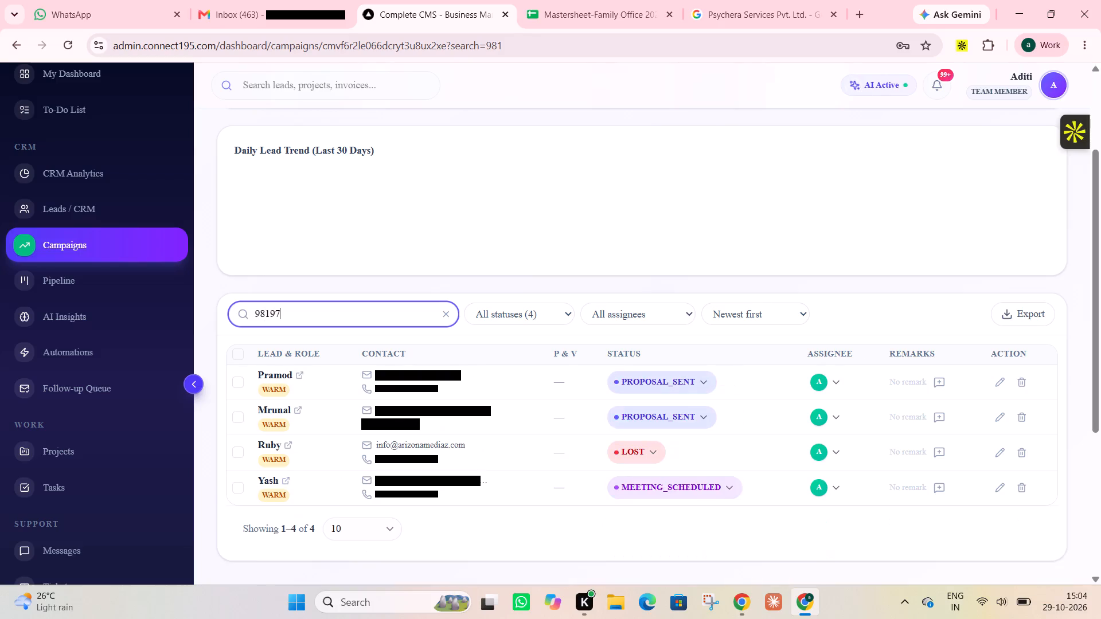
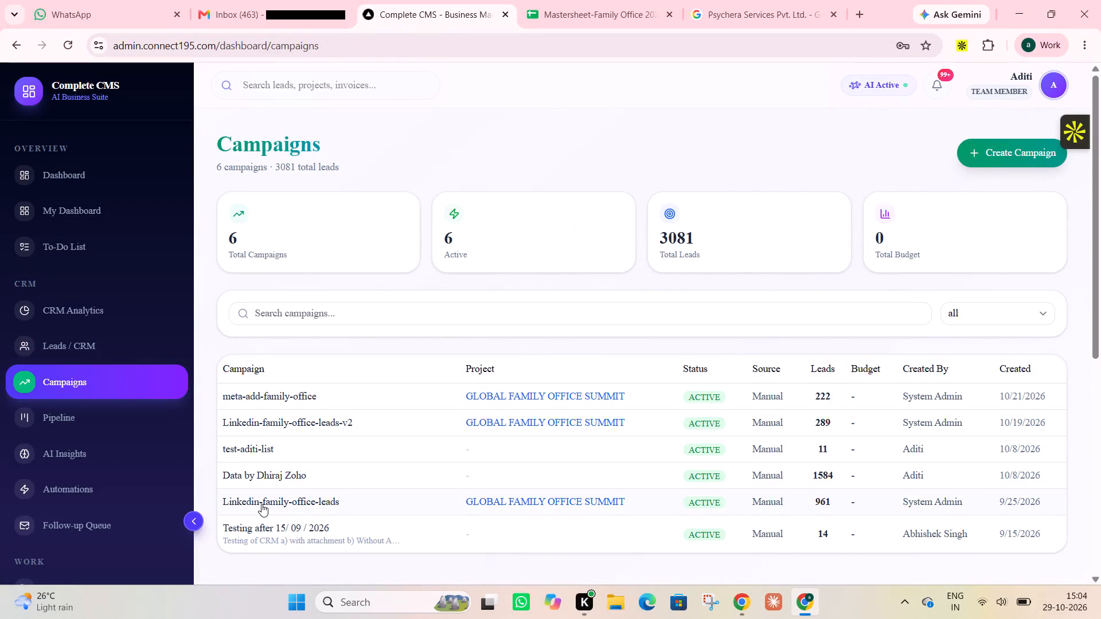
Search the Linkedin-family-office-leads campaign's leads for "shrey" and look through the matching contacts.
{"action": "left_click", "coordinate": [323, 446]}
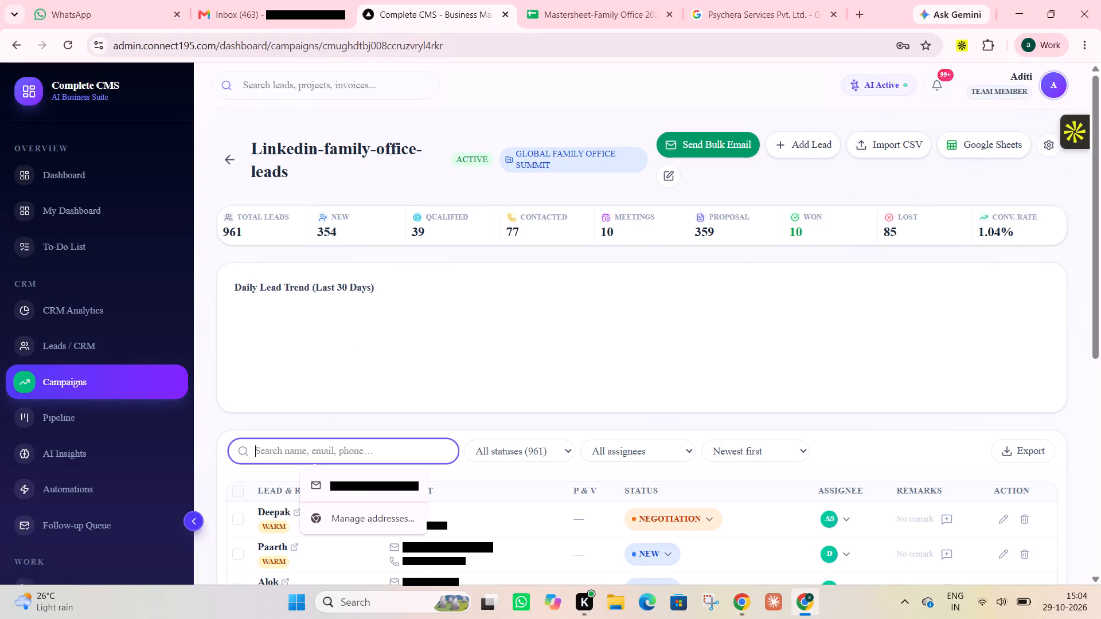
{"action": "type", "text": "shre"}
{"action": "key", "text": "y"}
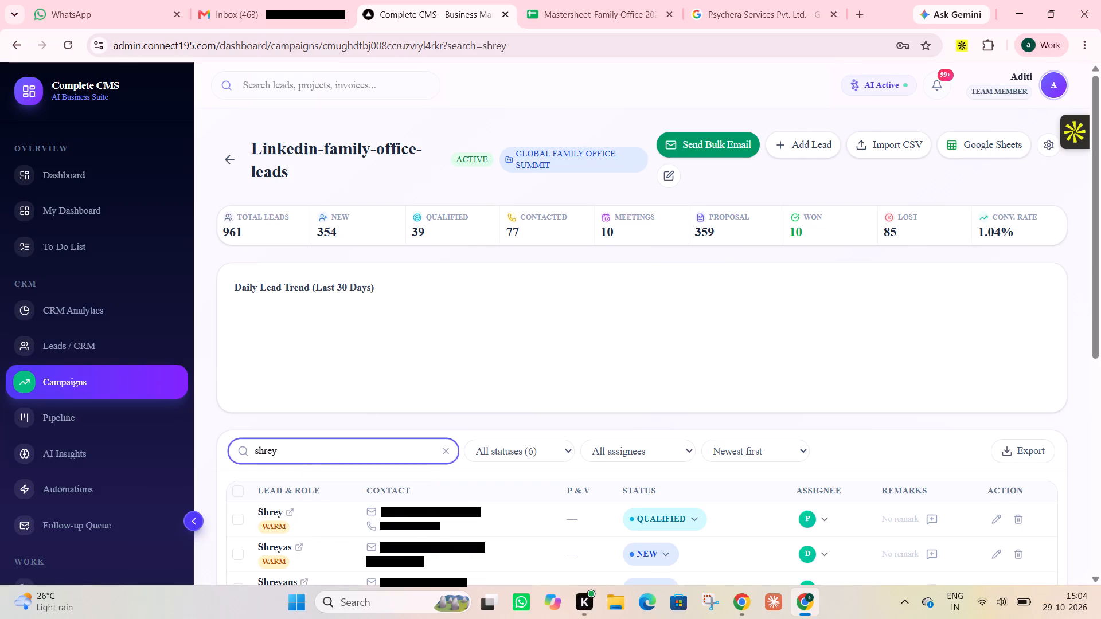
{"action": "scroll", "coordinate": [323, 446], "scroll_direction": "down", "scroll_amount": 1}
{"action": "scroll", "coordinate": [442, 464], "scroll_direction": "down", "scroll_amount": 1}
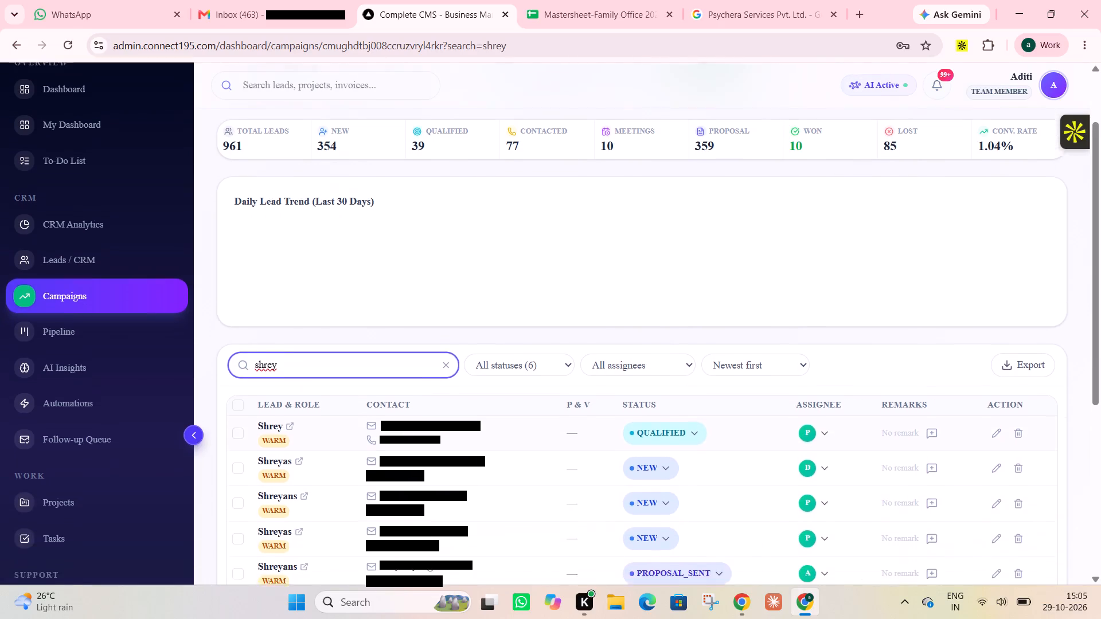
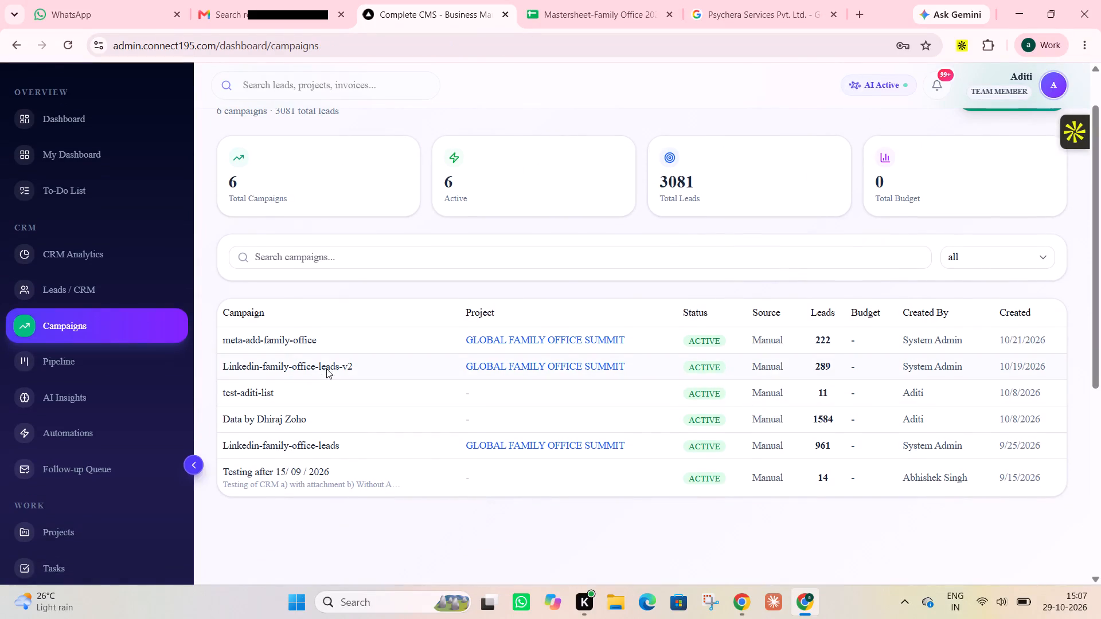
{"action": "scroll", "coordinate": [326, 369], "scroll_direction": "down", "scroll_amount": 4}
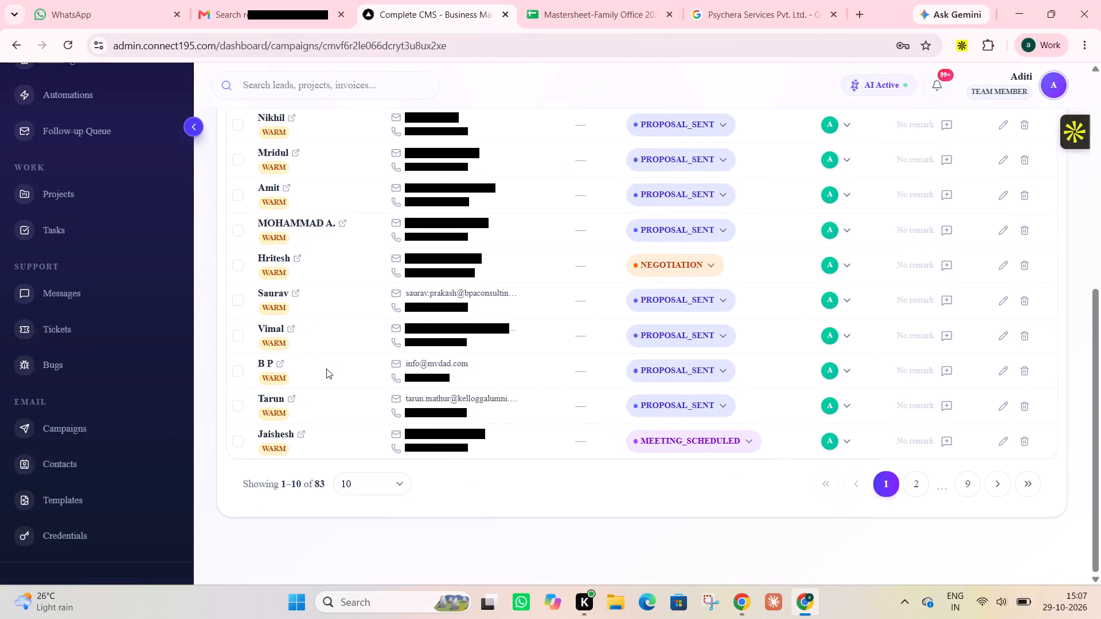
{"action": "scroll", "coordinate": [326, 369], "scroll_direction": "up", "scroll_amount": 3}
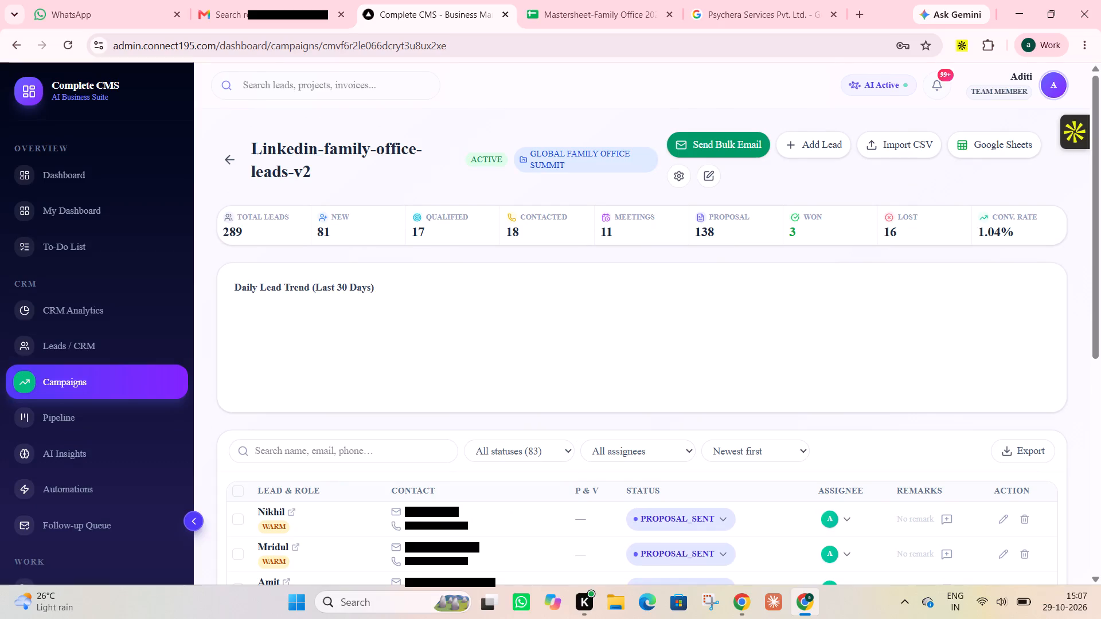
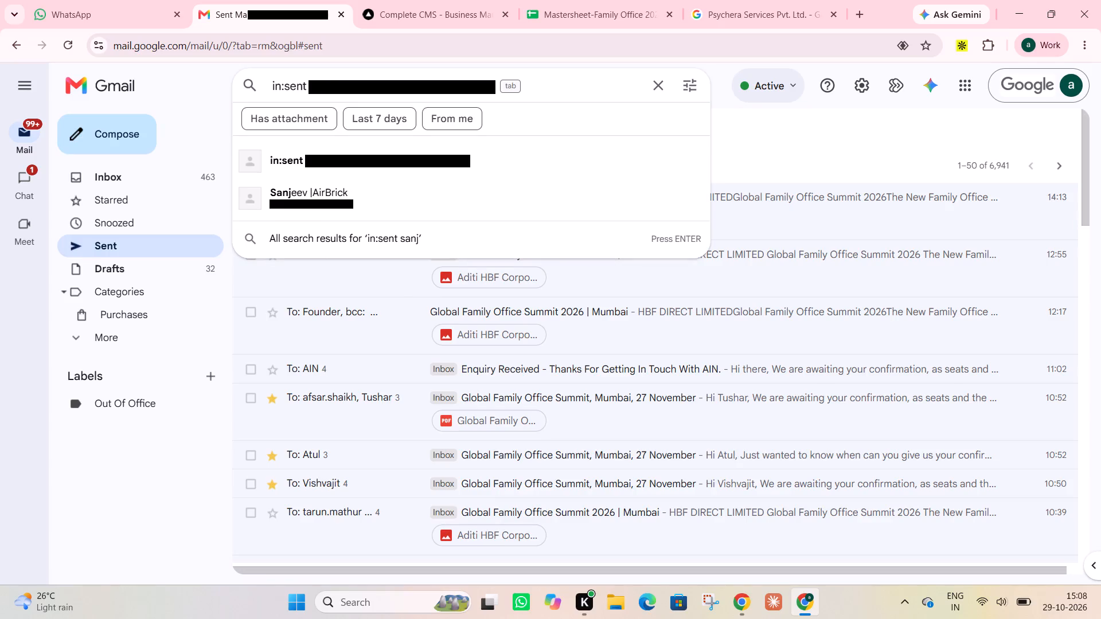
Find the sent emails to the AirBrick contact and read through the latest Global Family Office Summit 2026 | Mumbai conversation for contact details.
{"action": "left_click", "coordinate": [275, 202]}
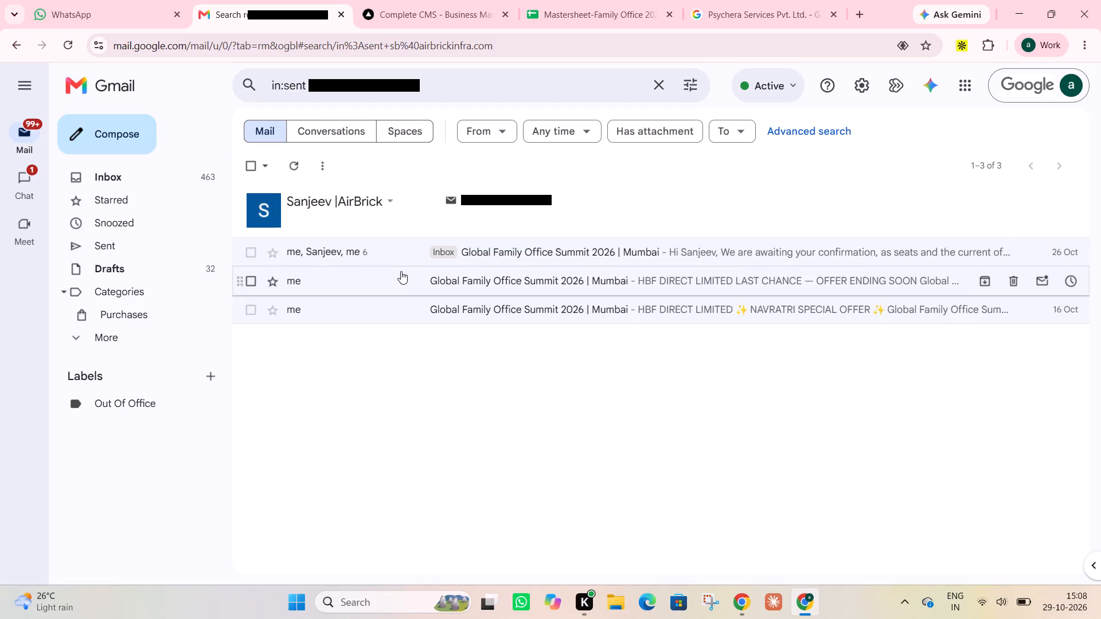
{"action": "left_click", "coordinate": [409, 247]}
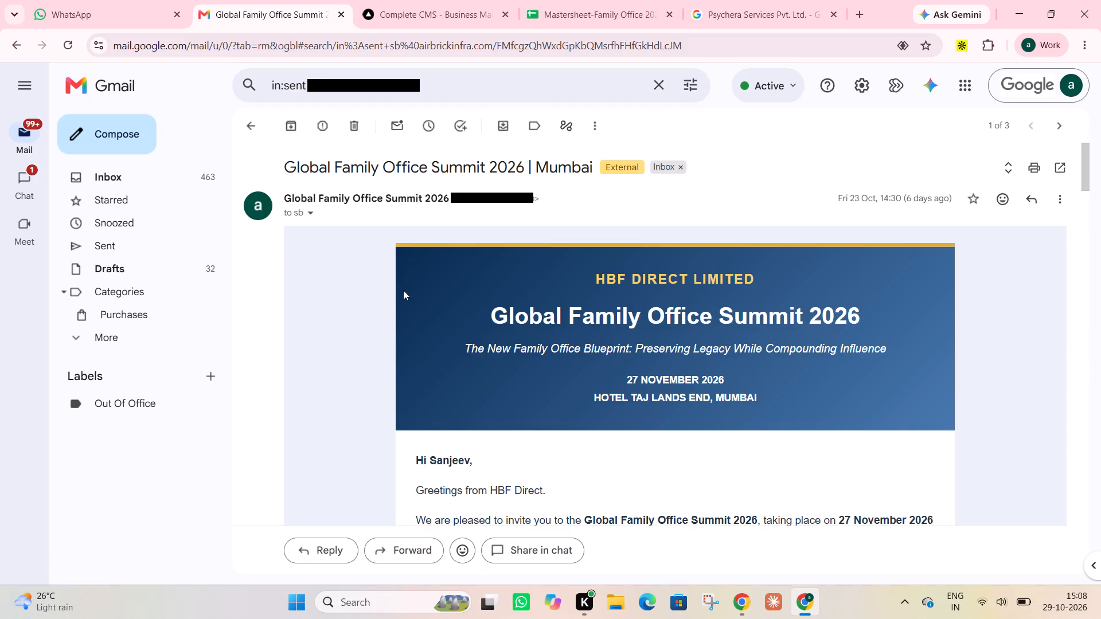
{"action": "scroll", "coordinate": [403, 292], "scroll_direction": "down", "scroll_amount": 14}
{"action": "scroll", "coordinate": [403, 292], "scroll_direction": "up", "scroll_amount": 1}
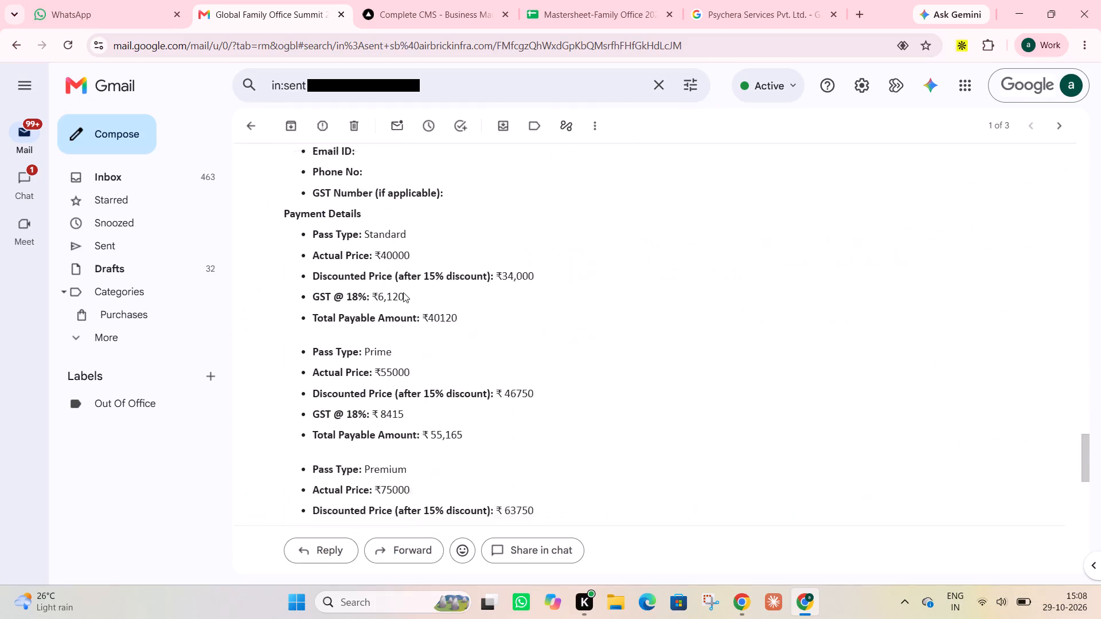
{"action": "scroll", "coordinate": [403, 292], "scroll_direction": "up", "scroll_amount": 2}
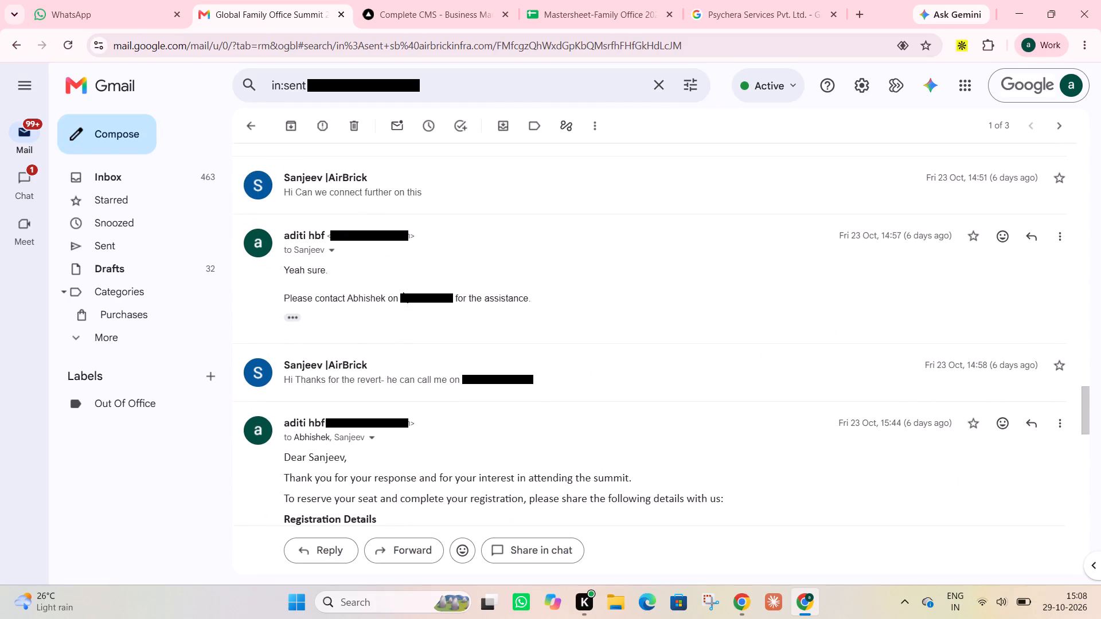
{"action": "scroll", "coordinate": [403, 292], "scroll_direction": "up", "scroll_amount": 2}
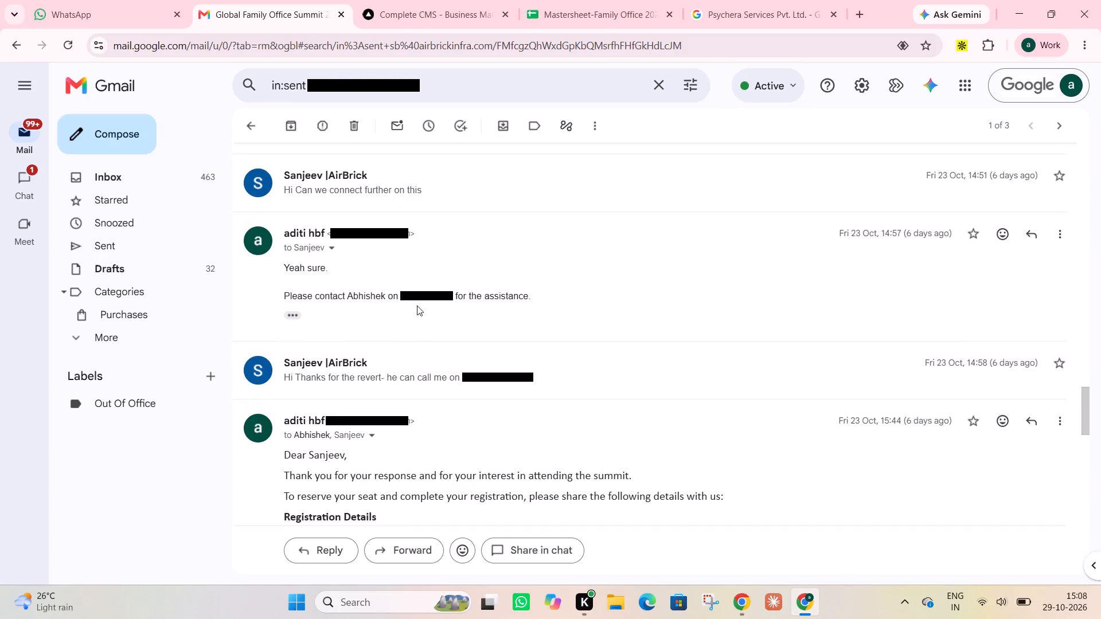
{"action": "scroll", "coordinate": [483, 388], "scroll_direction": "down", "scroll_amount": 1}
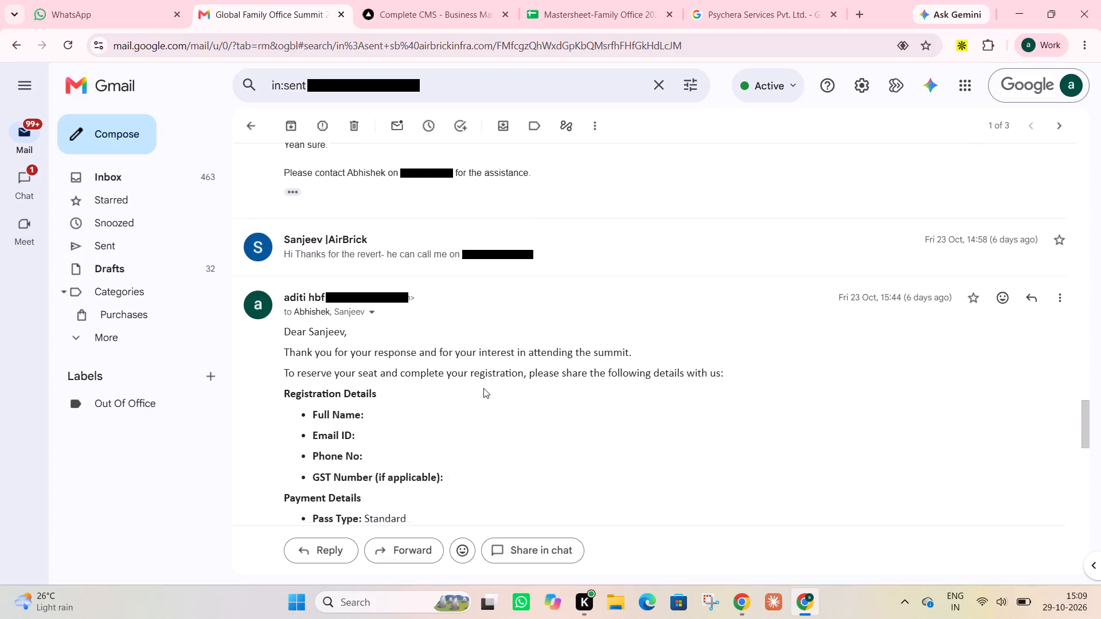
{"action": "scroll", "coordinate": [483, 388], "scroll_direction": "down", "scroll_amount": 2}
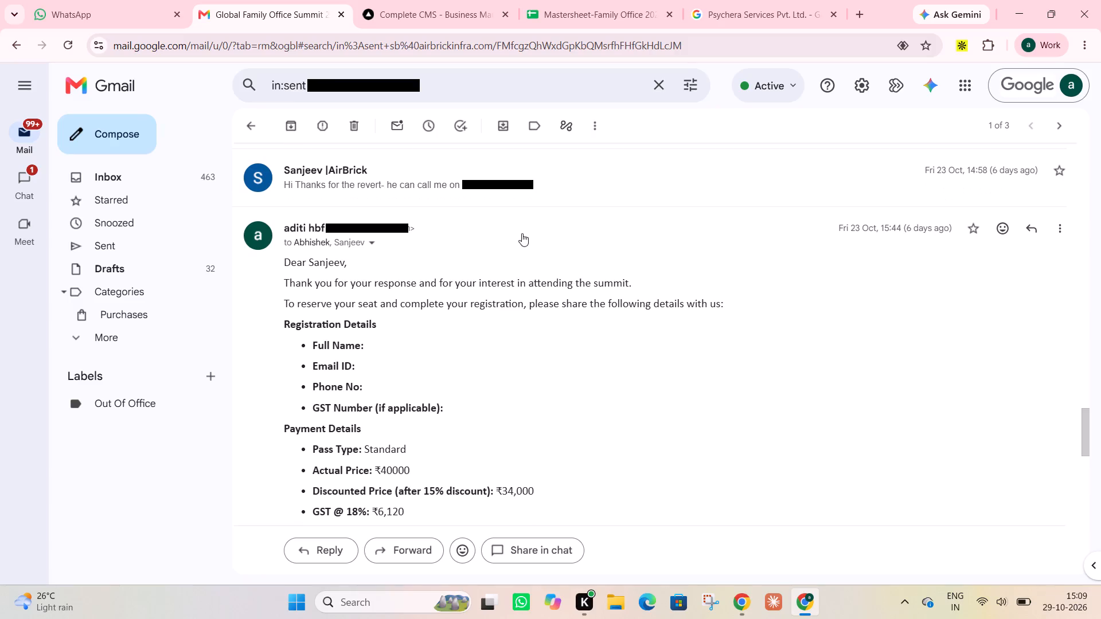
{"action": "scroll", "coordinate": [522, 233], "scroll_direction": "up", "scroll_amount": 1}
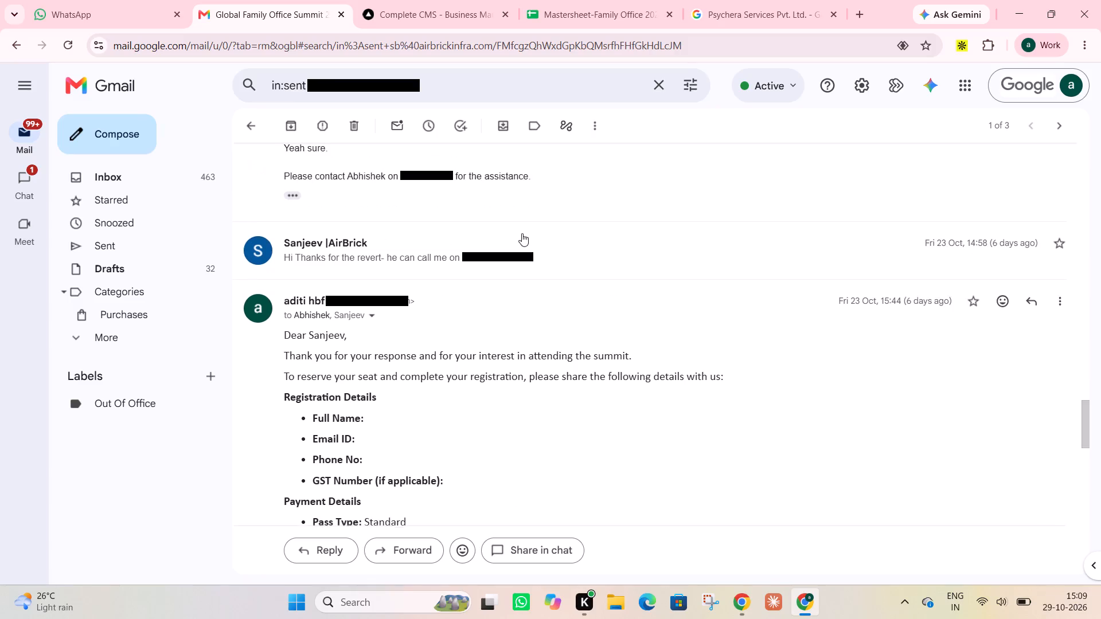
{"action": "scroll", "coordinate": [522, 233], "scroll_direction": "up", "scroll_amount": 2}
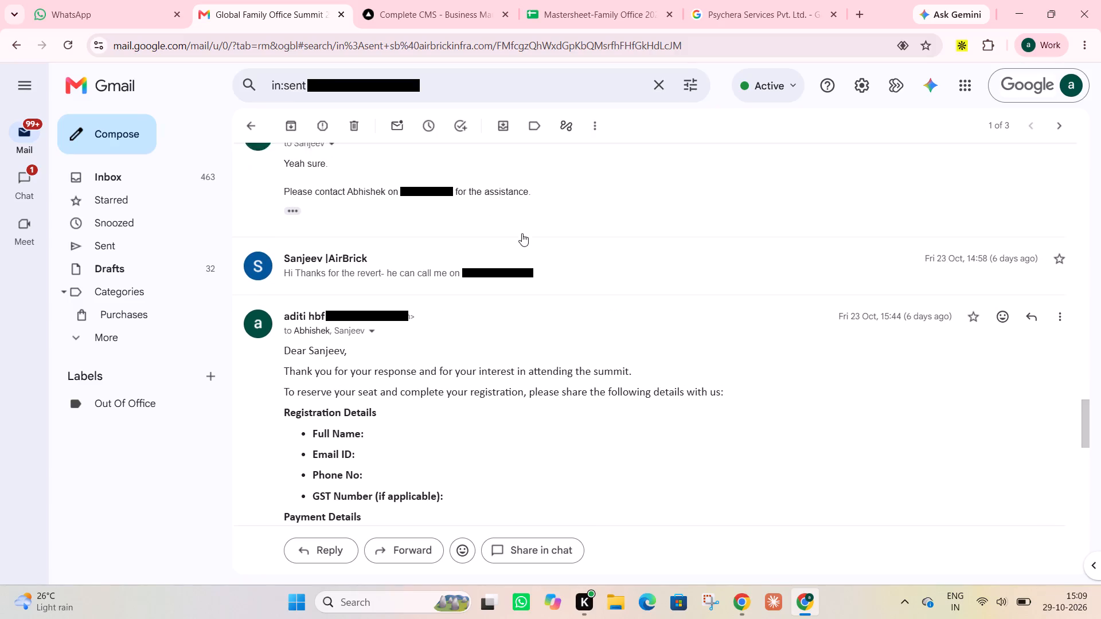
{"action": "scroll", "coordinate": [522, 233], "scroll_direction": "up", "scroll_amount": 2}
Switch back to Complete CMS and return to the Linkedin-family-office-leads-v2 campaign overview.
{"action": "left_click", "coordinate": [438, 0]}
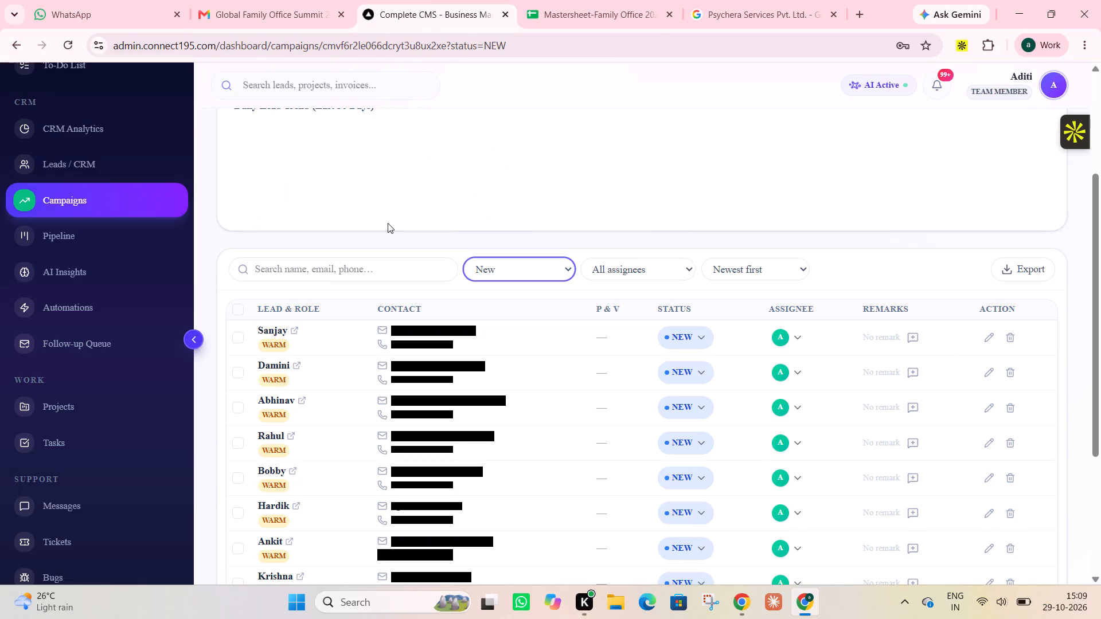
{"action": "scroll", "coordinate": [388, 223], "scroll_direction": "up", "scroll_amount": 5}
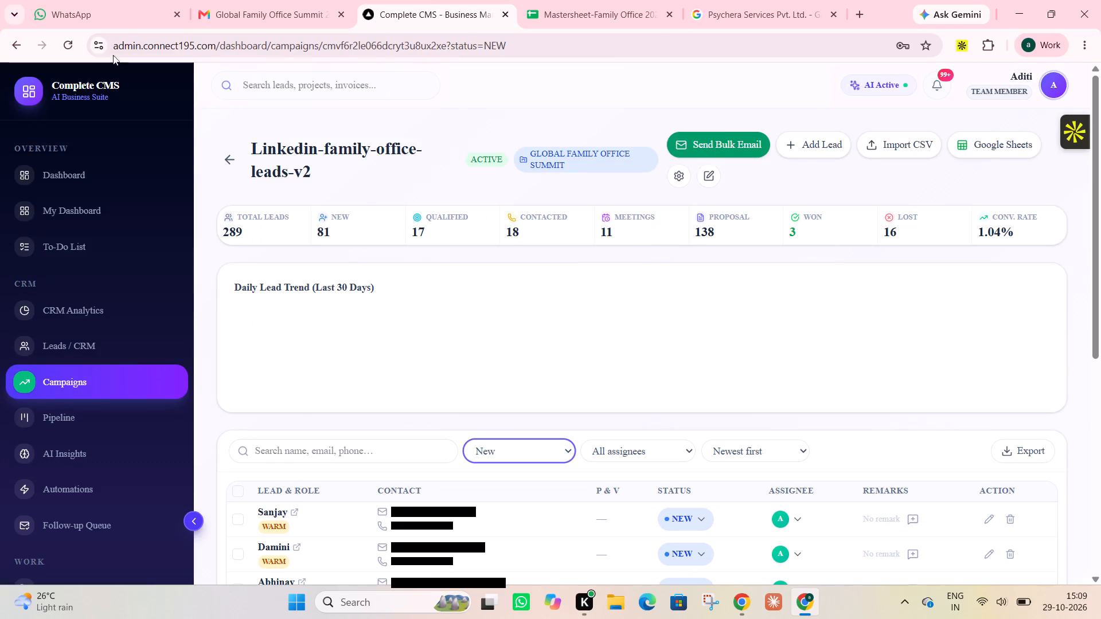
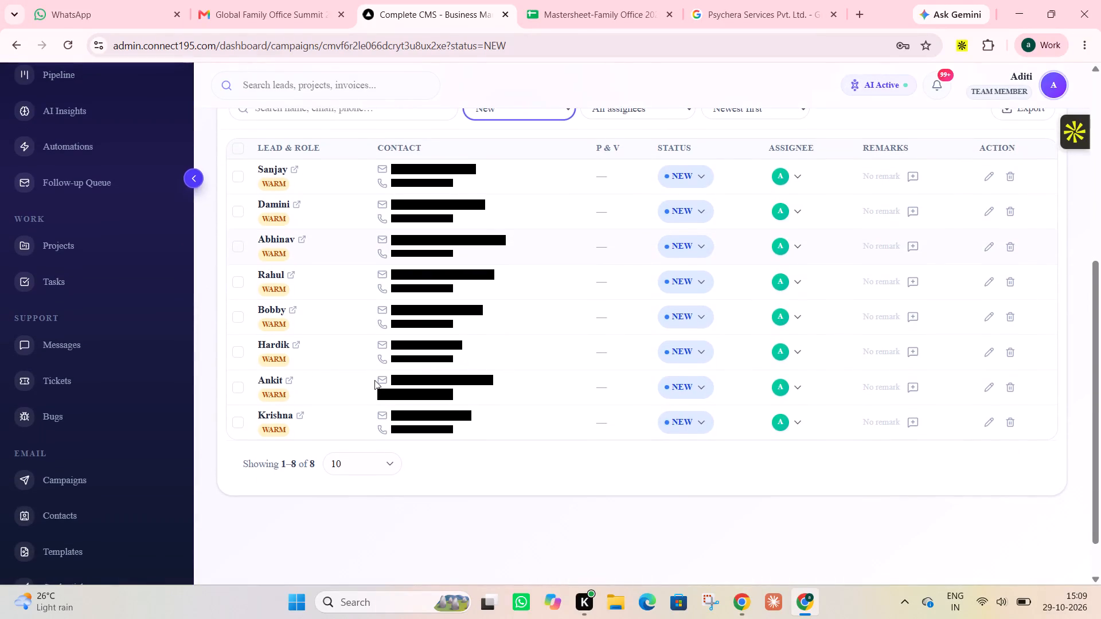
In Gmail, clear the AirBrick contact search and open the sent Global Family Office Summit, Mumbai, 27 November conversation with Tushar.
{"action": "left_click", "coordinate": [223, 0]}
{"action": "scroll", "coordinate": [296, 155], "scroll_direction": "up", "scroll_amount": 13}
{"action": "left_click", "coordinate": [243, 117]}
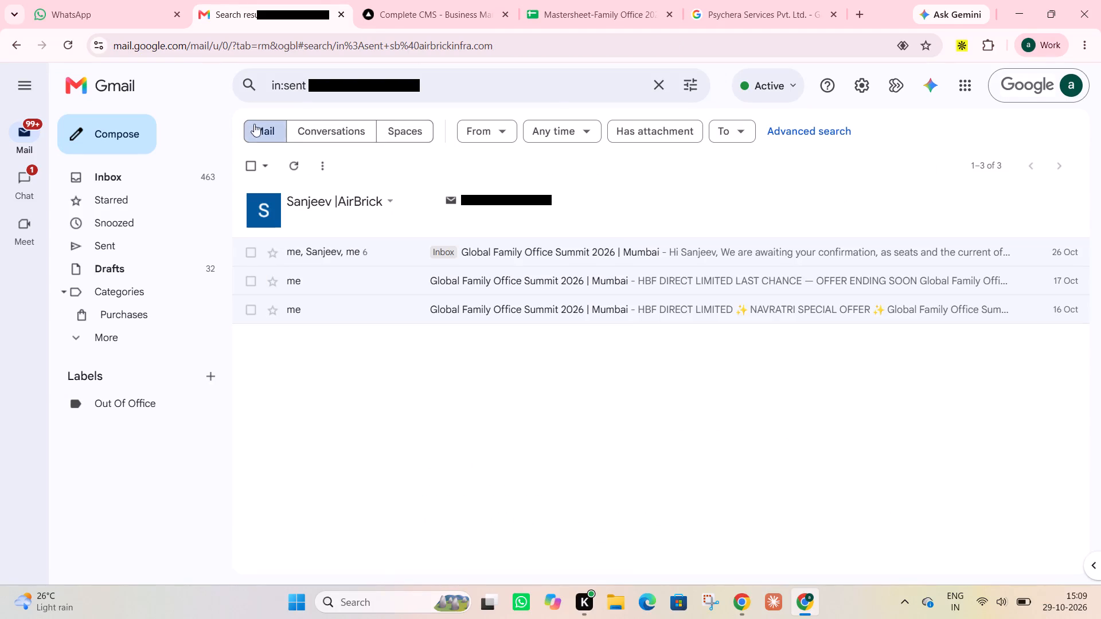
{"action": "left_click", "coordinate": [659, 99]}
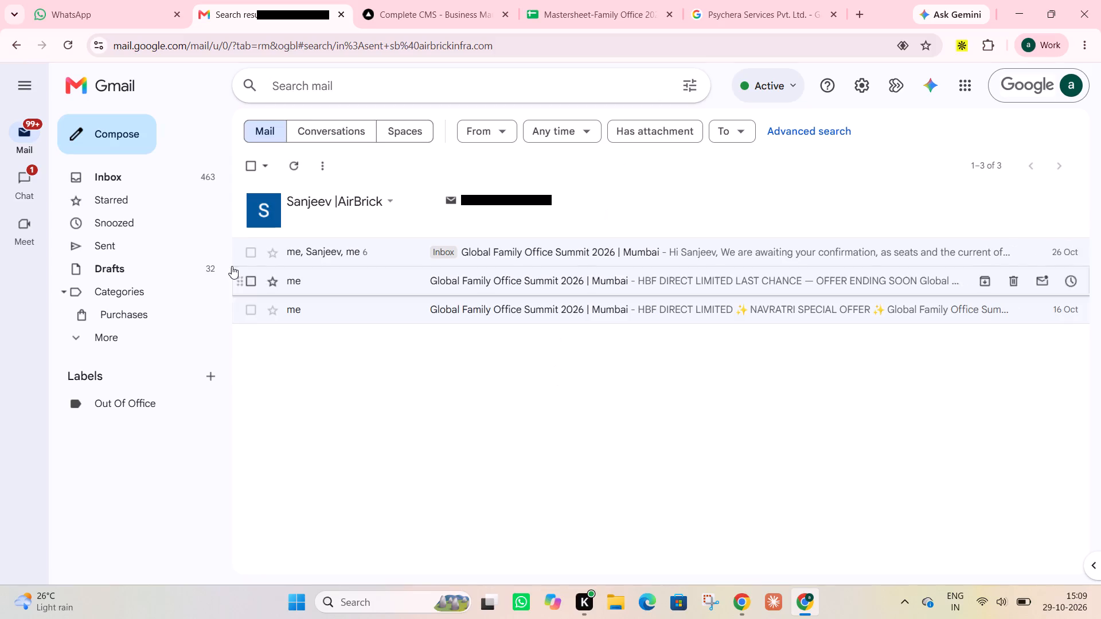
{"action": "left_click", "coordinate": [147, 242]}
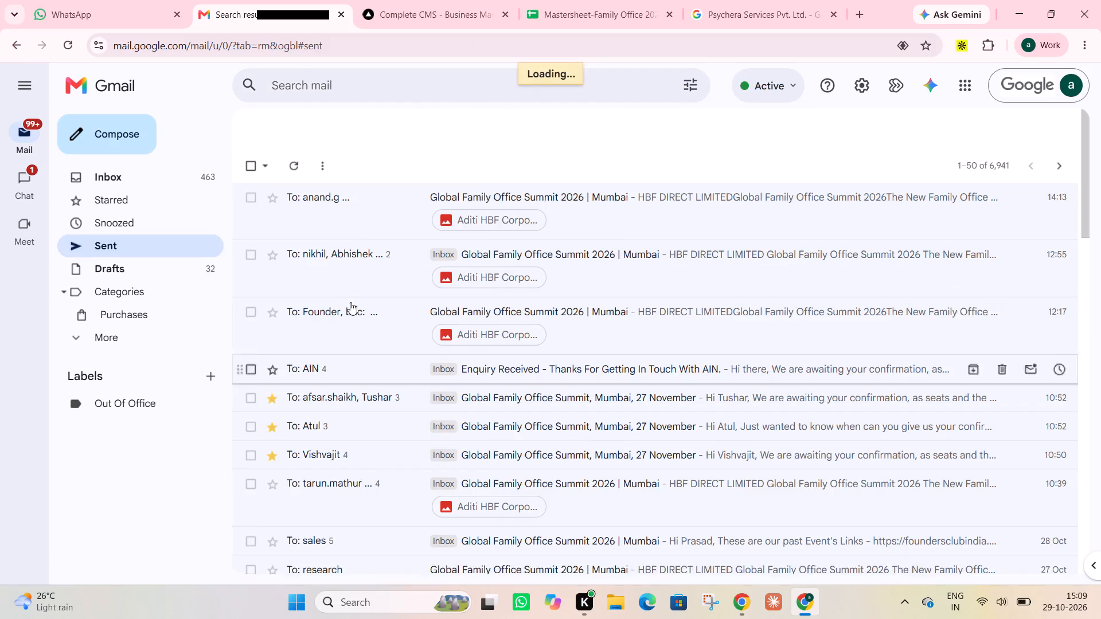
{"action": "scroll", "coordinate": [401, 341], "scroll_direction": "down", "scroll_amount": 2}
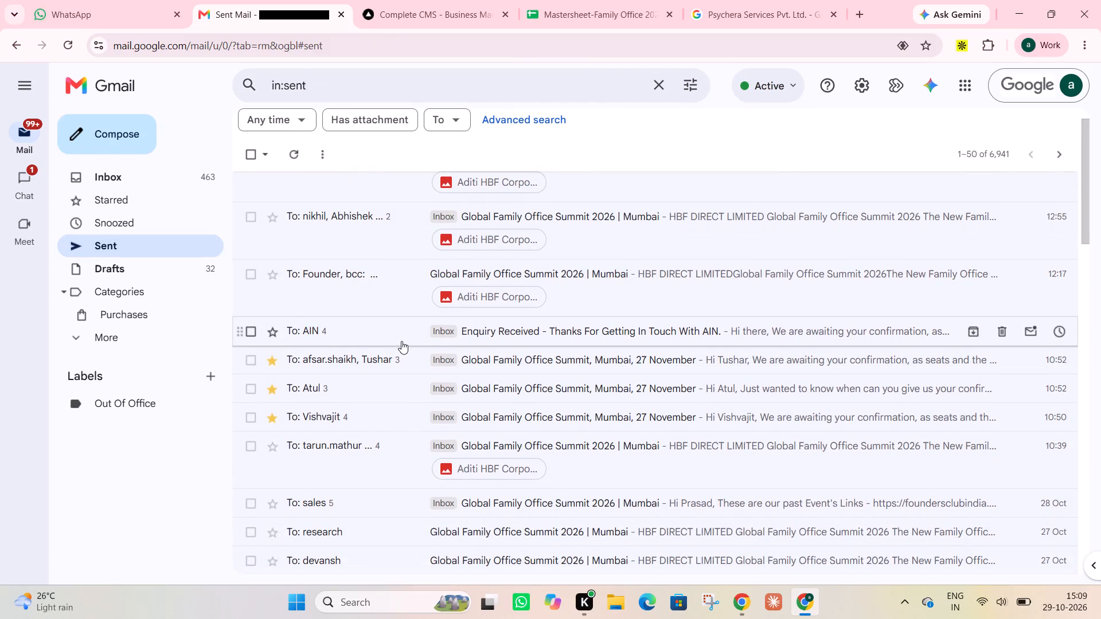
{"action": "left_click", "coordinate": [396, 362]}
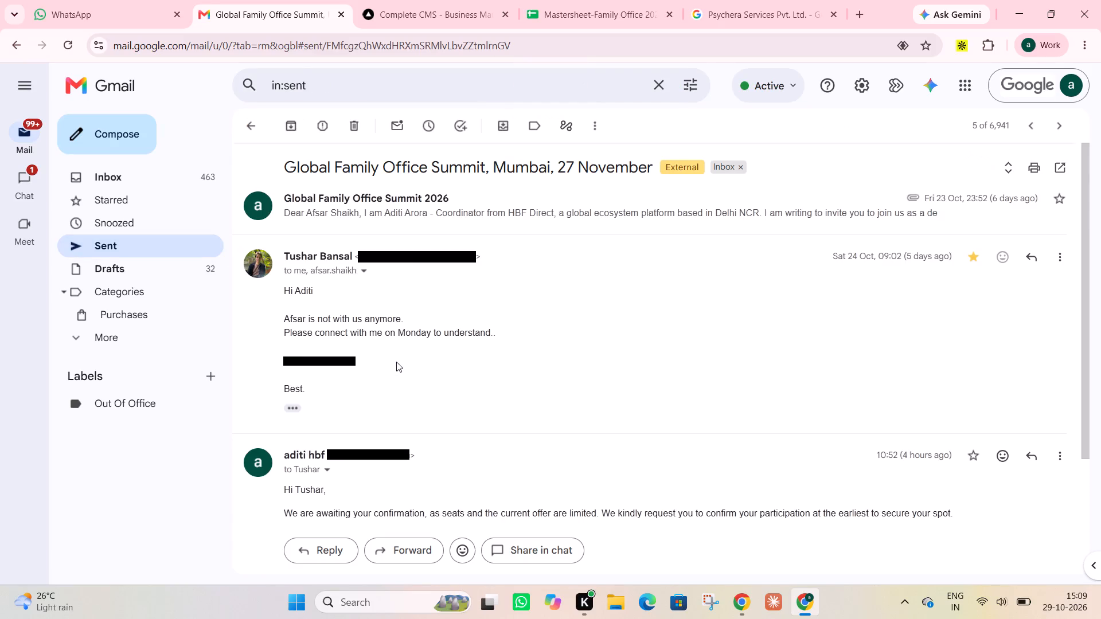
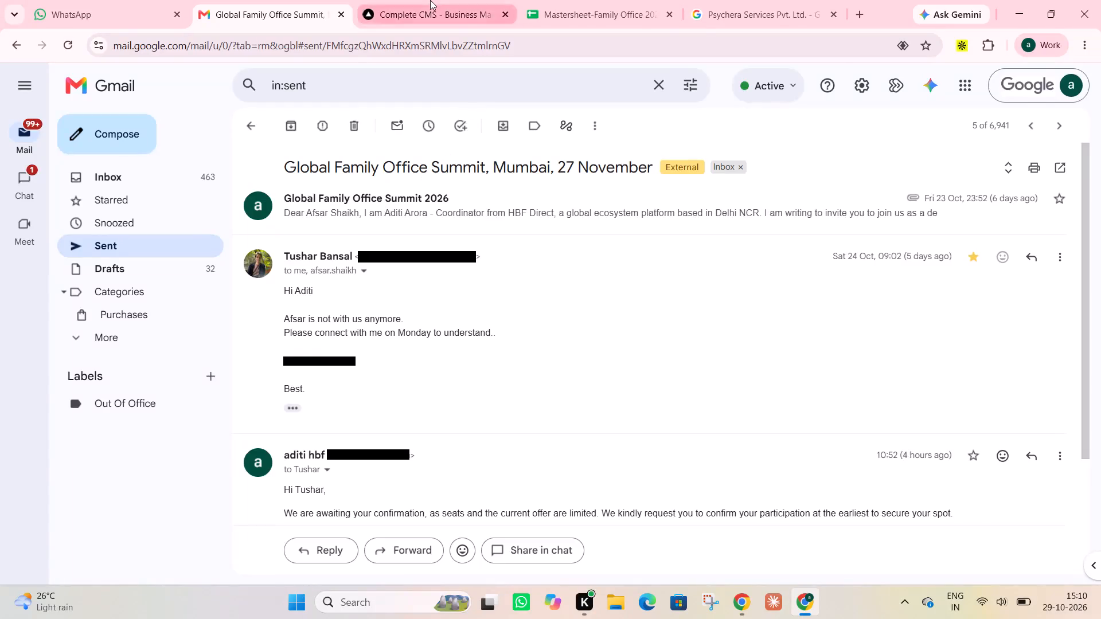
Switch to Complete CMS and set the Linkedin-family-office-leads-v2 lead list's status filter to All statuses.
{"action": "left_click", "coordinate": [430, 0]}
{"action": "scroll", "coordinate": [445, 350], "scroll_direction": "down", "scroll_amount": 1}
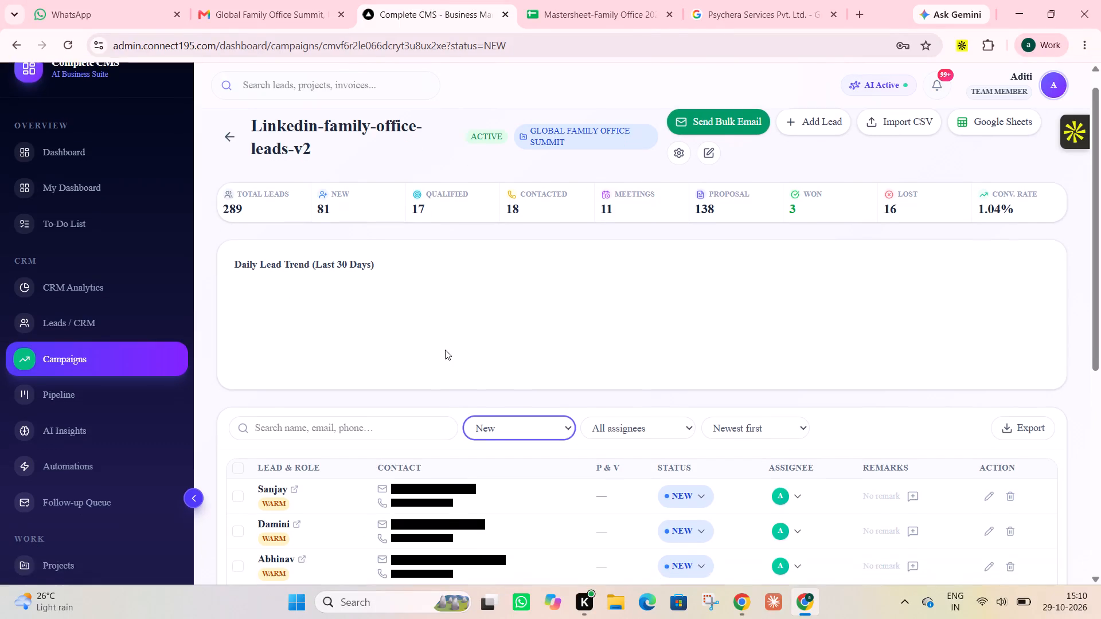
{"action": "left_click", "coordinate": [407, 413]}
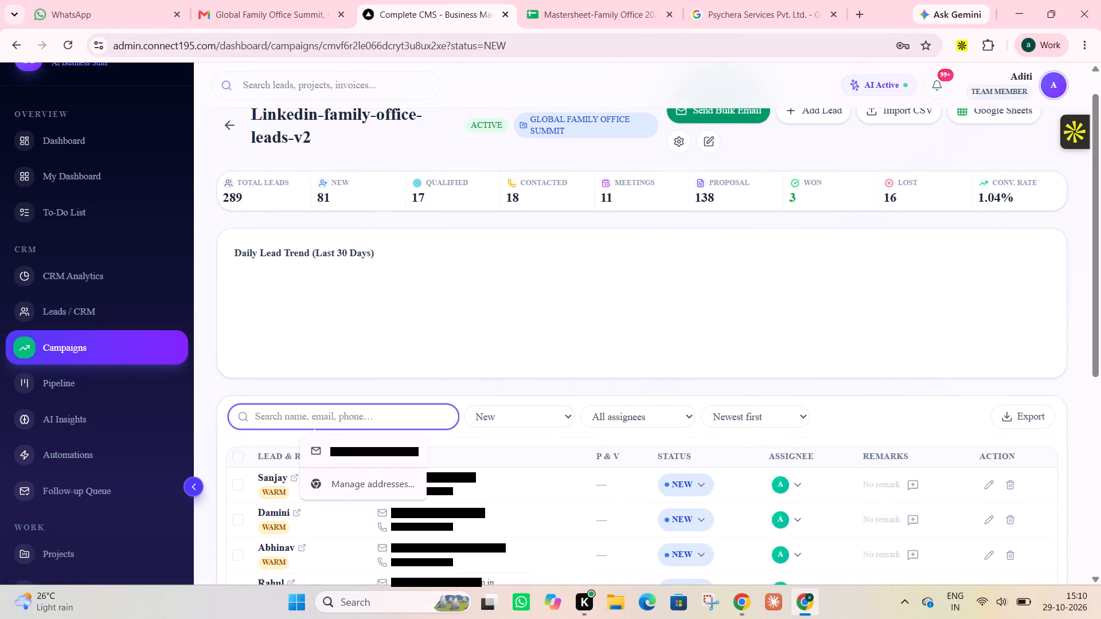
{"action": "left_click", "coordinate": [501, 419]}
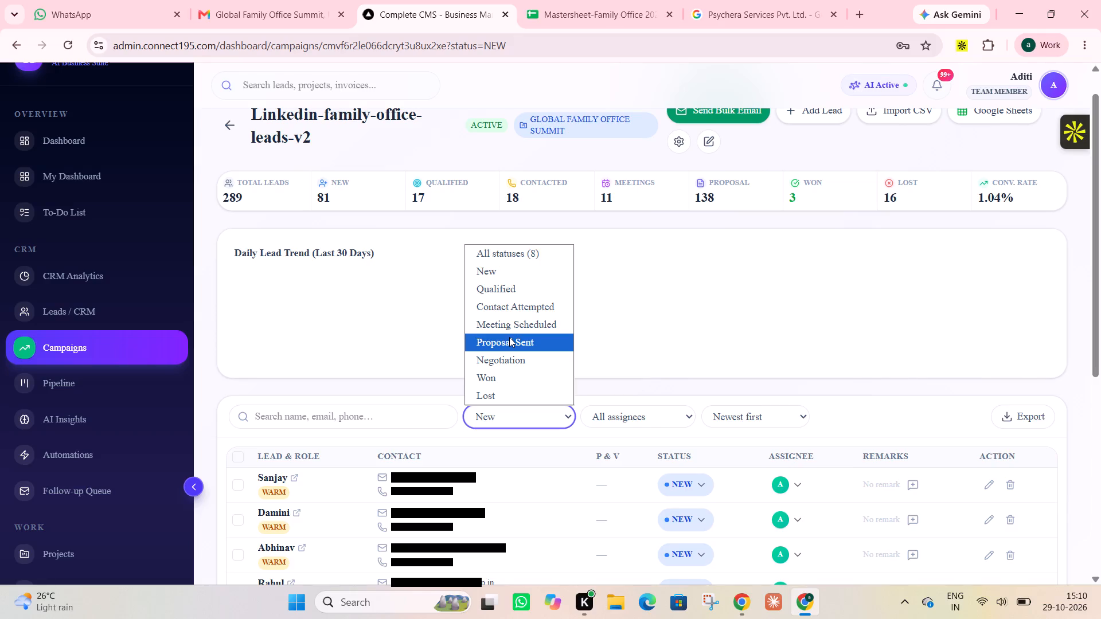
{"action": "left_click_drag", "start_coordinate": [603, 364], "coordinate": [519, 417]}
{"action": "left_click", "coordinate": [519, 417]}
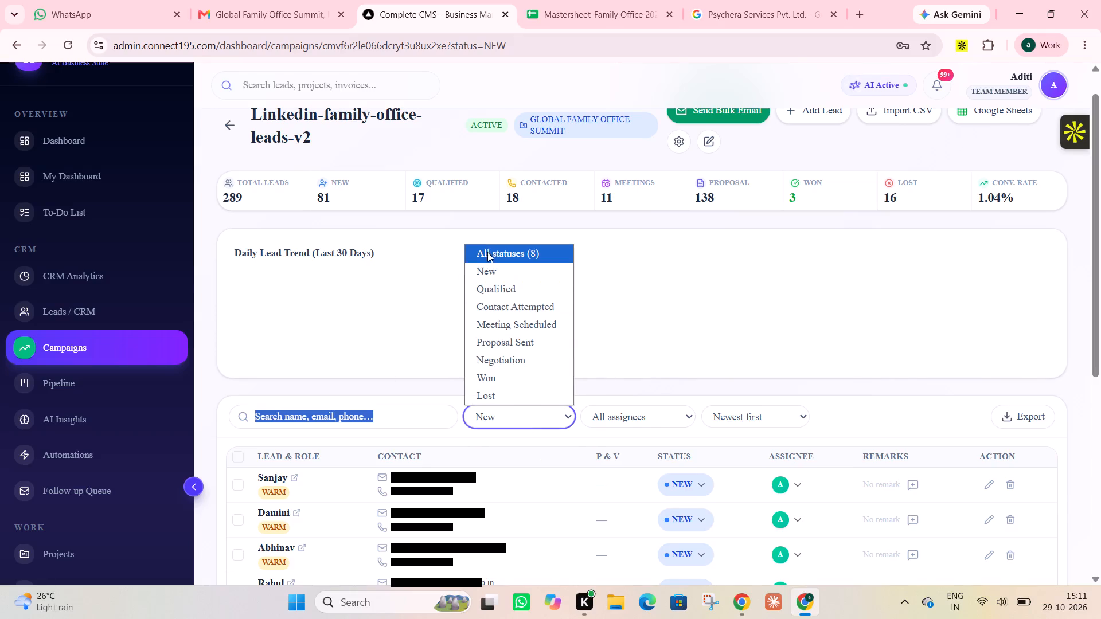
{"action": "left_click", "coordinate": [488, 252]}
Search the Linkedin-family-office-leads-v2 leads by the first five digits of the lead's phone number.
{"action": "left_click", "coordinate": [399, 413]}
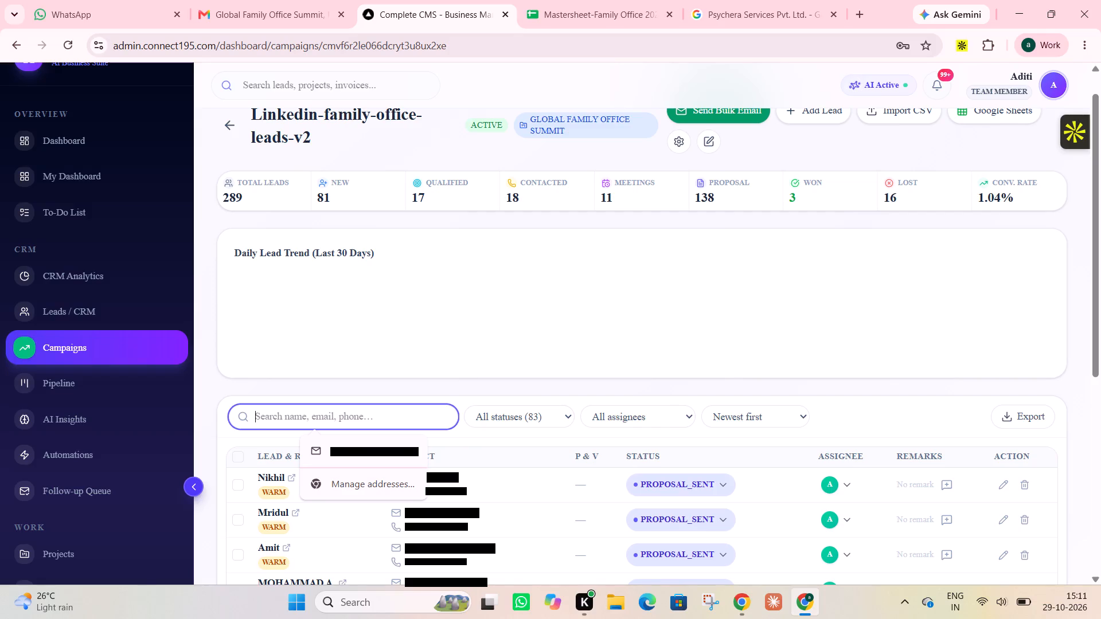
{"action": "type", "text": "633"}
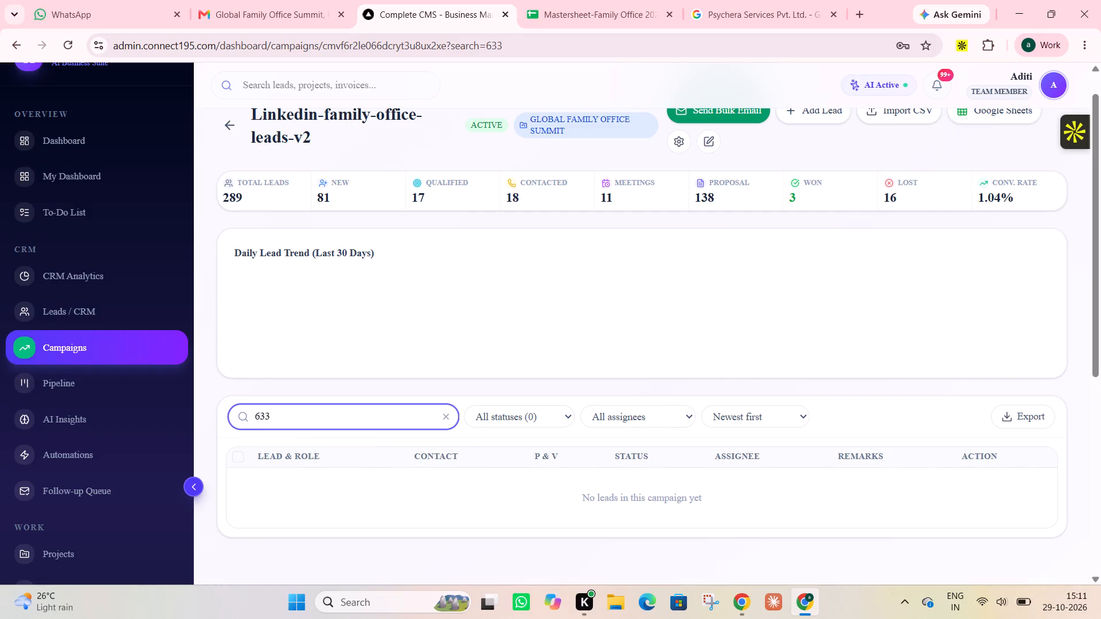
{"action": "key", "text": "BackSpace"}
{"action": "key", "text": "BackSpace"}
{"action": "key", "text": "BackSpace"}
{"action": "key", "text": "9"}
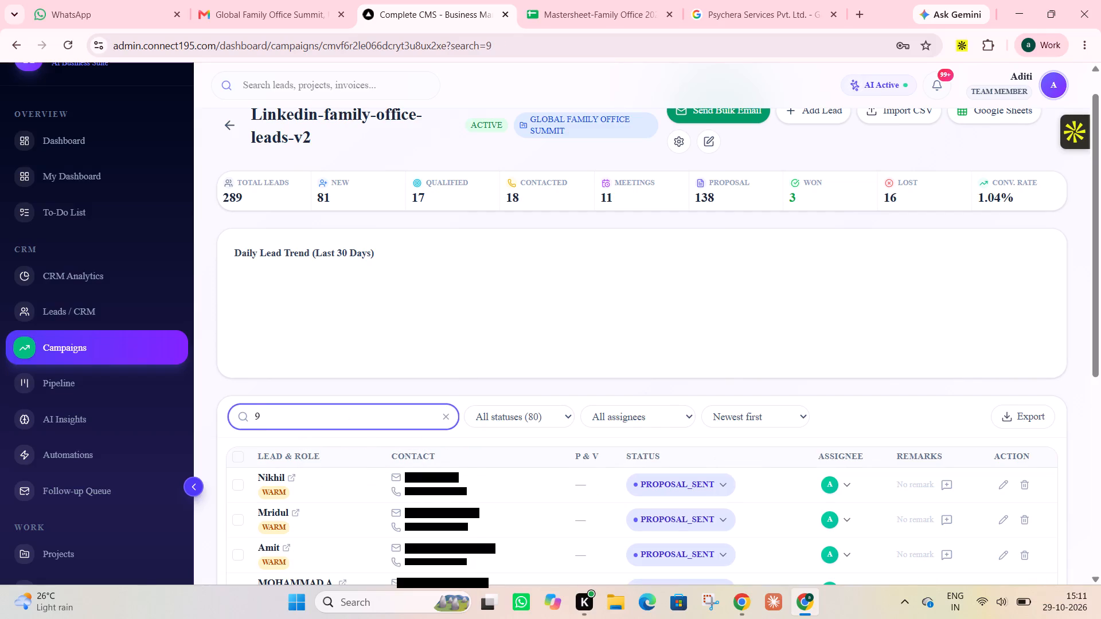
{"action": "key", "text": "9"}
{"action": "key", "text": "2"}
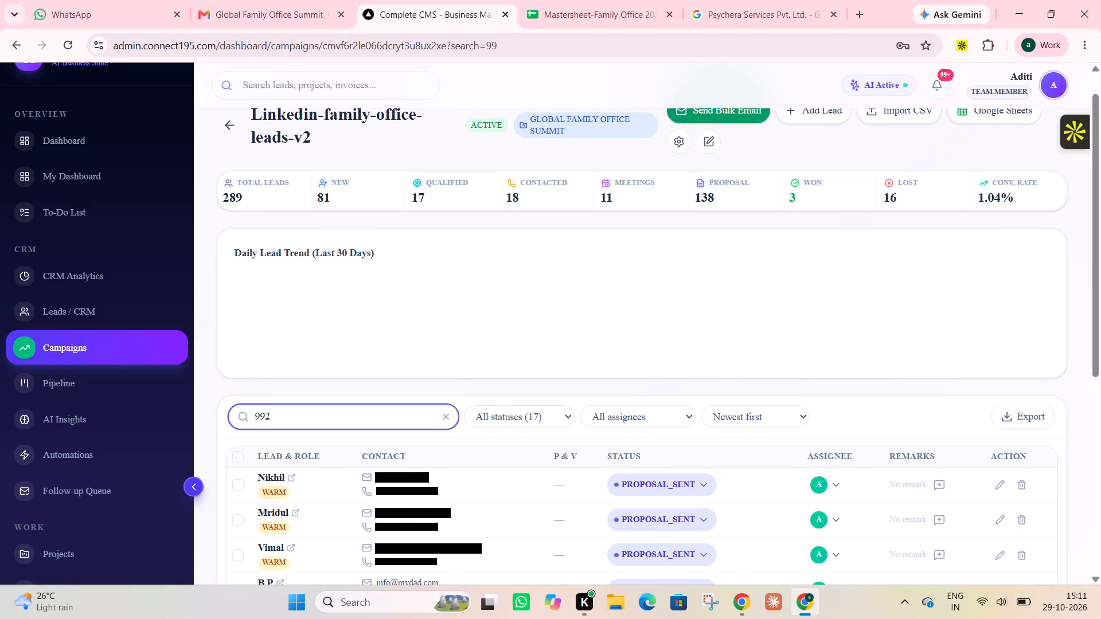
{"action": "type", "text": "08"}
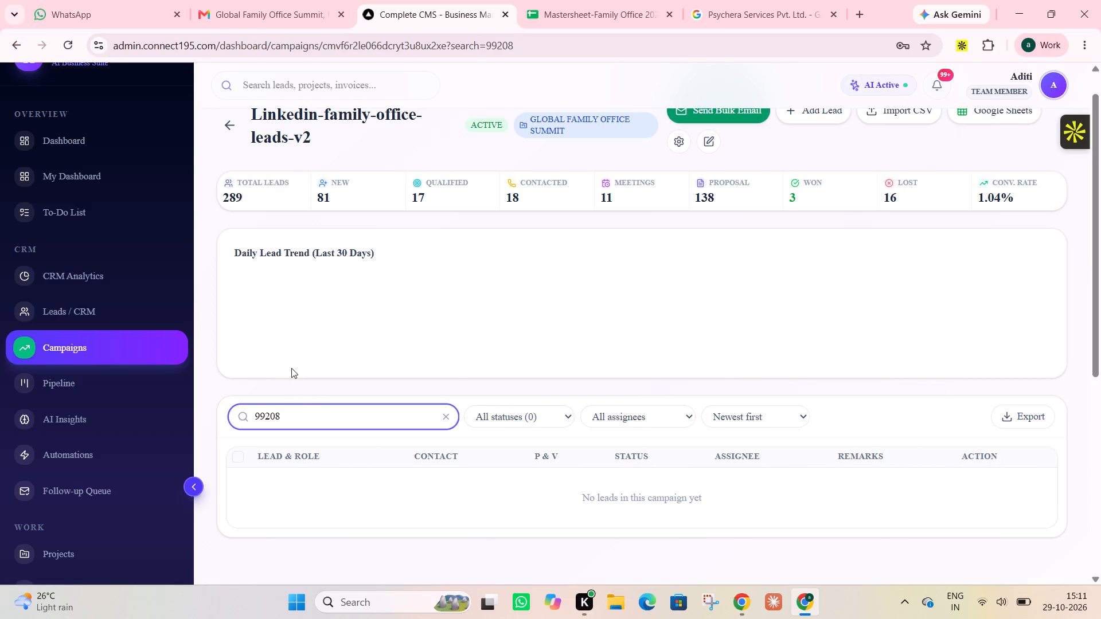
Open the Linkedin-family-office-leads campaign, search its leads by the same first five phone digits, and examine the matching leads.
{"action": "scroll", "coordinate": [282, 388], "scroll_direction": "up", "scroll_amount": 2}
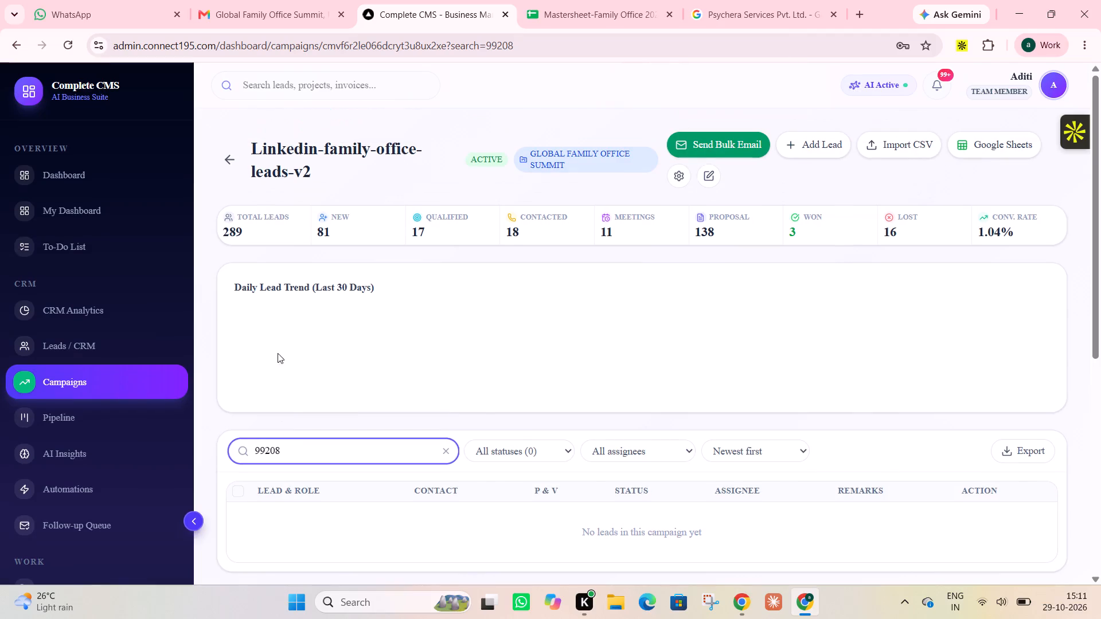
{"action": "left_click", "coordinate": [229, 155]}
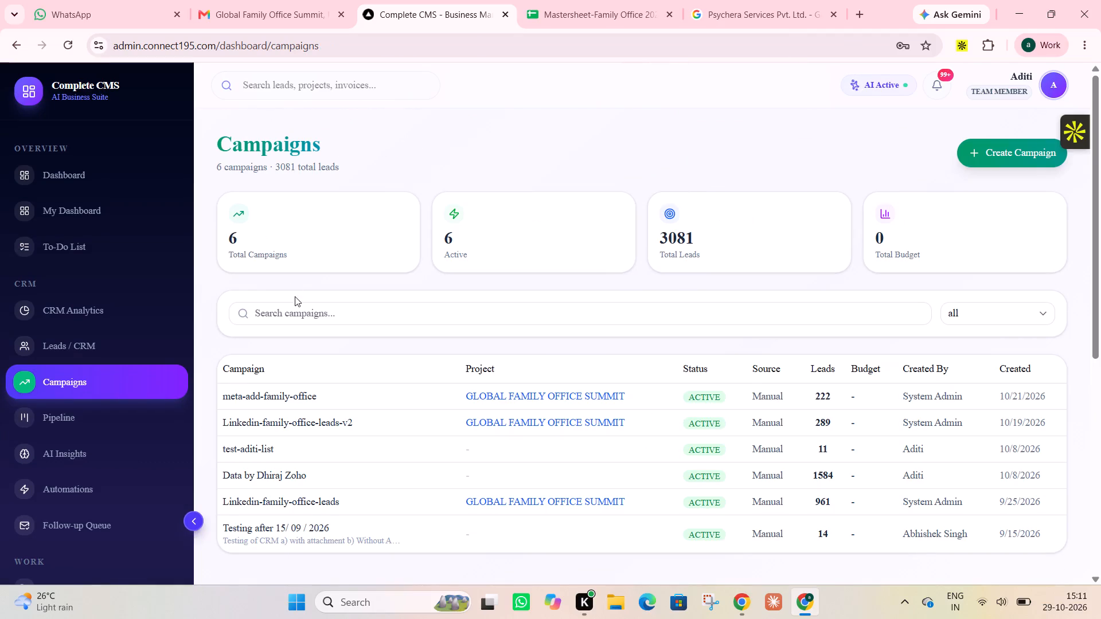
{"action": "left_click", "coordinate": [290, 497]}
{"action": "left_click", "coordinate": [325, 446]}
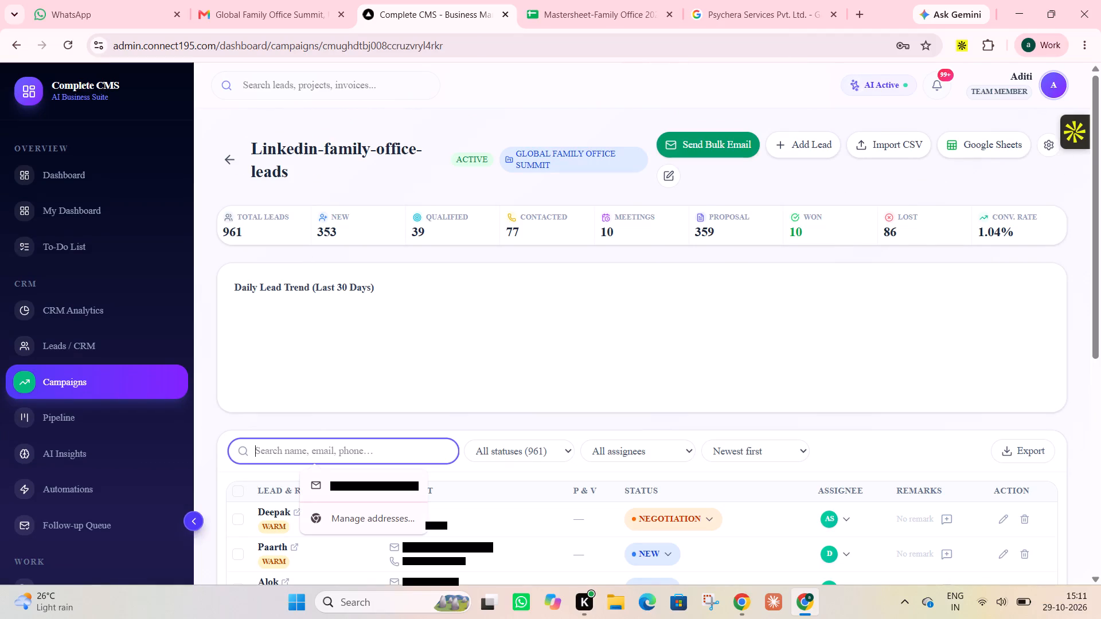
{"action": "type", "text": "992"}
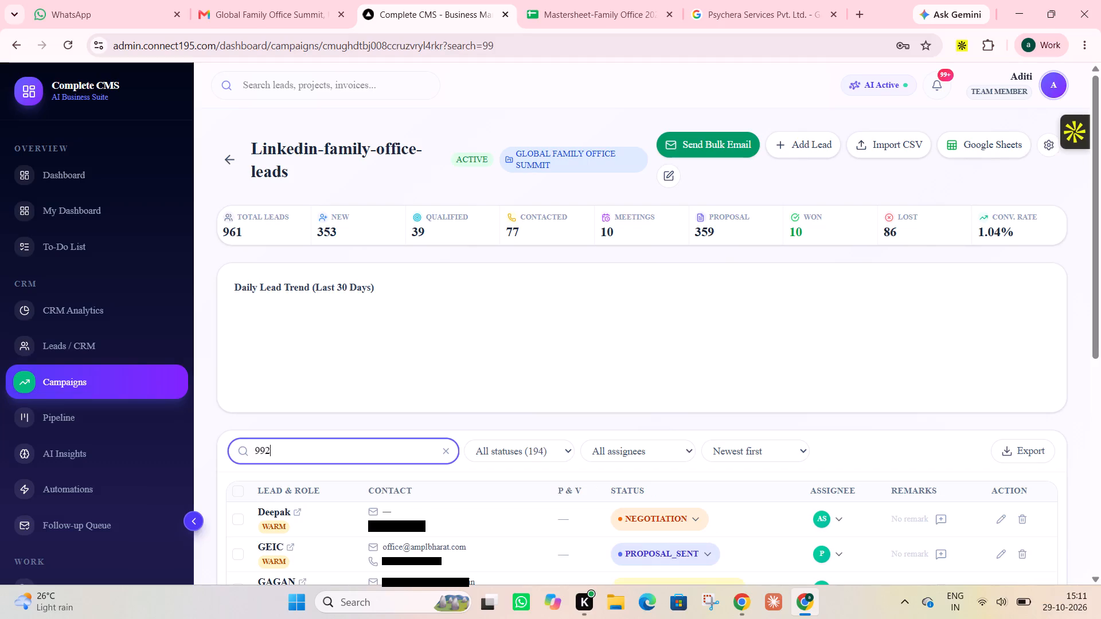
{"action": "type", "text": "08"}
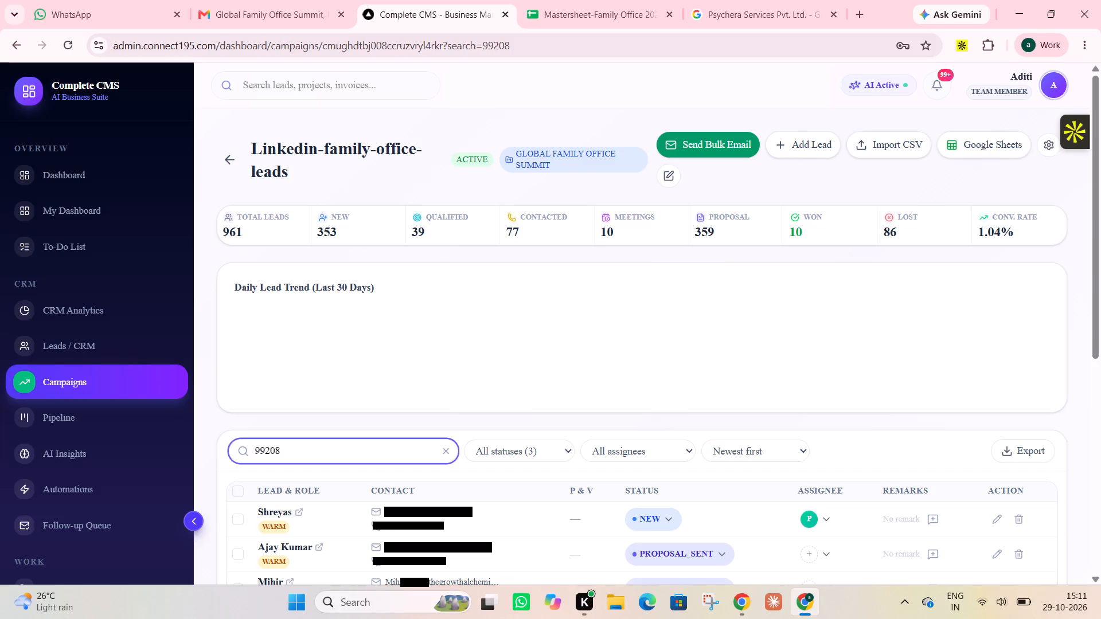
{"action": "scroll", "coordinate": [325, 446], "scroll_direction": "down", "scroll_amount": 1}
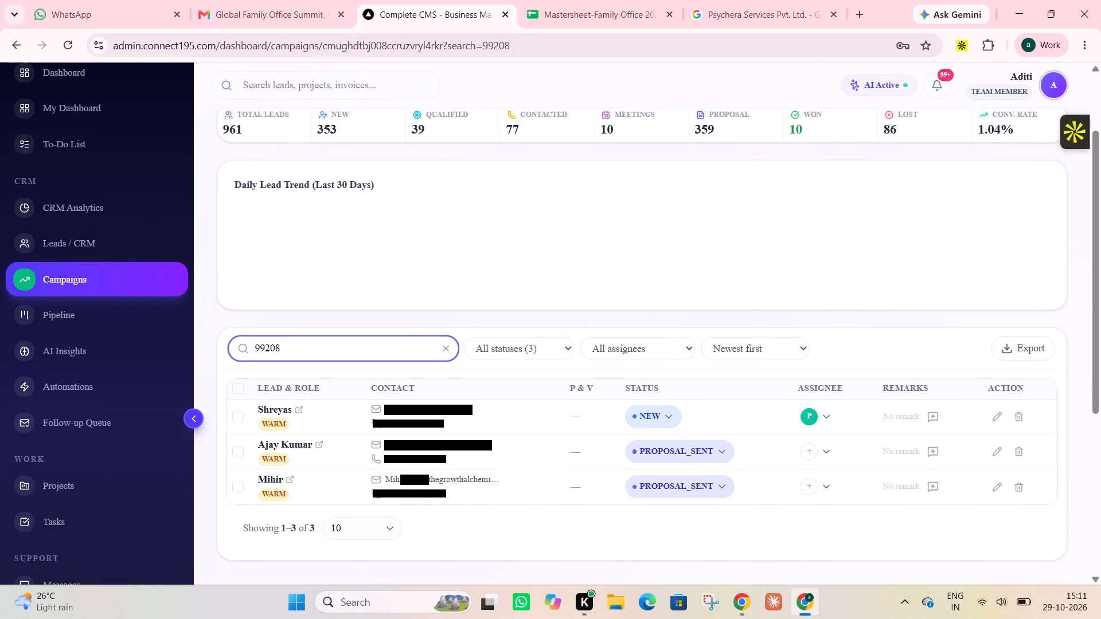
{"action": "scroll", "coordinate": [325, 446], "scroll_direction": "down", "scroll_amount": 1}
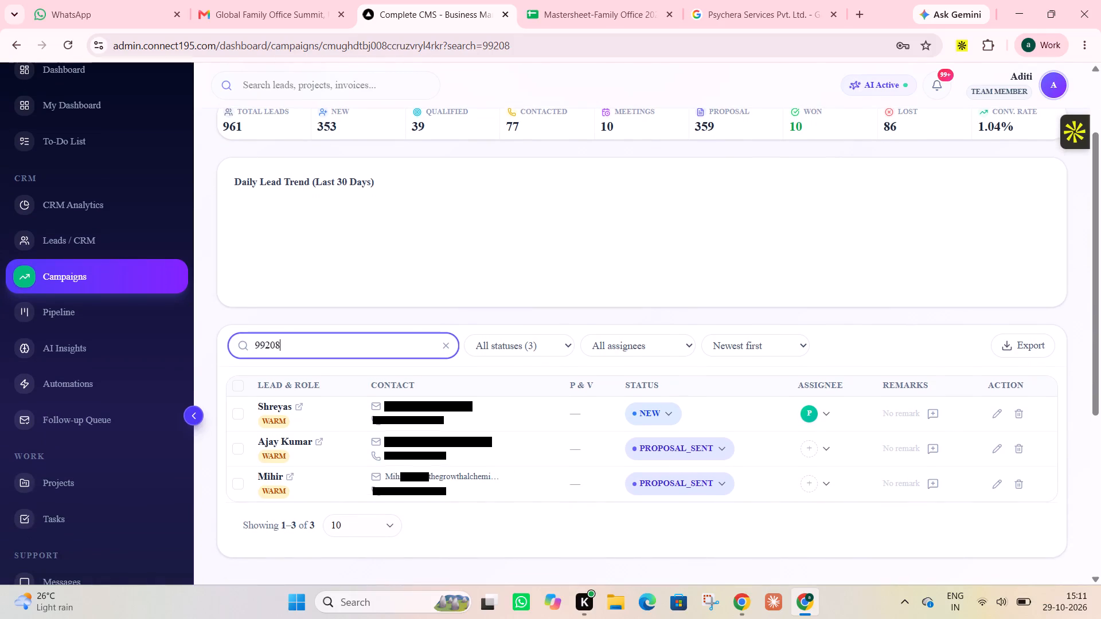
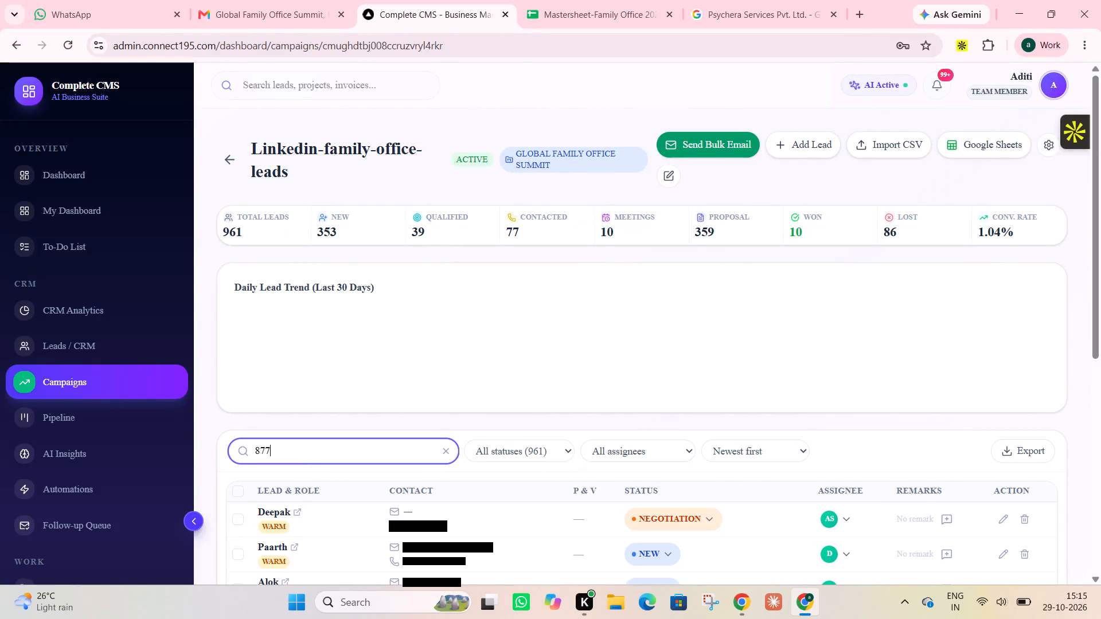
Finish entering the first five phone digits in the Linkedin-family-office-leads lead search and check the list for the lead.
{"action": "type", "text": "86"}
{"action": "scroll", "coordinate": [382, 451], "scroll_direction": "down", "scroll_amount": 1}
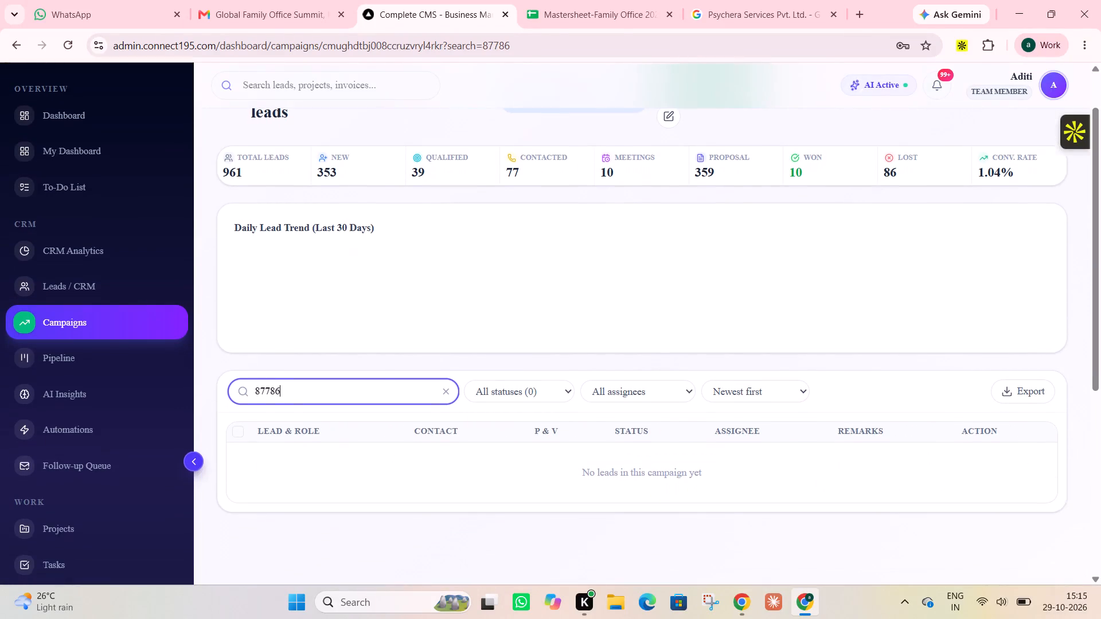
{"action": "scroll", "coordinate": [382, 451], "scroll_direction": "down", "scroll_amount": 1}
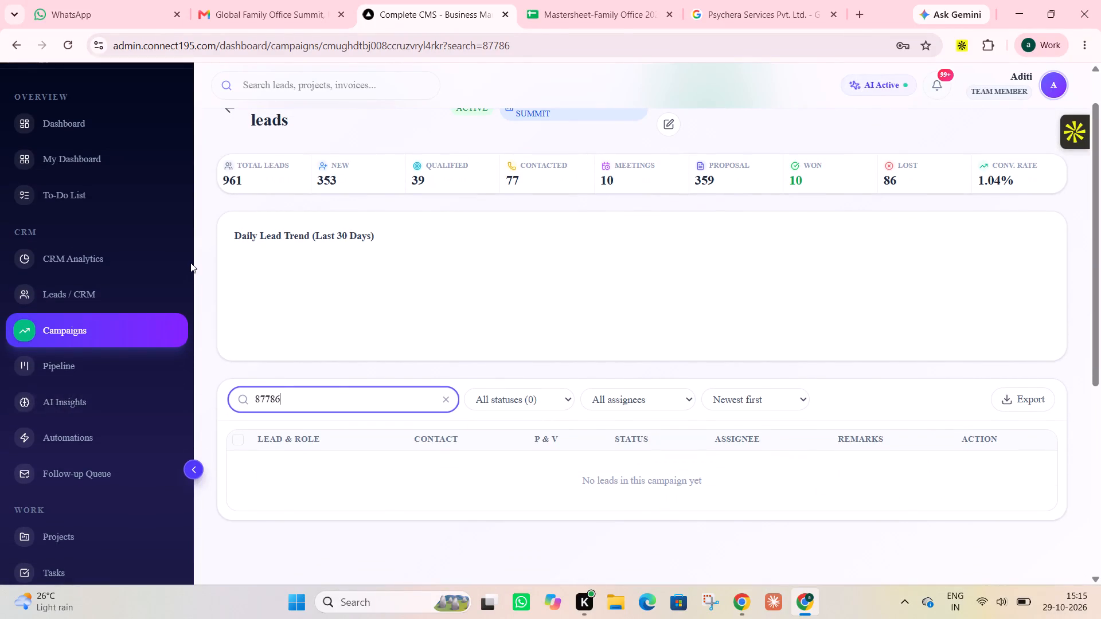
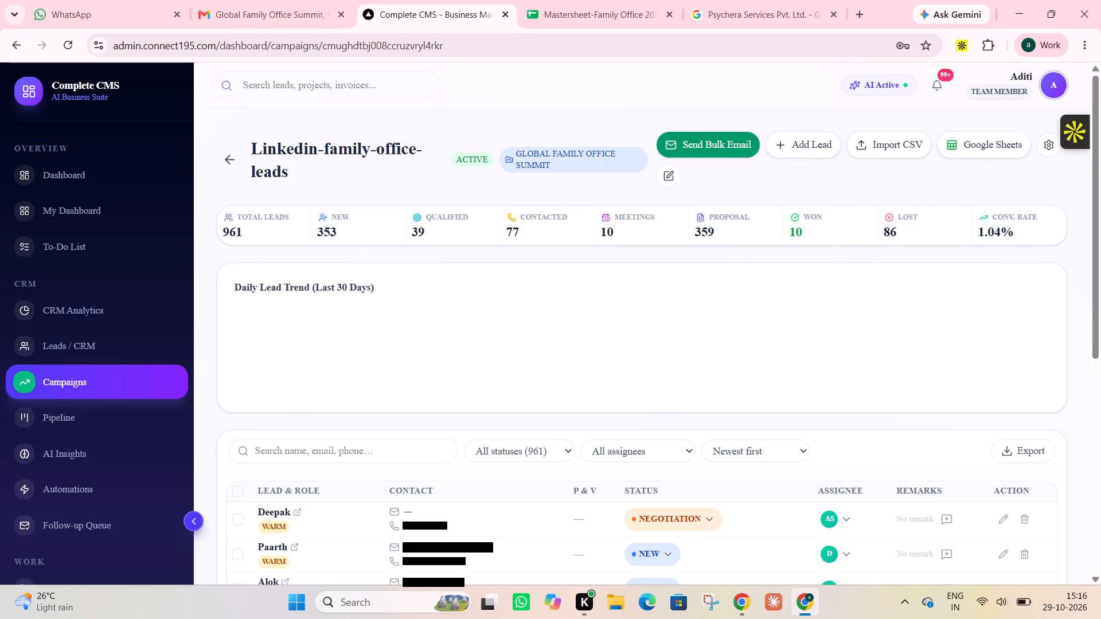
Search the Linkedin-family-office-leads campaign's leads by the first five digits of the lead's phone number.
{"action": "left_click", "coordinate": [287, 443]}
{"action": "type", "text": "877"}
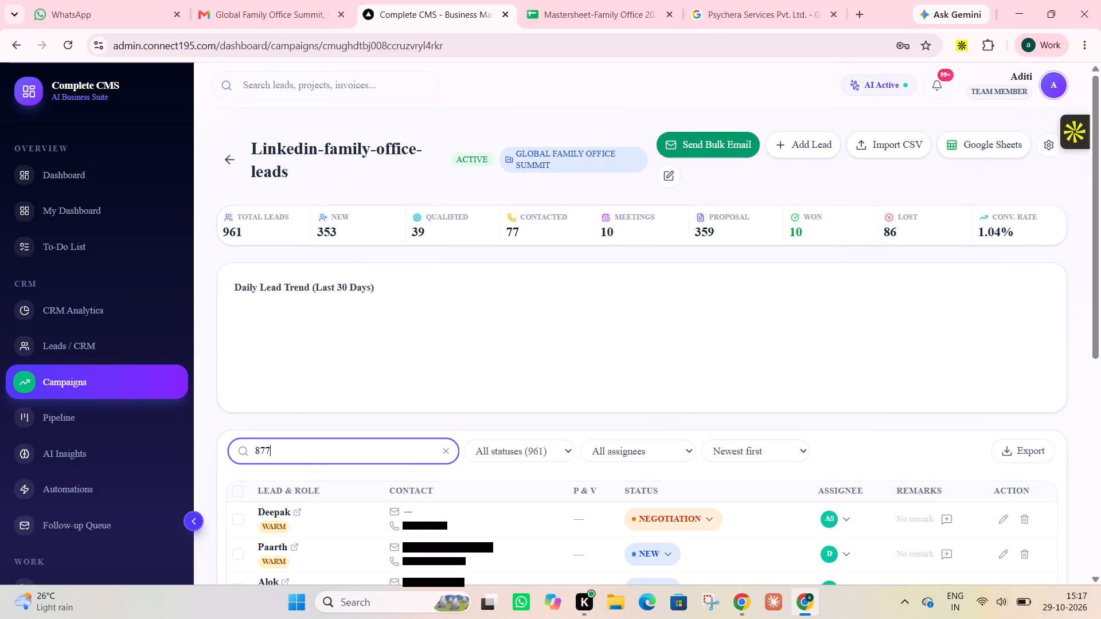
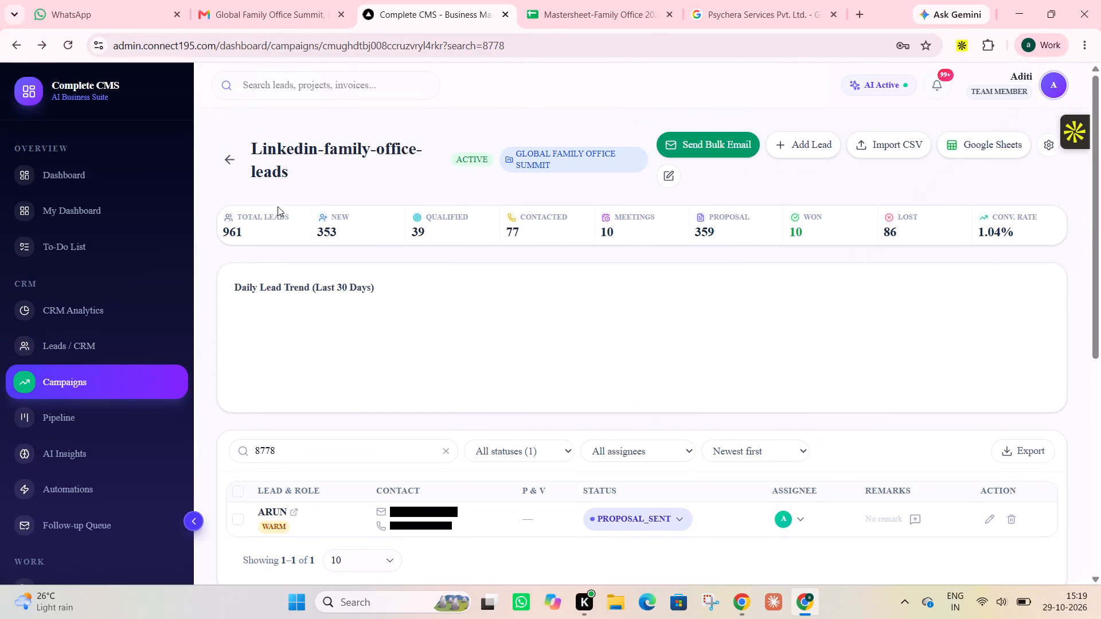
Return to the campaigns list and open the Linkedin-family-office-leads-v2 campaign.
{"action": "scroll", "coordinate": [278, 206], "scroll_direction": "up", "scroll_amount": 1}
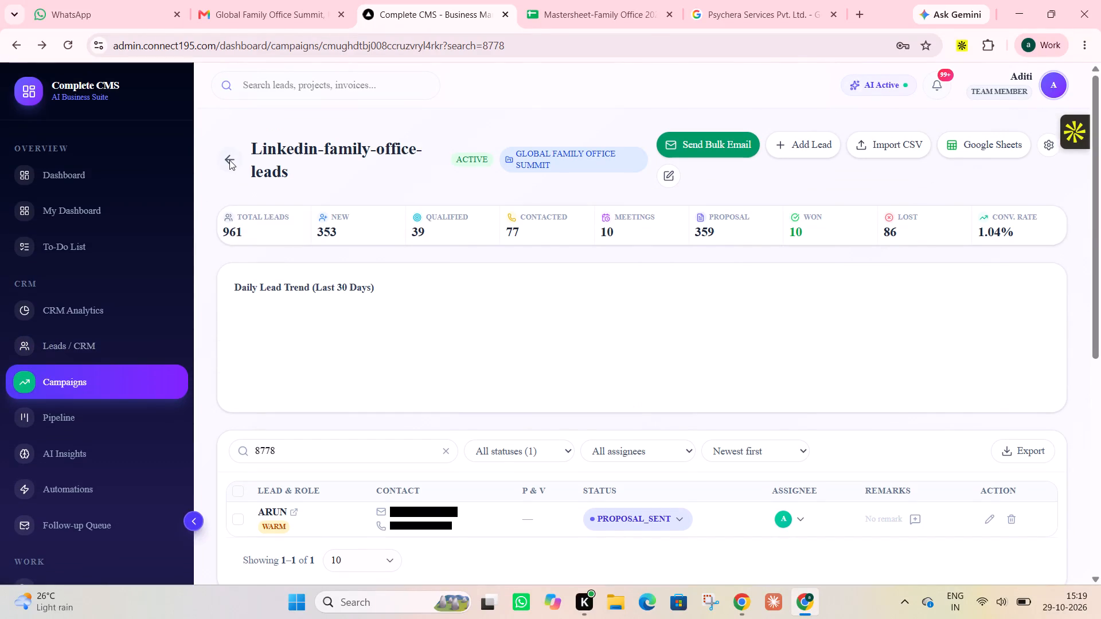
{"action": "left_click", "coordinate": [229, 160]}
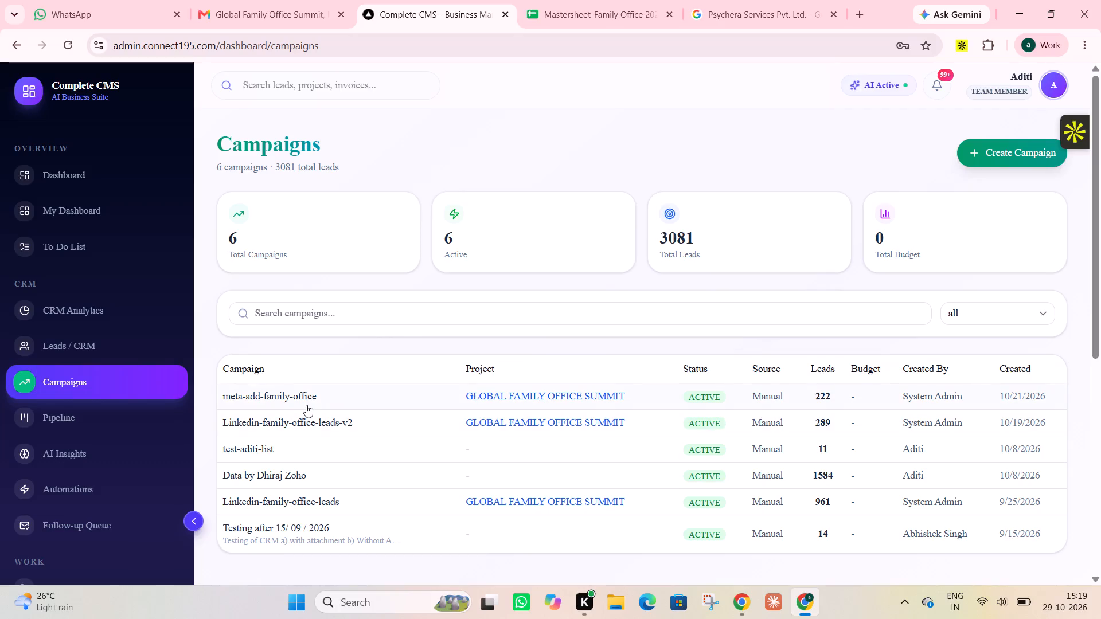
{"action": "left_click", "coordinate": [302, 420]}
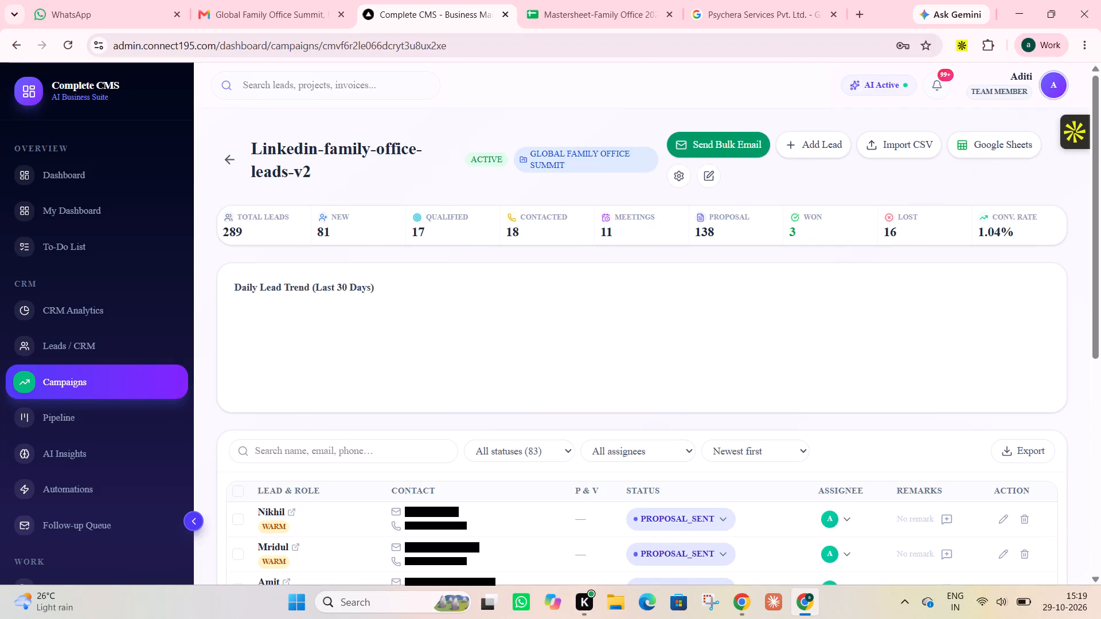
Filter the Linkedin-family-office-leads-v2 lead list to leads with the status New.
{"action": "scroll", "coordinate": [348, 440], "scroll_direction": "down", "scroll_amount": 3}
{"action": "left_click", "coordinate": [546, 129]}
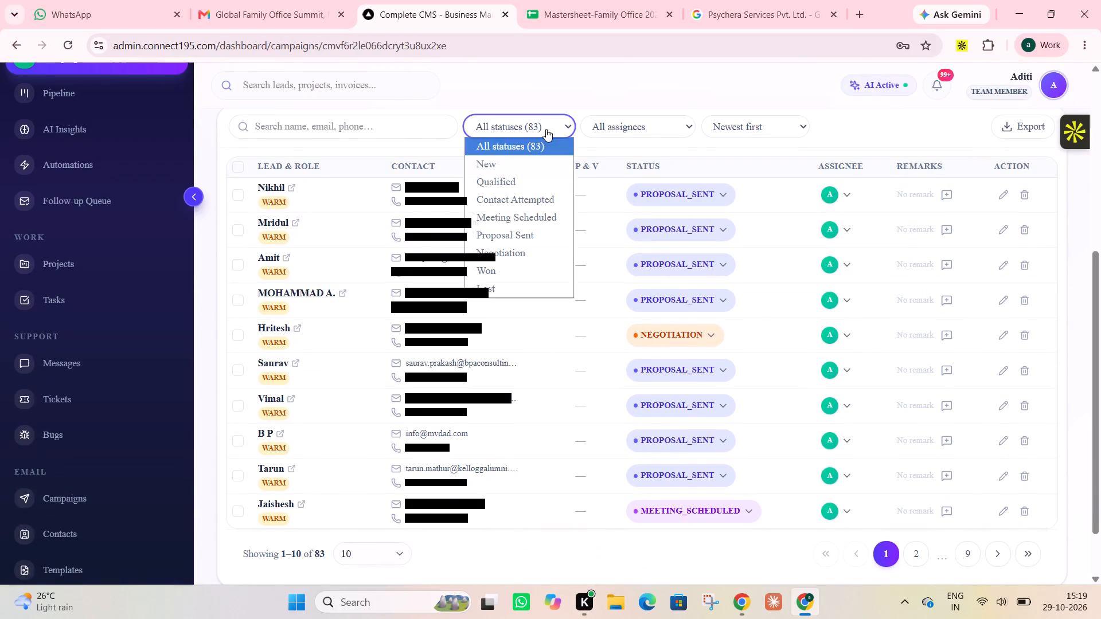
{"action": "left_click", "coordinate": [529, 167]}
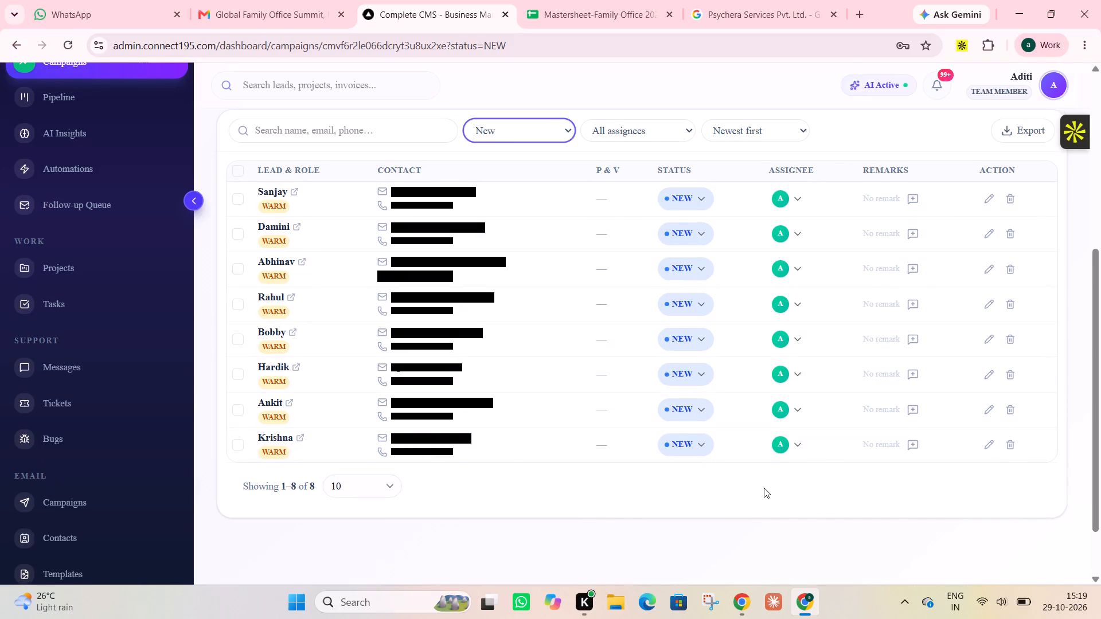
{"action": "left_click", "coordinate": [619, 495]}
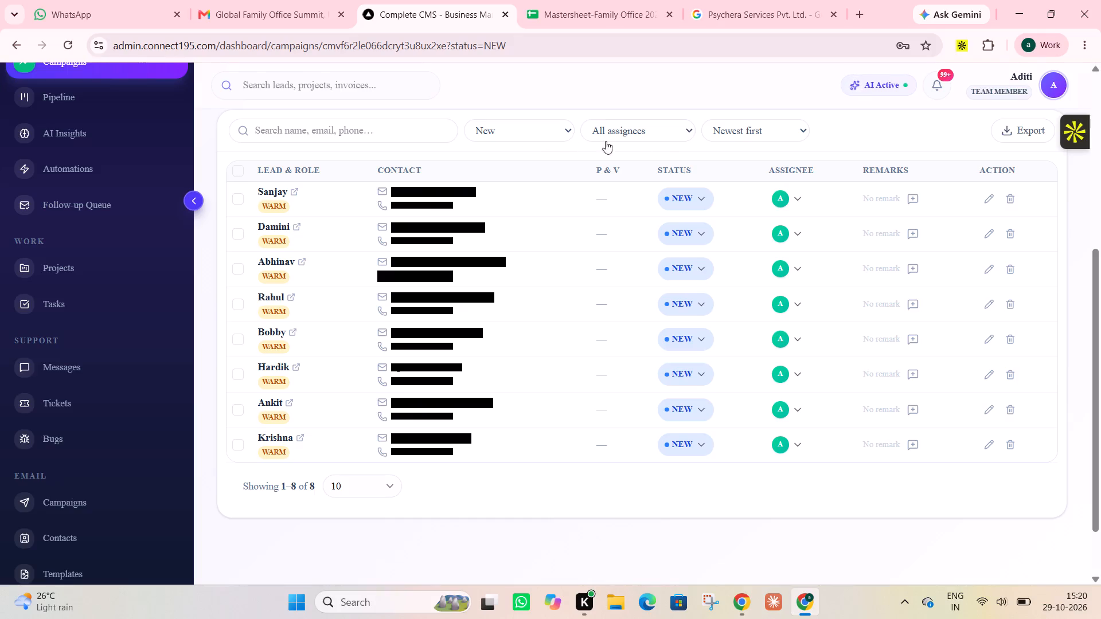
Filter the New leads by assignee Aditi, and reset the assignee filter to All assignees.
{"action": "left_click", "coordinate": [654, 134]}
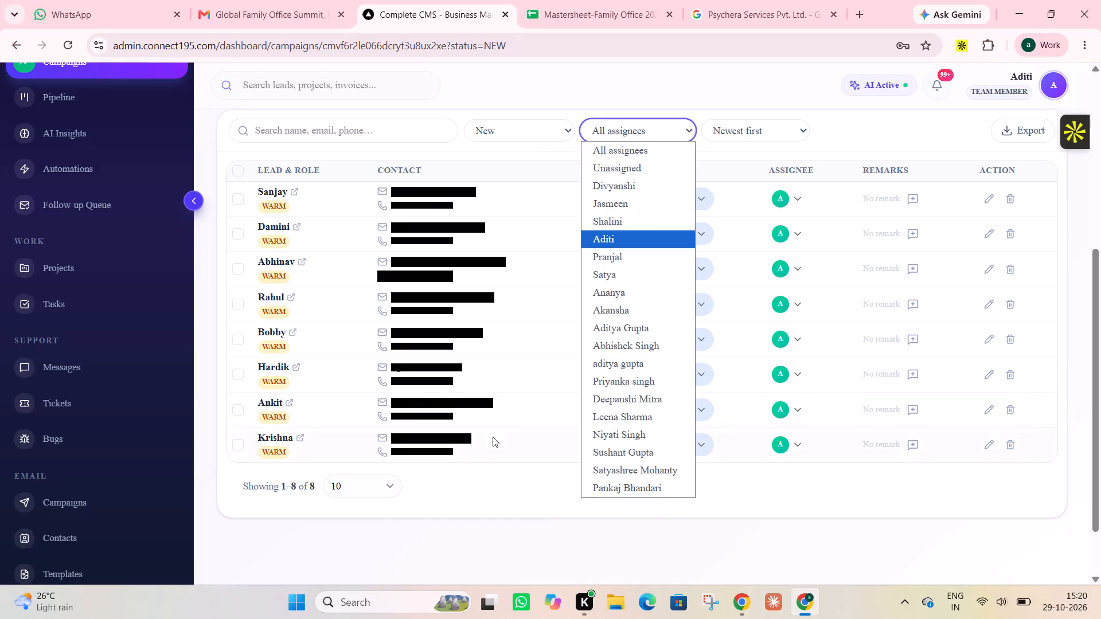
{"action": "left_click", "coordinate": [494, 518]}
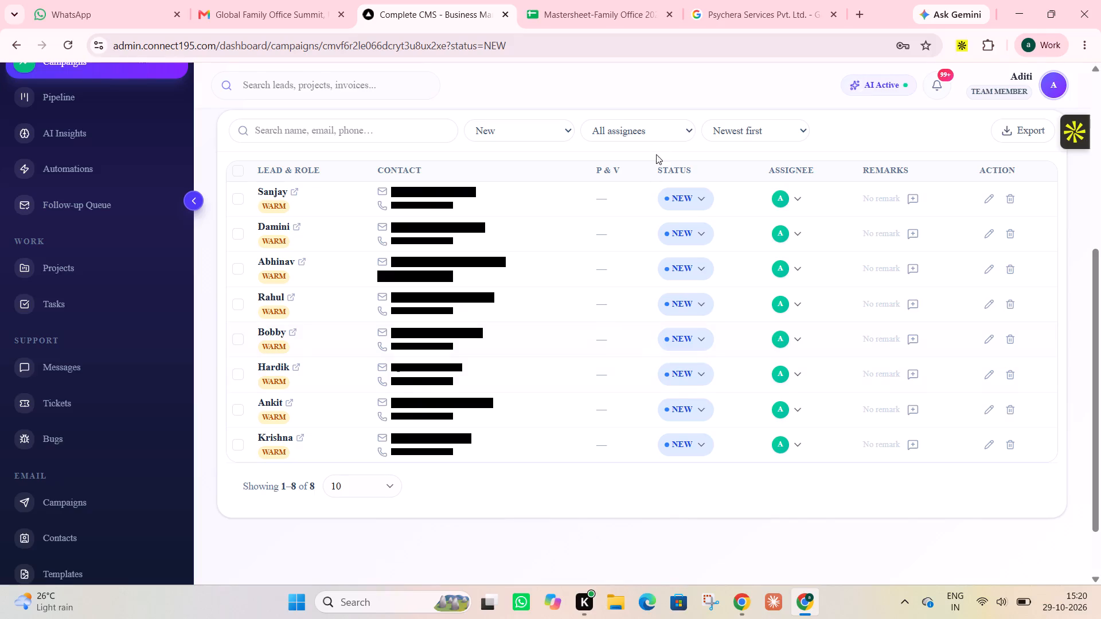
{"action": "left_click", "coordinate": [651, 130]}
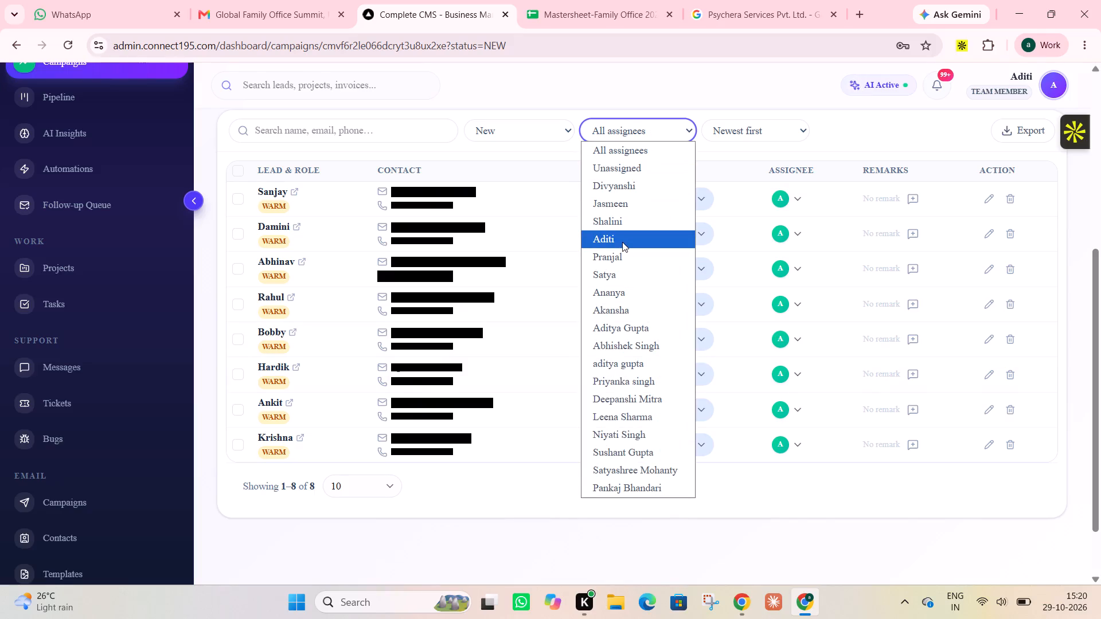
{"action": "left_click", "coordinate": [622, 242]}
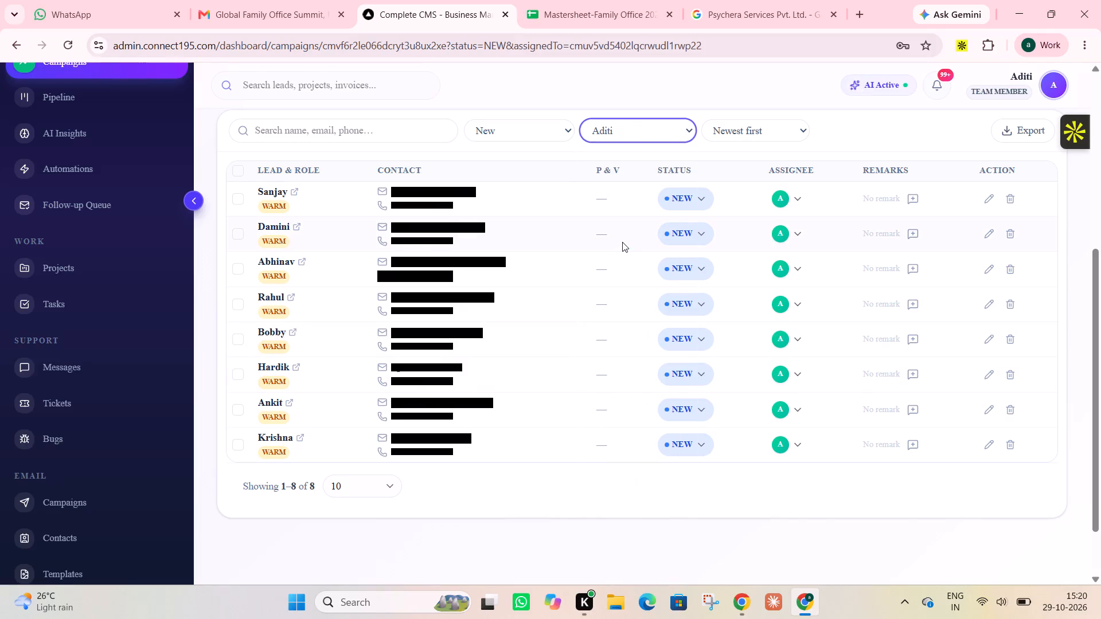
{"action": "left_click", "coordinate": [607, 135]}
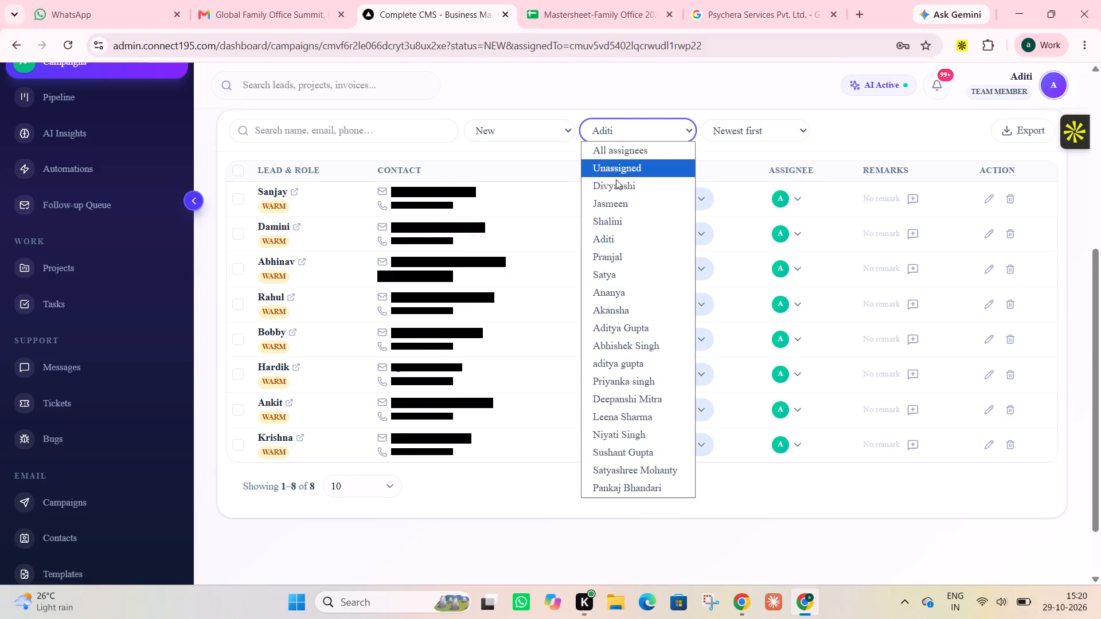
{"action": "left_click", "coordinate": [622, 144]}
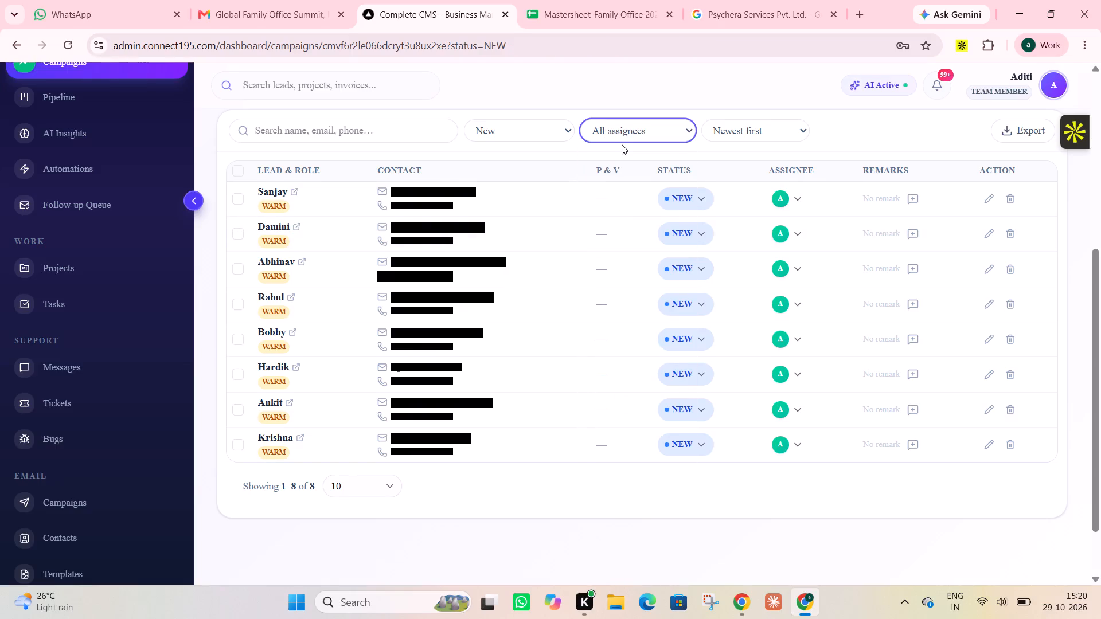
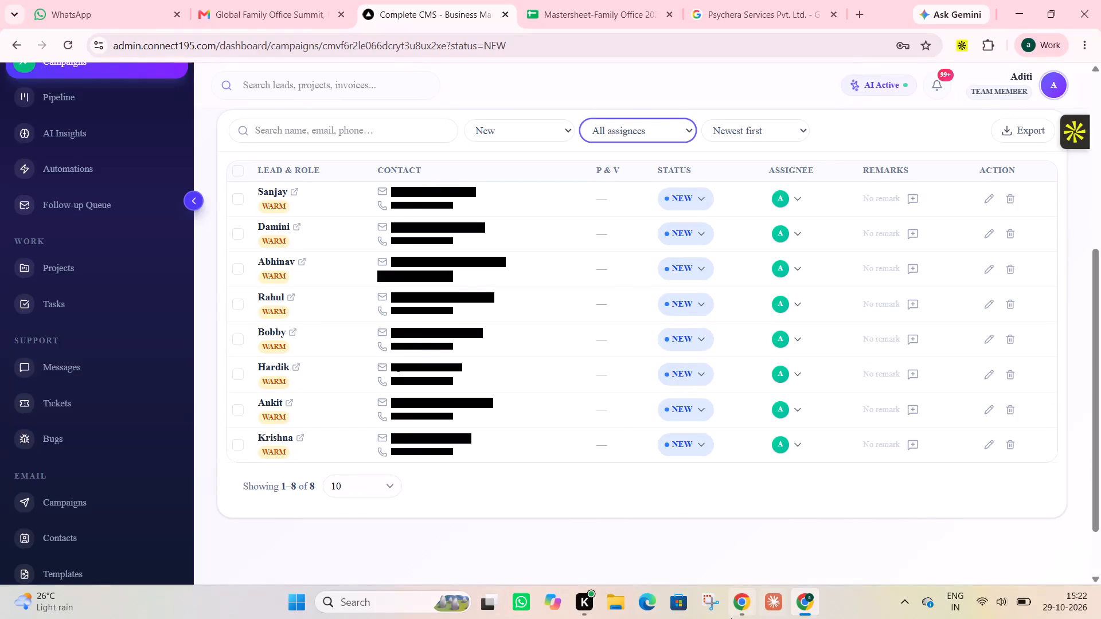
Set the status of the first lead in the filtered New list, Sanjay, to Lost.
{"action": "left_click", "coordinate": [682, 193]}
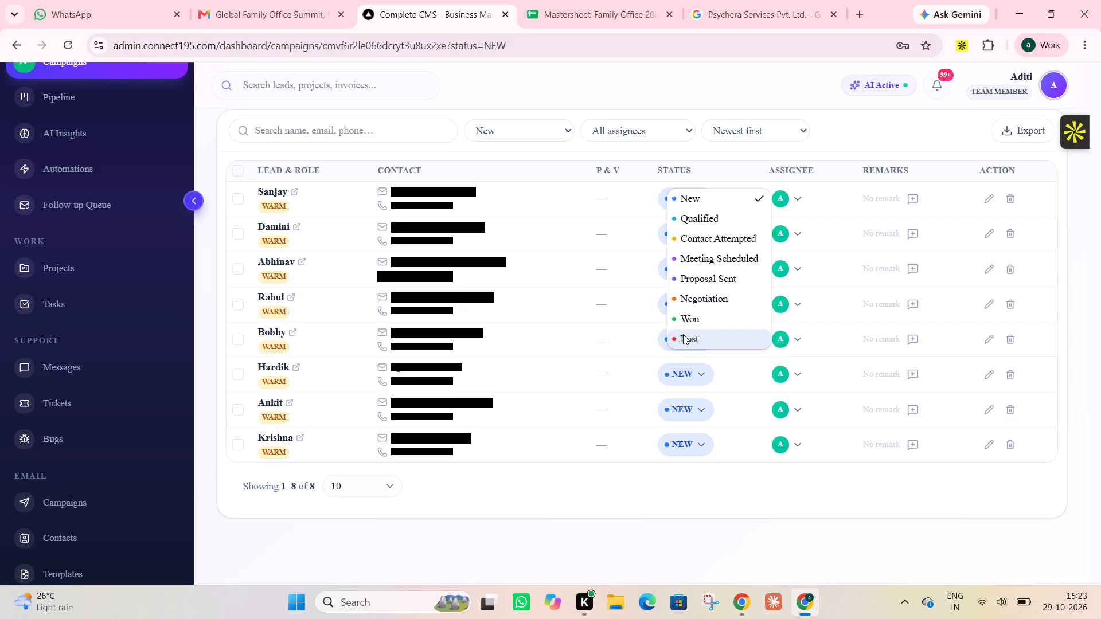
{"action": "left_click", "coordinate": [683, 334]}
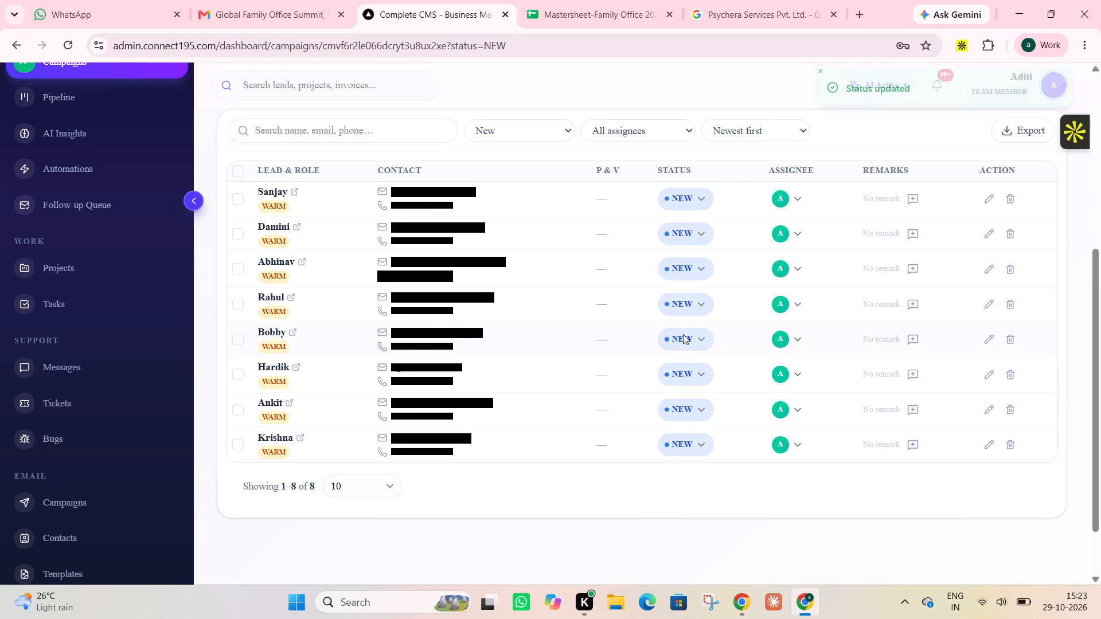
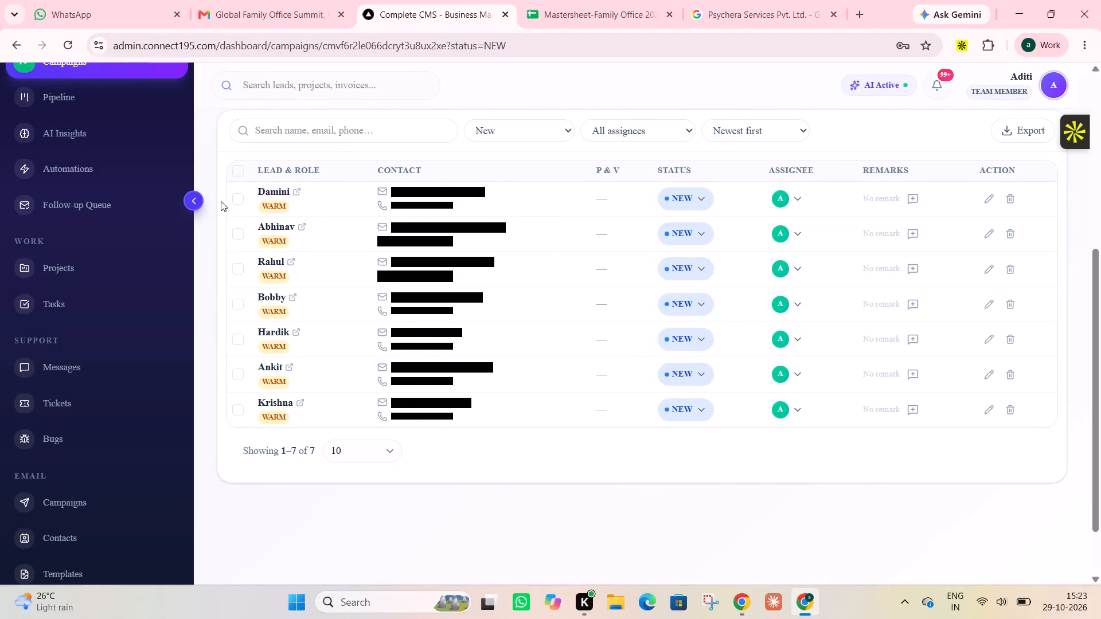
Open the lead record of Damini, the first lead in the filtered New list, to view the details.
{"action": "left_click", "coordinate": [237, 199]}
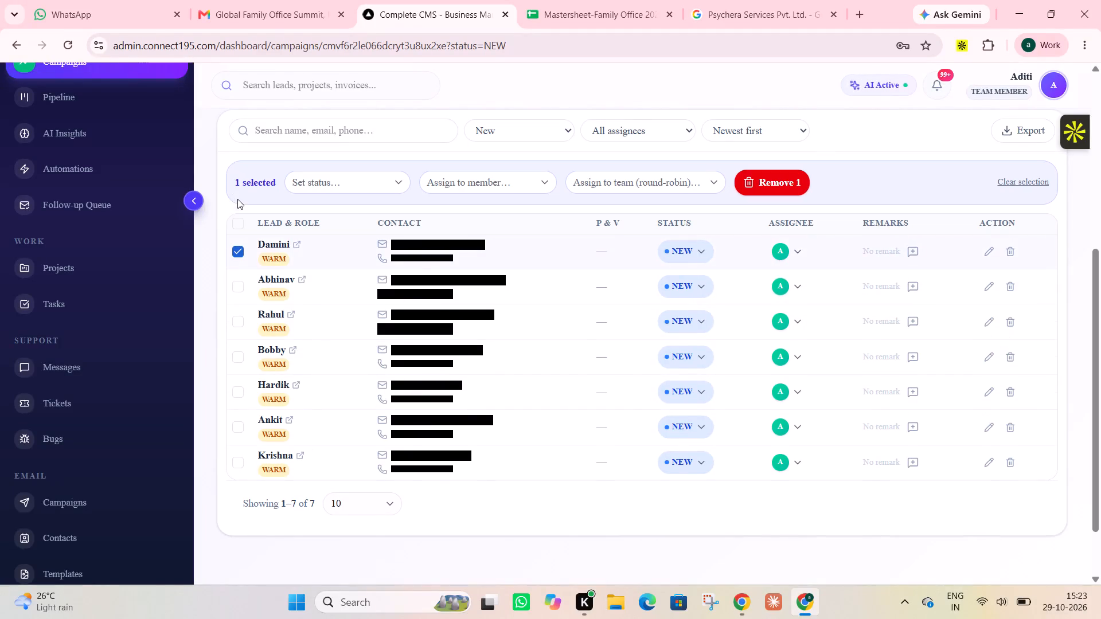
{"action": "left_click", "coordinate": [239, 256]}
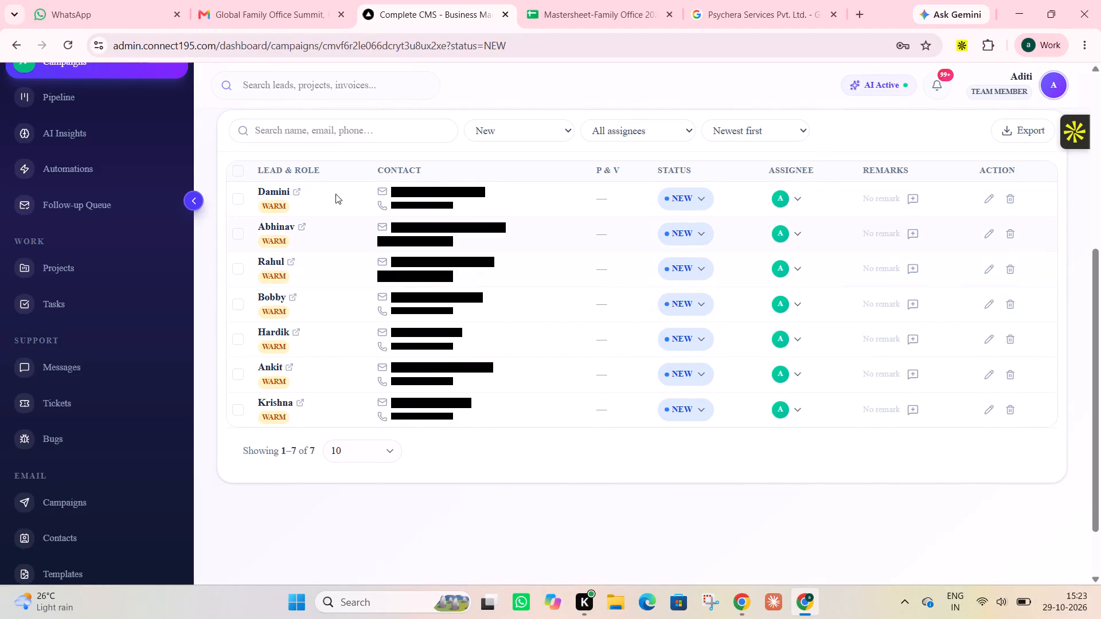
{"action": "left_click", "coordinate": [293, 191]}
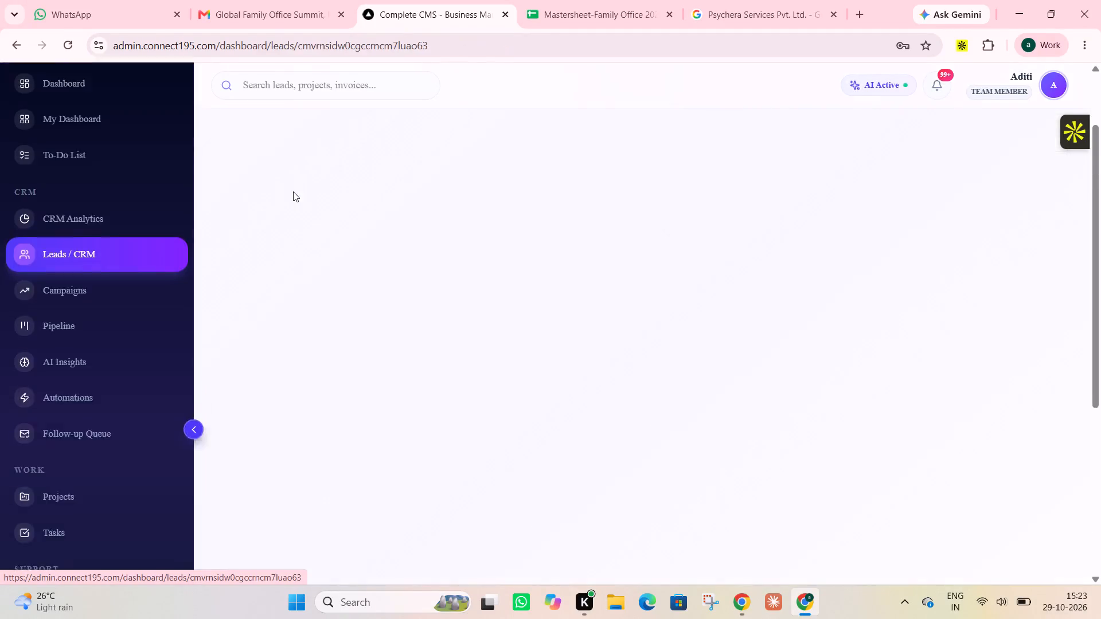
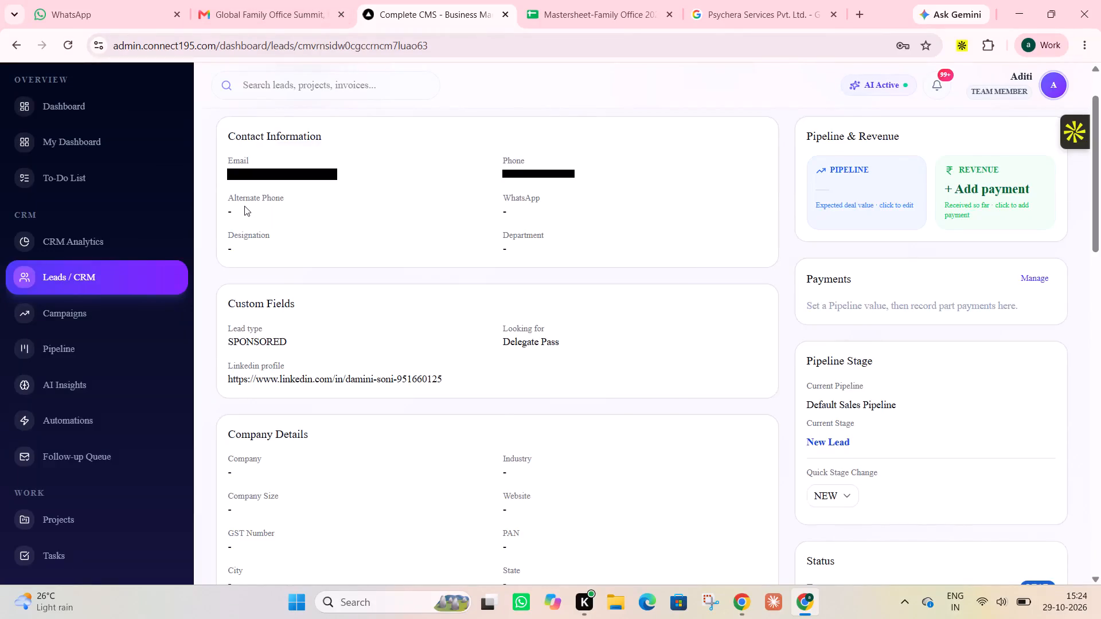
Return from Damini's record to the campaign's filtered New leads list and set Damini's status to Proposal Sent.
{"action": "scroll", "coordinate": [244, 206], "scroll_direction": "up", "scroll_amount": 4}
{"action": "left_click", "coordinate": [221, 134]}
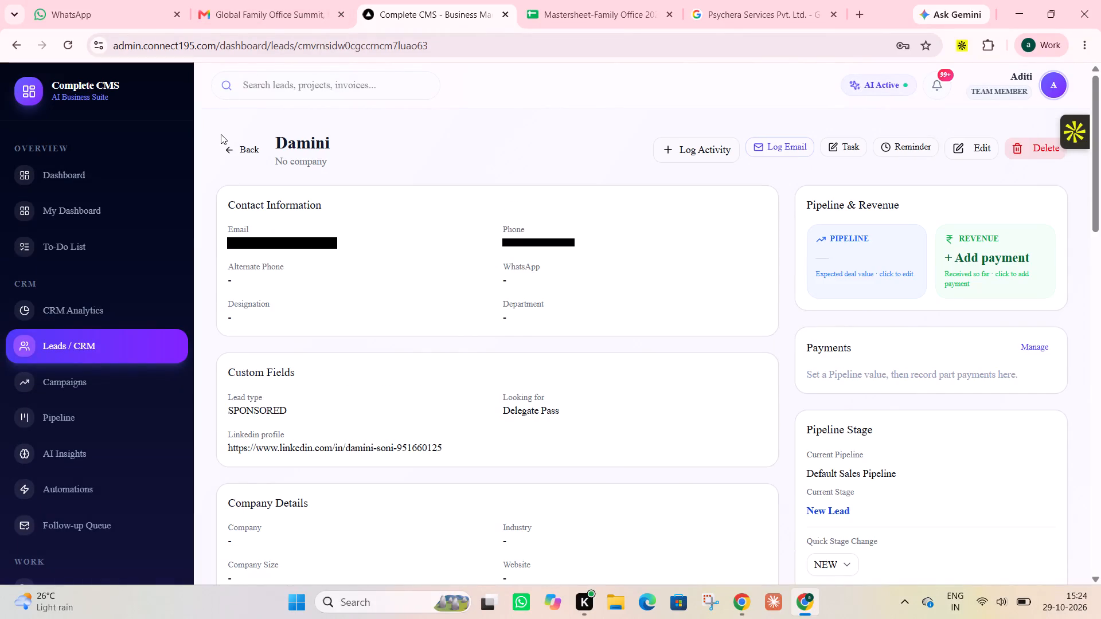
{"action": "left_click", "coordinate": [232, 148]}
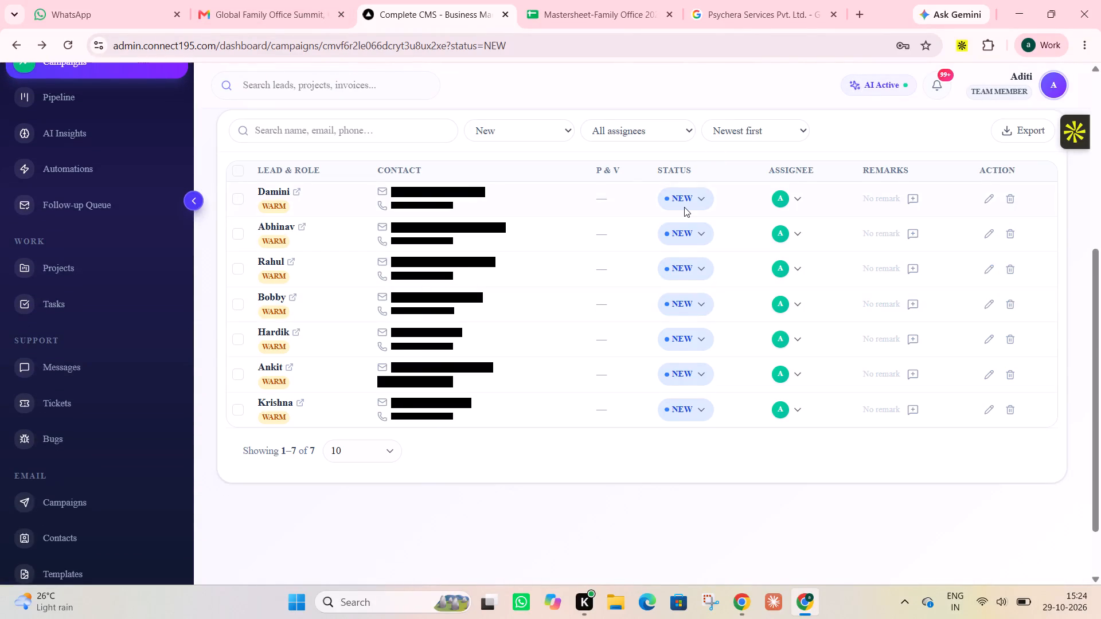
{"action": "left_click", "coordinate": [684, 207]}
{"action": "left_click", "coordinate": [693, 273]}
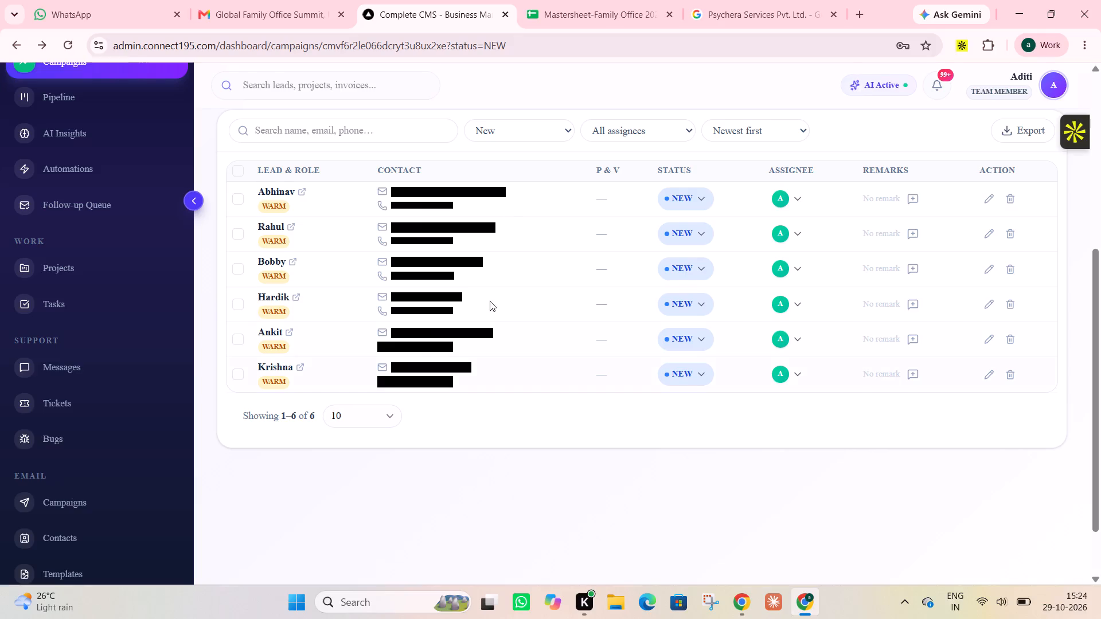
Set the status of the lead Abhinav to Proposal Sent in the New leads list.
{"action": "scroll", "coordinate": [373, 224], "scroll_direction": "down", "scroll_amount": 1}
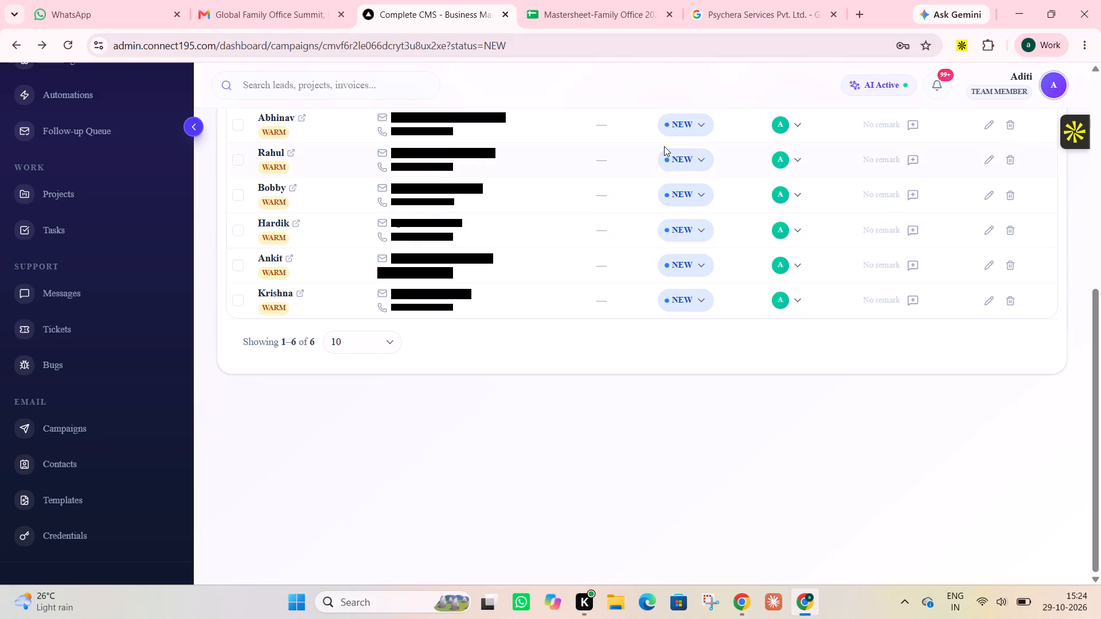
{"action": "left_click", "coordinate": [684, 131]}
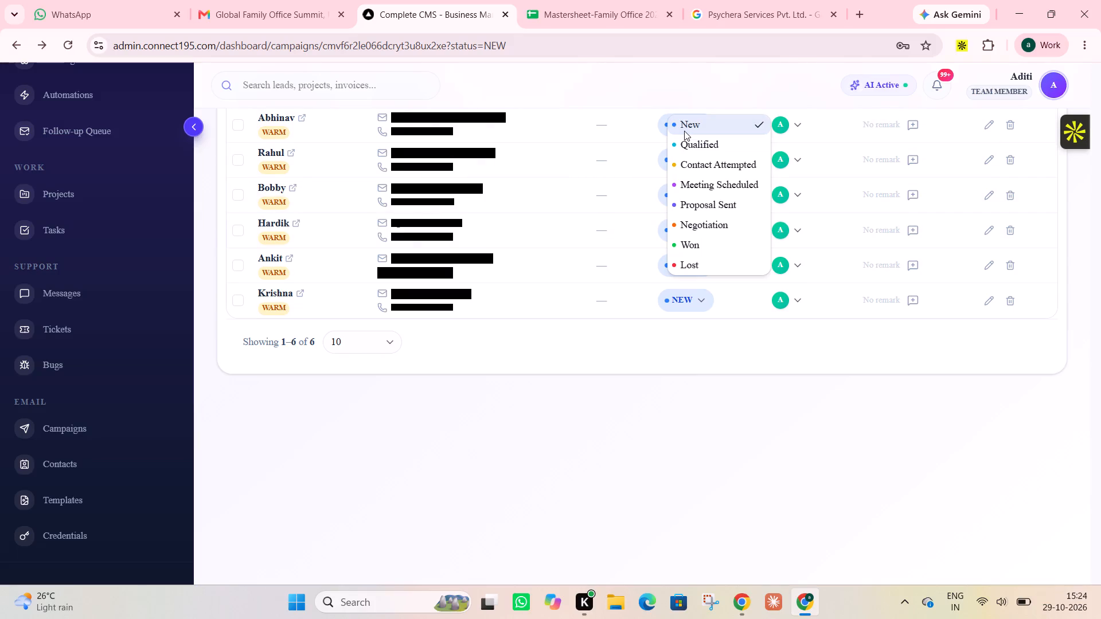
{"action": "left_click", "coordinate": [709, 199]}
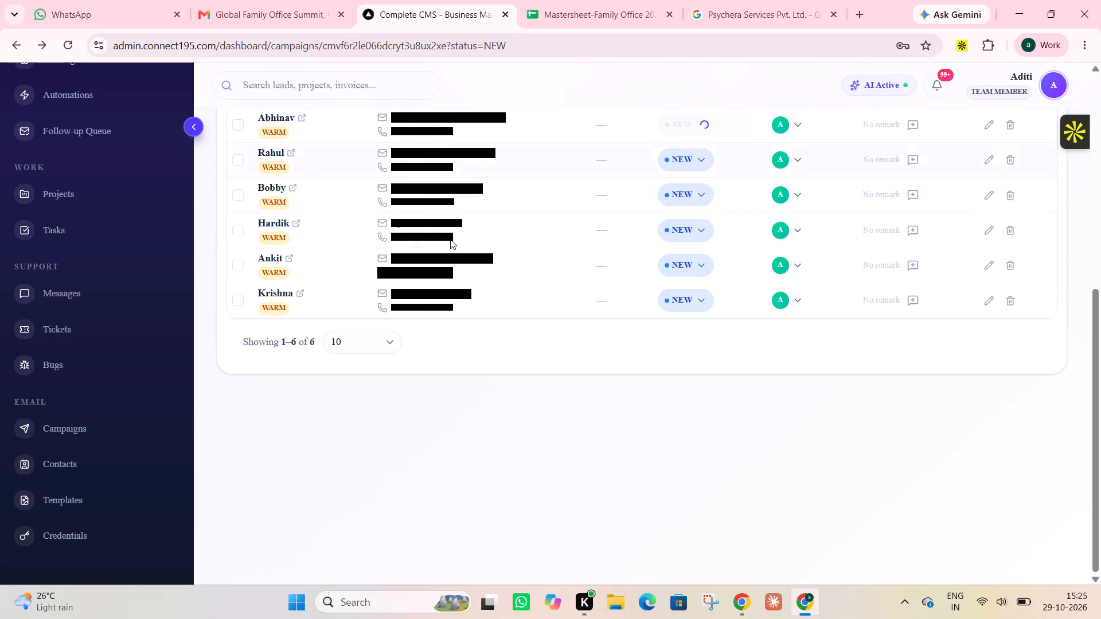
Open the status options for the lead Rahul in the New leads list.
{"action": "scroll", "coordinate": [439, 362], "scroll_direction": "up", "scroll_amount": 2}
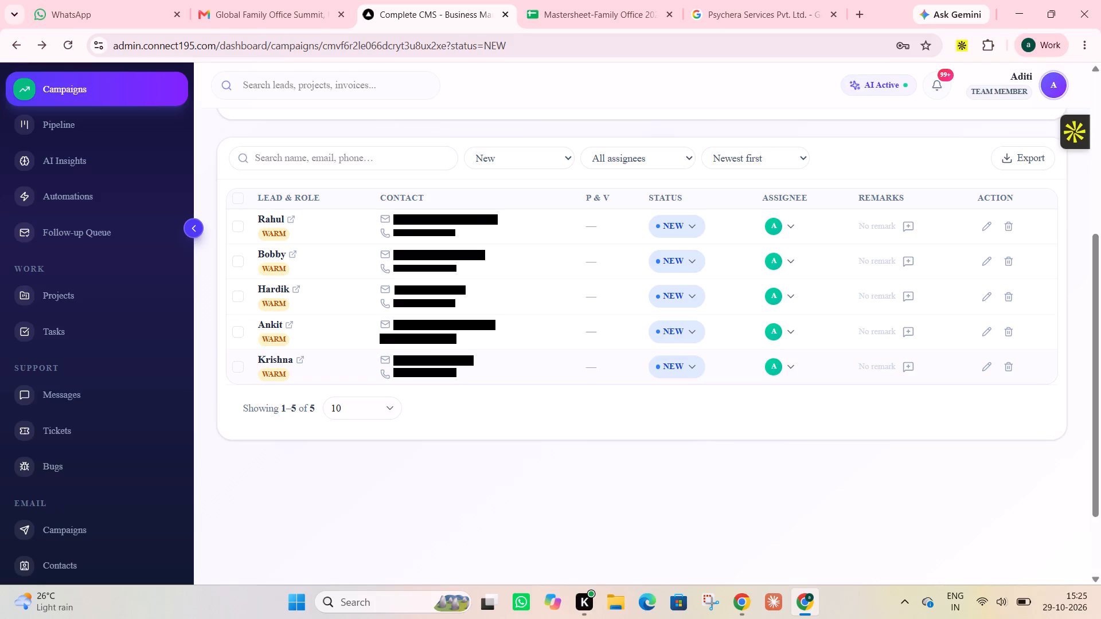
{"action": "left_click", "coordinate": [676, 226]}
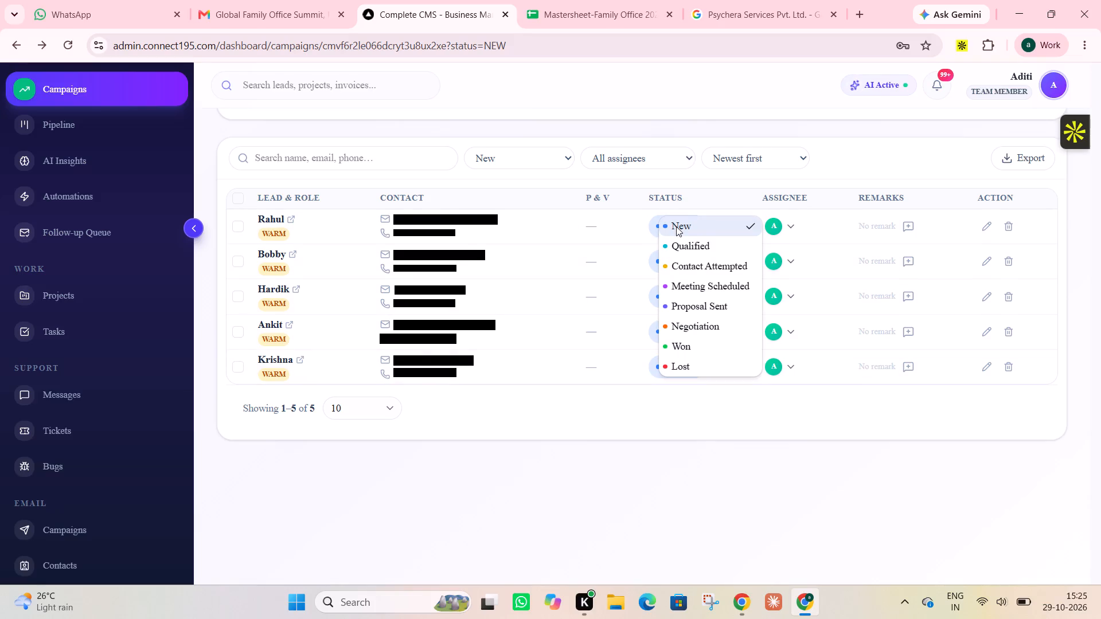
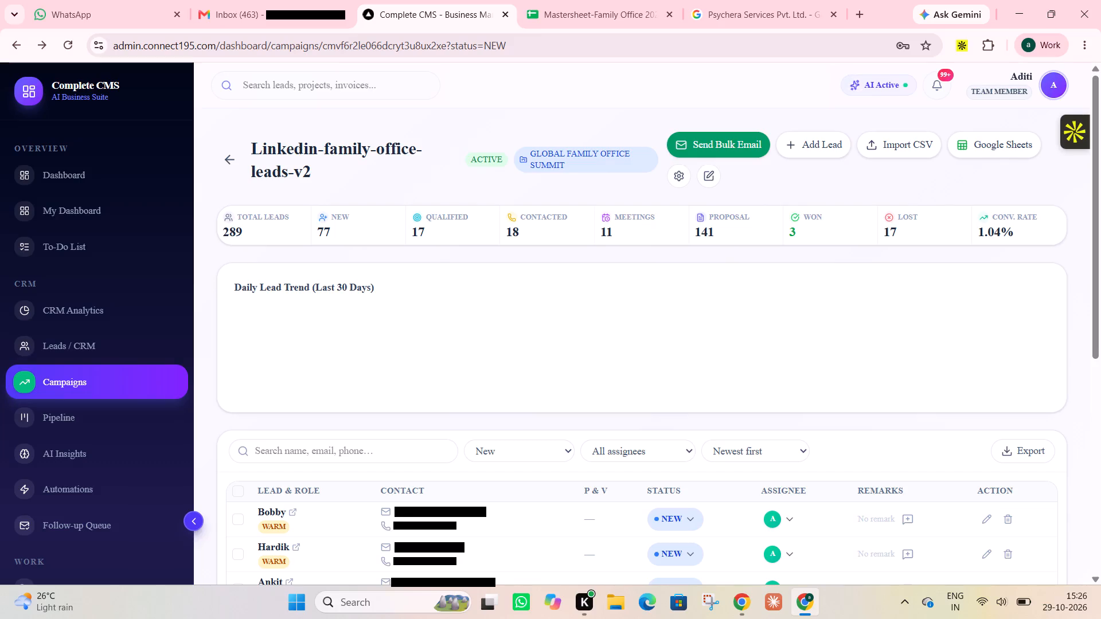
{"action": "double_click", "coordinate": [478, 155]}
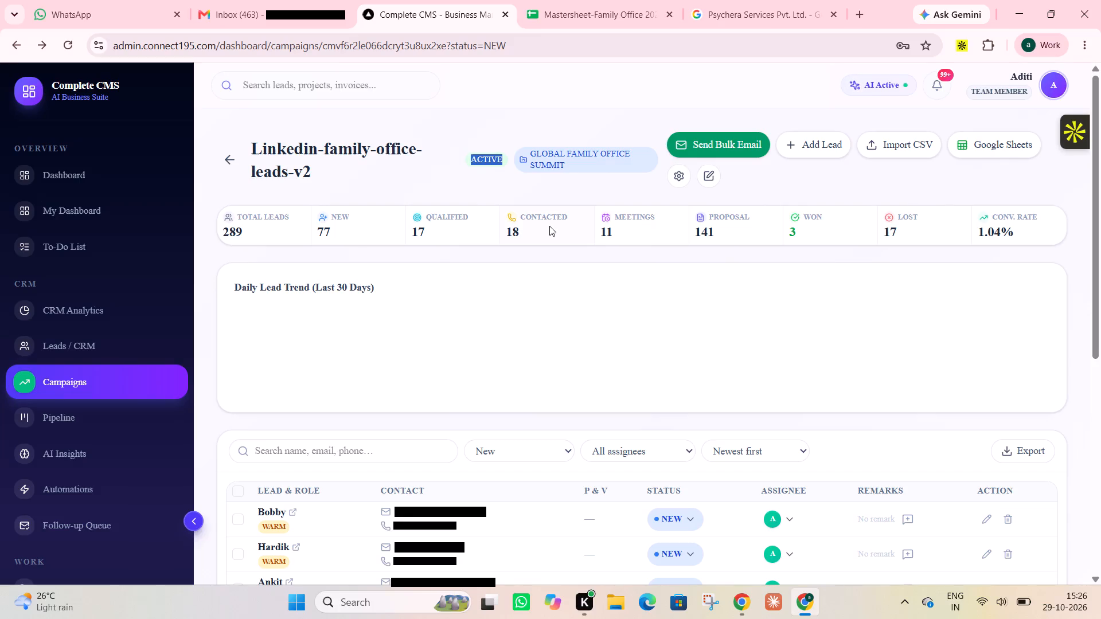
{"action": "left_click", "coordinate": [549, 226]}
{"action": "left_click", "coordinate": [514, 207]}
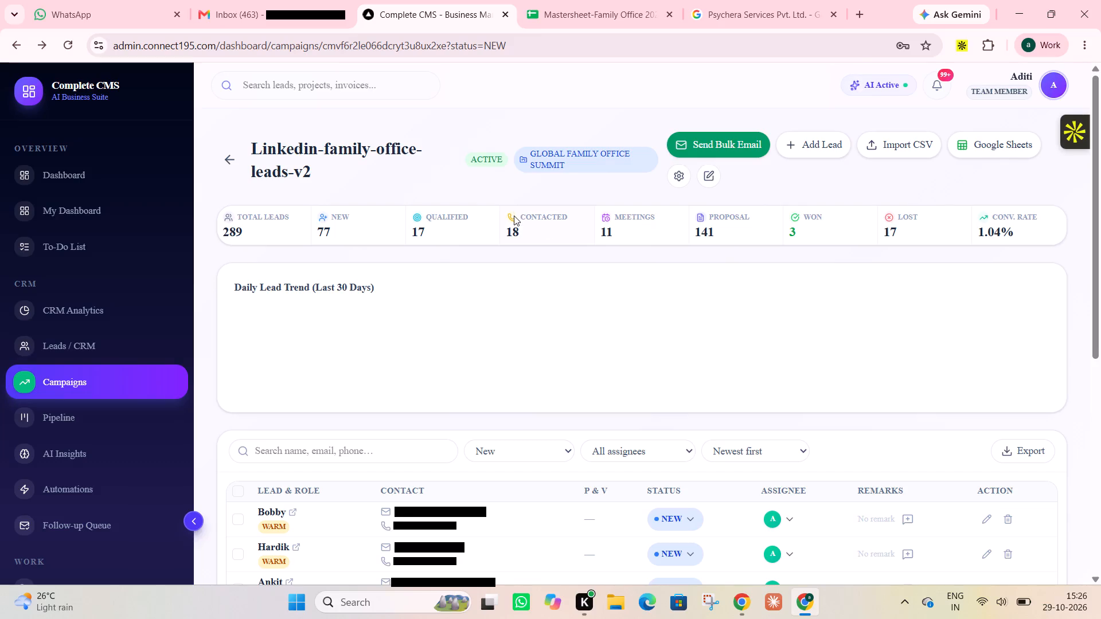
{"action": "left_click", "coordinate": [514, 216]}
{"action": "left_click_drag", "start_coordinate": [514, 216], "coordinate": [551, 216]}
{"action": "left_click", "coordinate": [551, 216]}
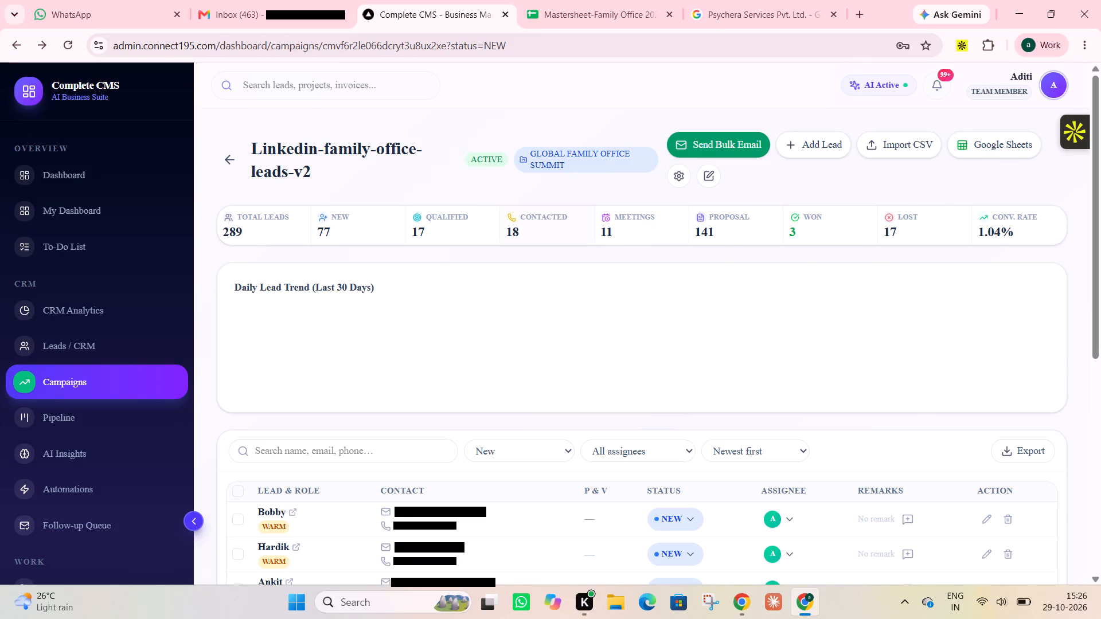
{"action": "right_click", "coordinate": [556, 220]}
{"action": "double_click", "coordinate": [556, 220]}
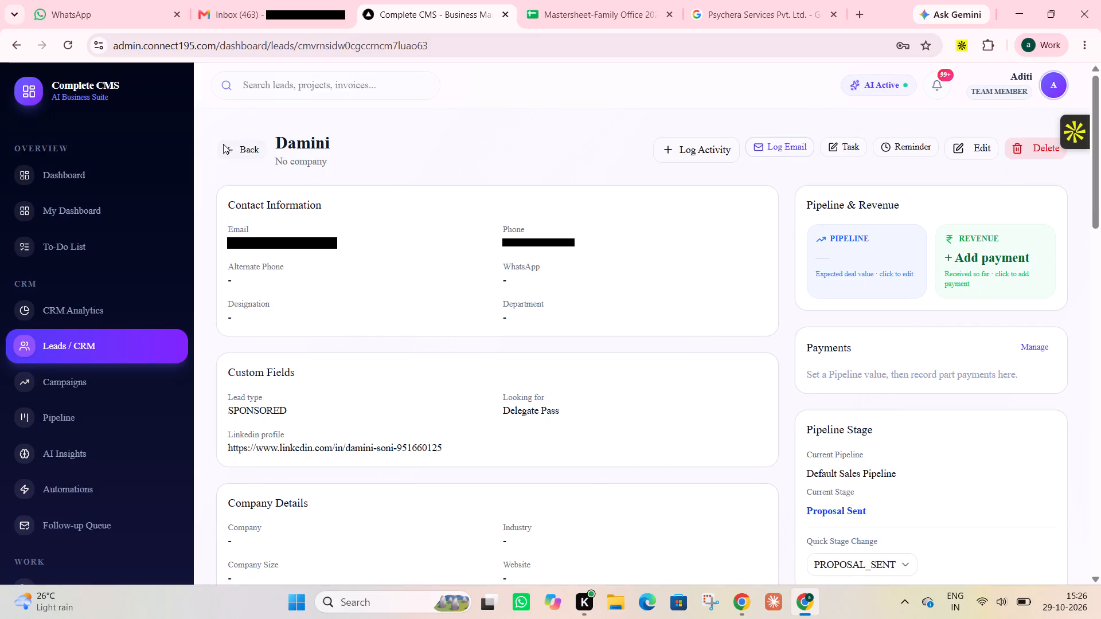
Return from Damini's record to the campaign's filtered New leads list and view the remaining leads.
{"action": "left_click", "coordinate": [224, 144]}
{"action": "scroll", "coordinate": [380, 335], "scroll_direction": "down", "scroll_amount": 1}
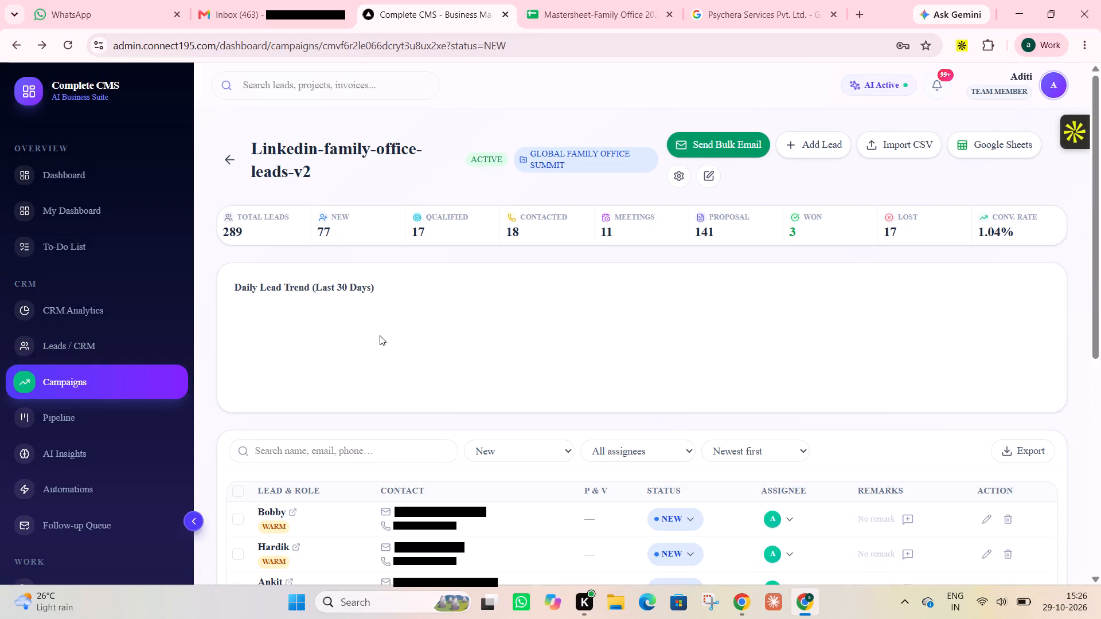
{"action": "scroll", "coordinate": [380, 335], "scroll_direction": "down", "scroll_amount": 3}
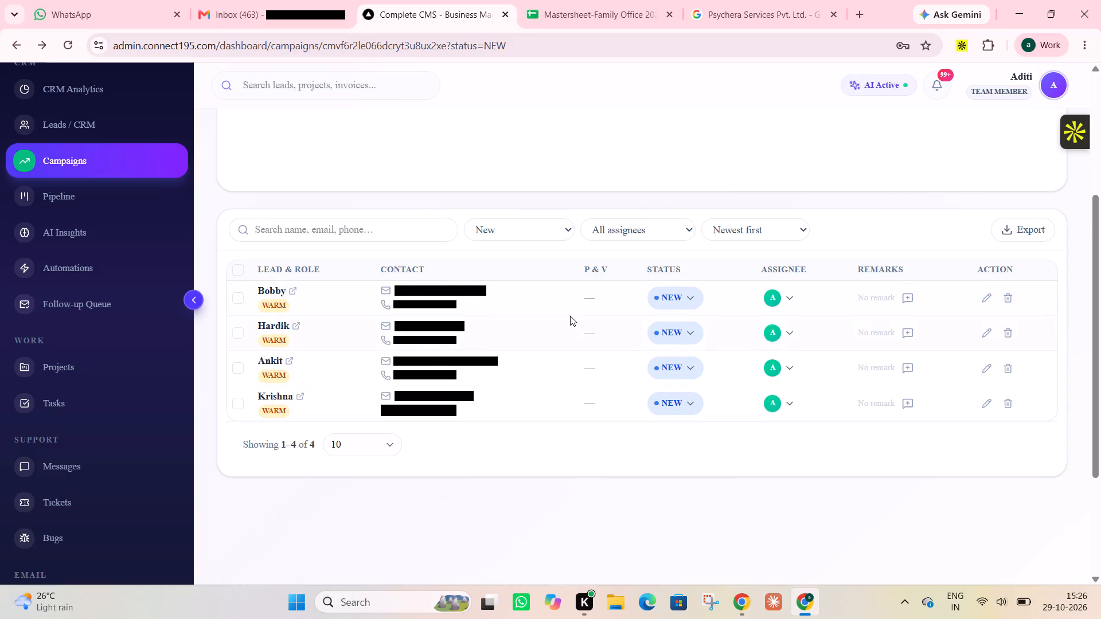
Set the status of the lead Bobby to Proposal Sent in the New leads list.
{"action": "left_click", "coordinate": [646, 300]}
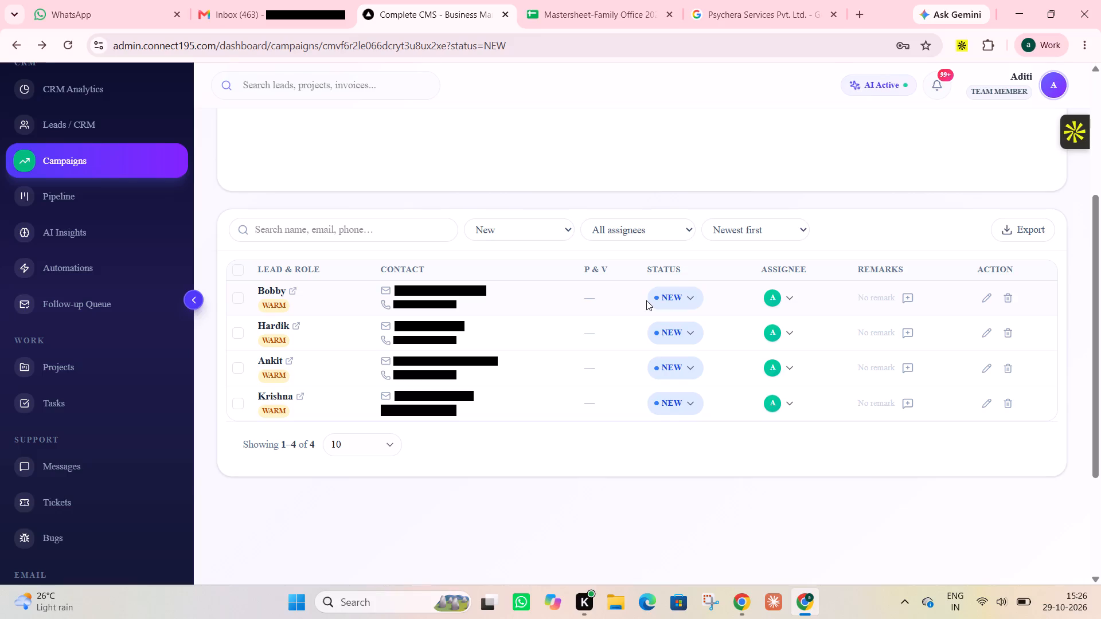
{"action": "left_click", "coordinate": [658, 301]}
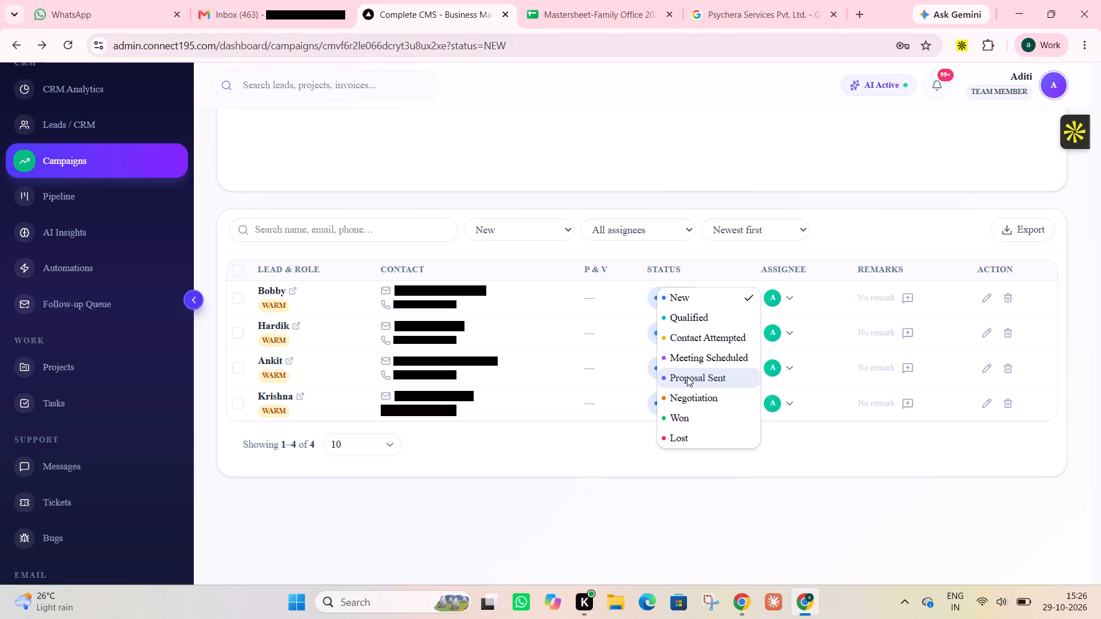
{"action": "left_click", "coordinate": [687, 377]}
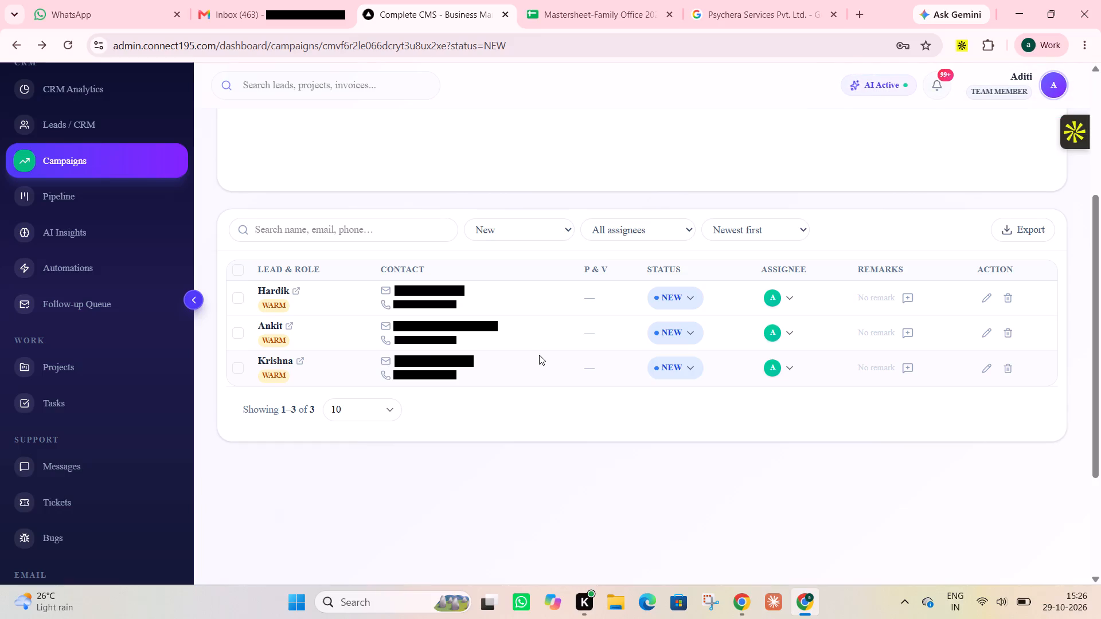
Open the status options for the lead Hardik in the New leads list.
{"action": "left_click", "coordinate": [654, 297]}
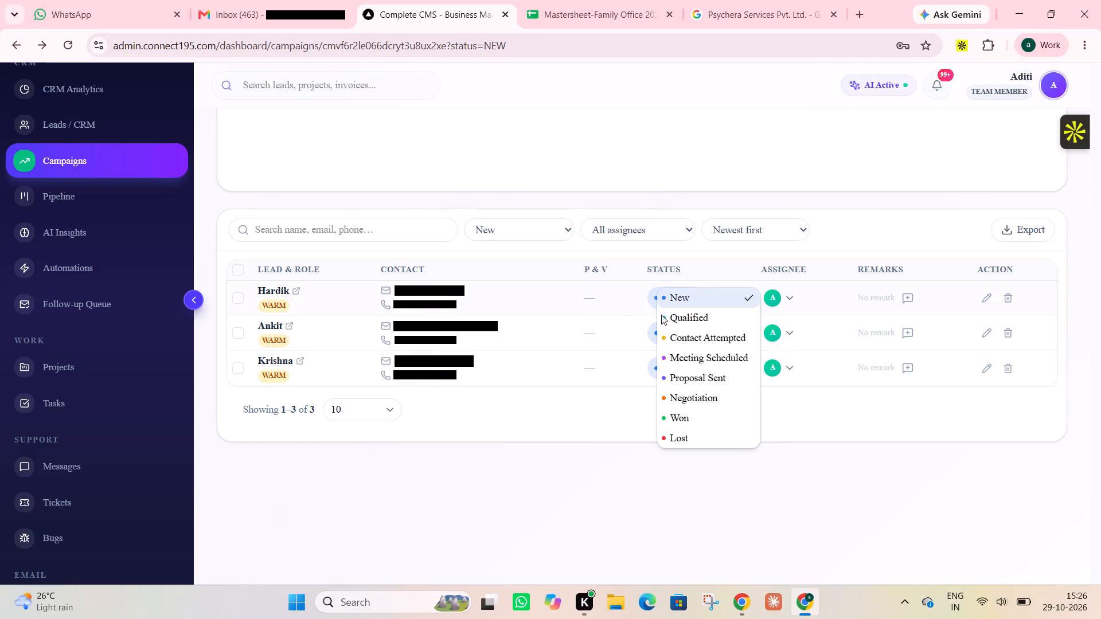
Set the status of the lead Hardik to Proposal Sent in the New leads list.
{"action": "left_click", "coordinate": [678, 375]}
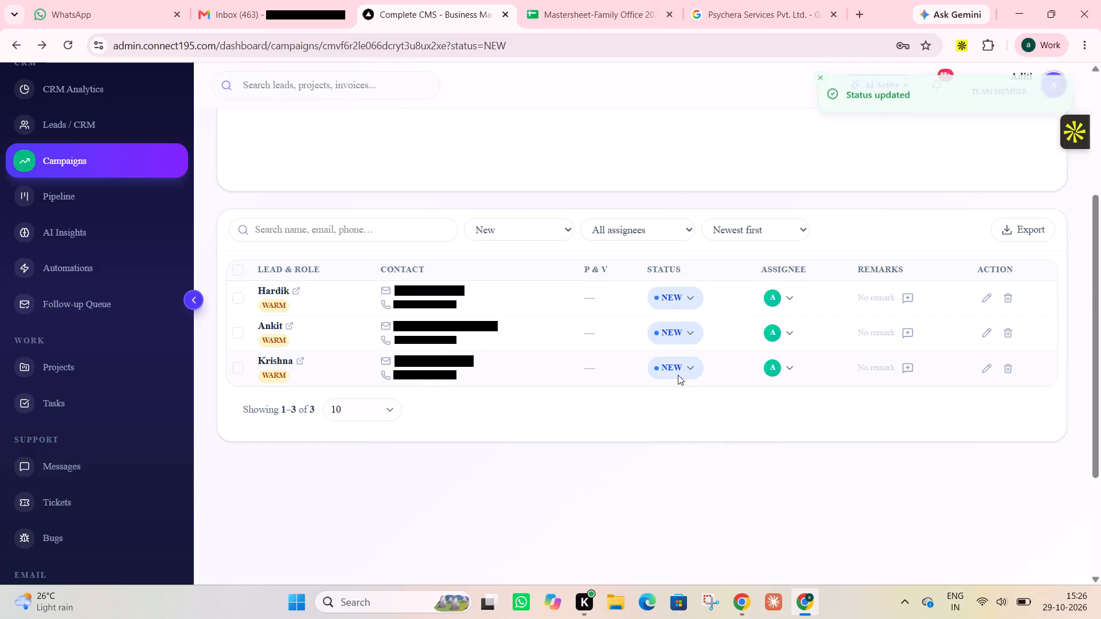
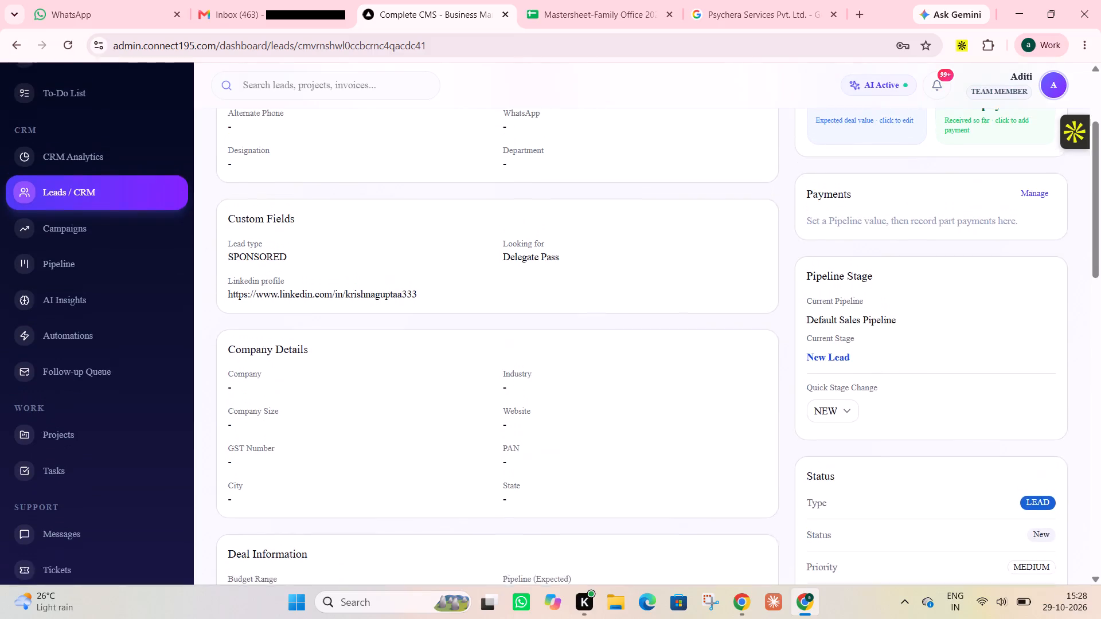
Select the full LinkedIn profile link in the Custom Fields section of the open lead record.
{"action": "left_click_drag", "start_coordinate": [228, 306], "coordinate": [434, 305]}
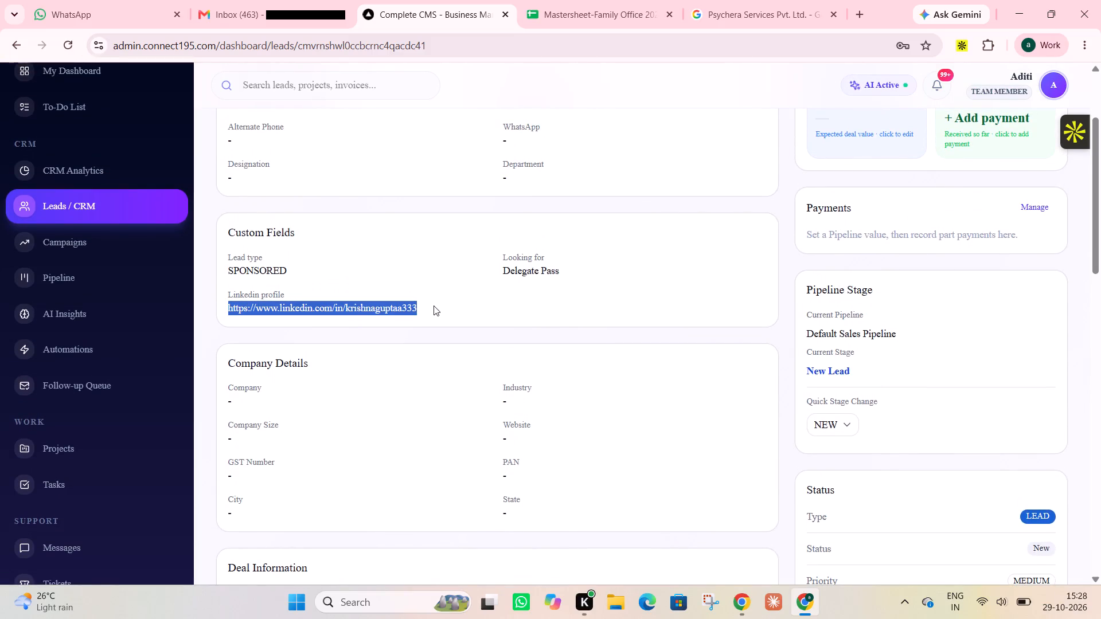
Open the LinkedIn profile linked in the lead Krishna's custom fields and review the headline and employer.
{"action": "key", "text": "ctrl+c"}
{"action": "left_click", "coordinate": [773, 4]}
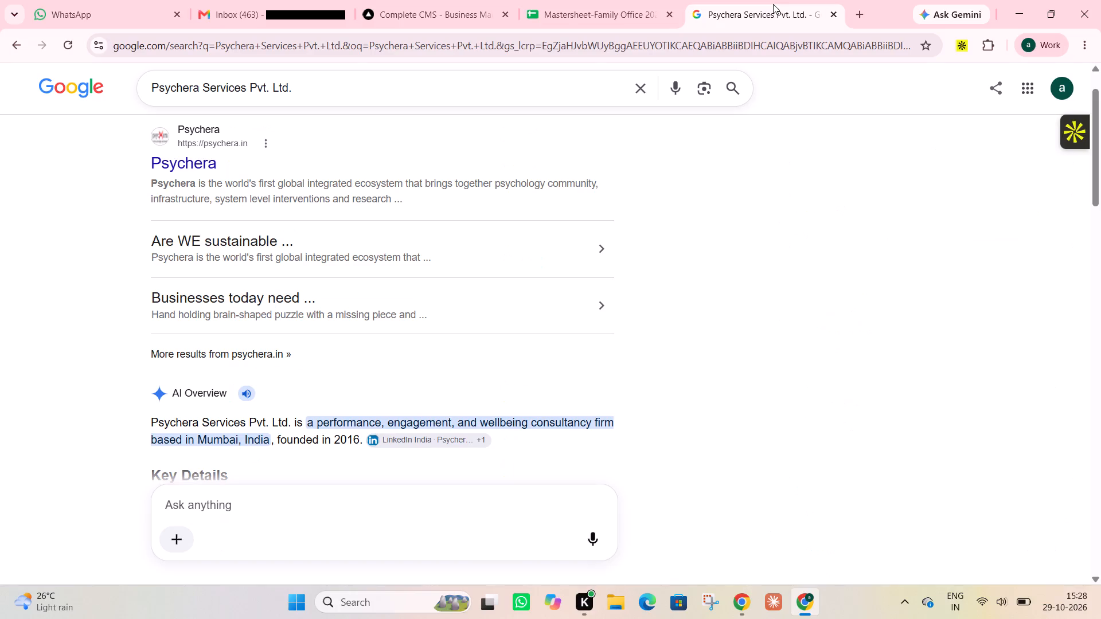
{"action": "left_click", "coordinate": [644, 85]}
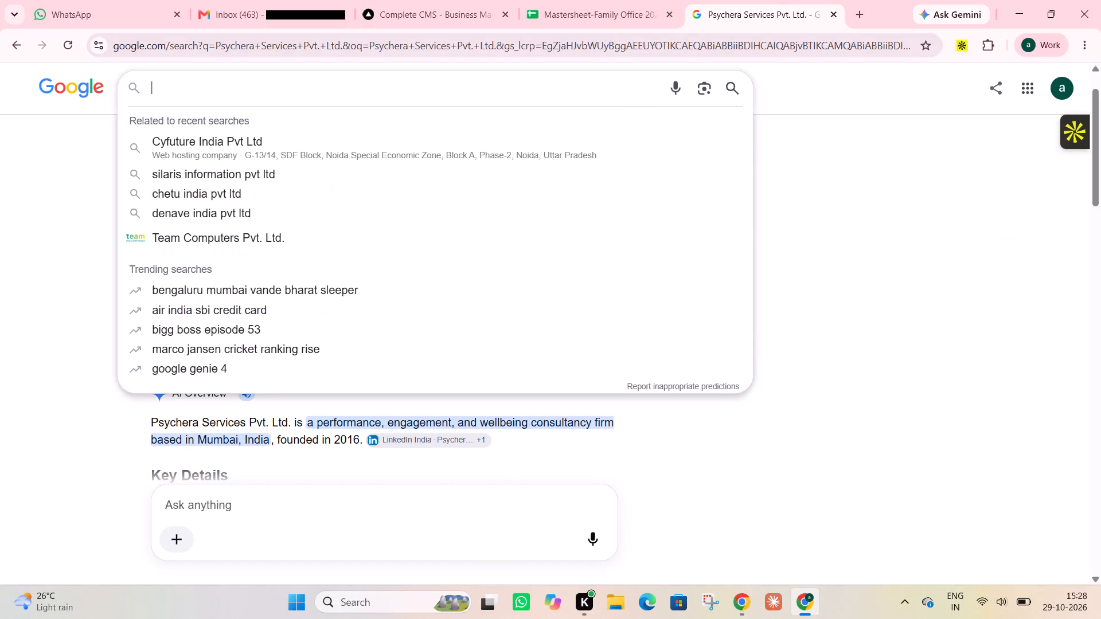
{"action": "key", "text": "ctrl+v"}
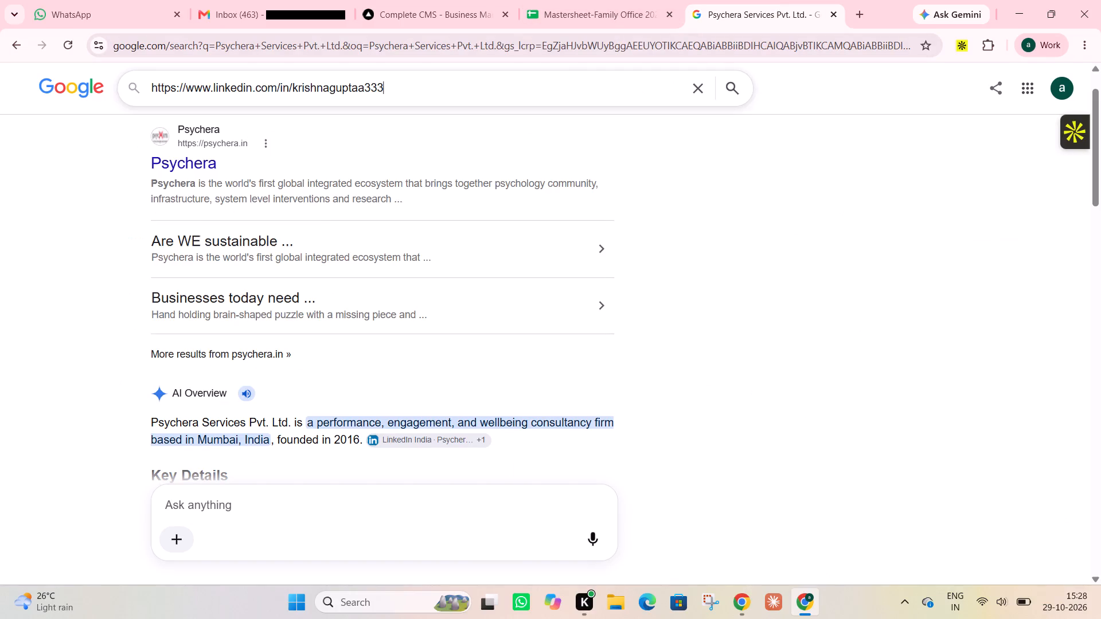
{"action": "key", "text": "Return"}
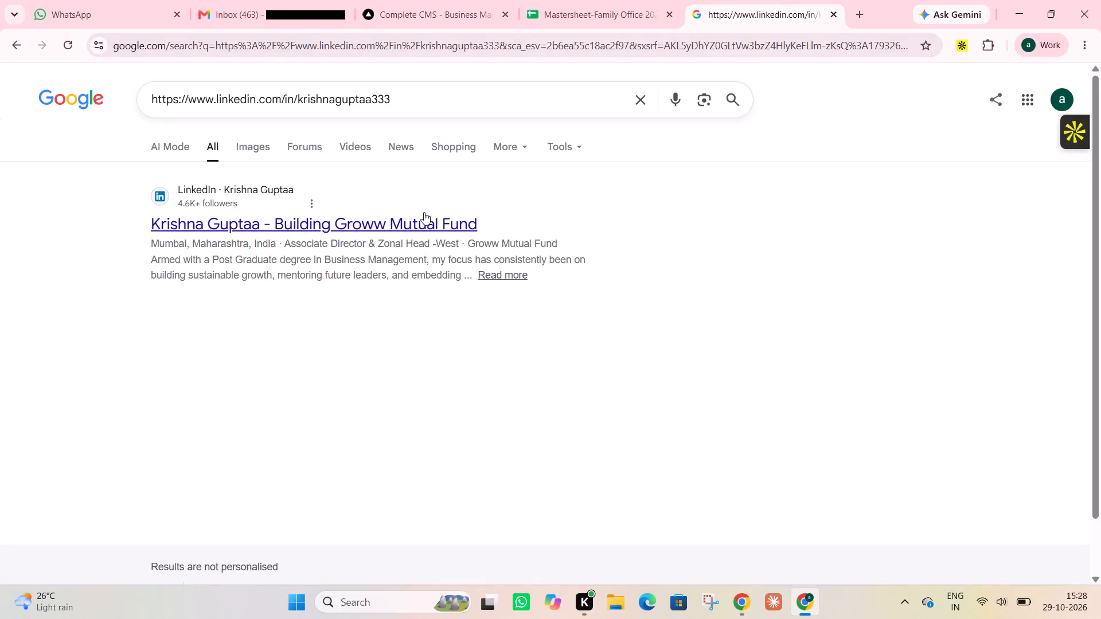
{"action": "left_click", "coordinate": [395, 52]}
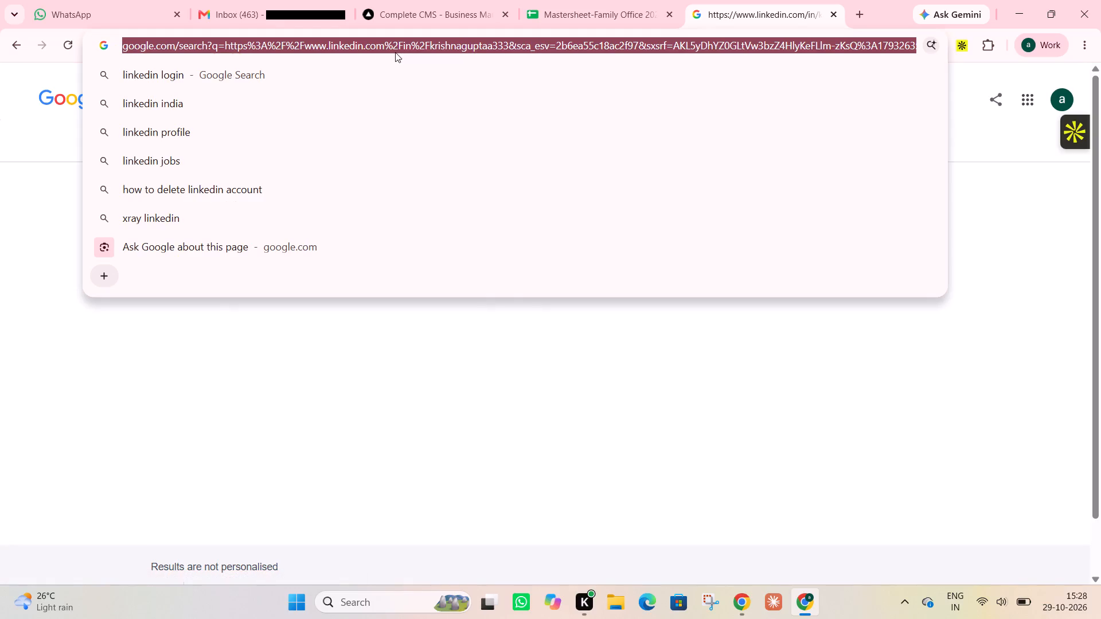
{"action": "key", "text": "ctrl+v"}
{"action": "key", "text": "Return"}
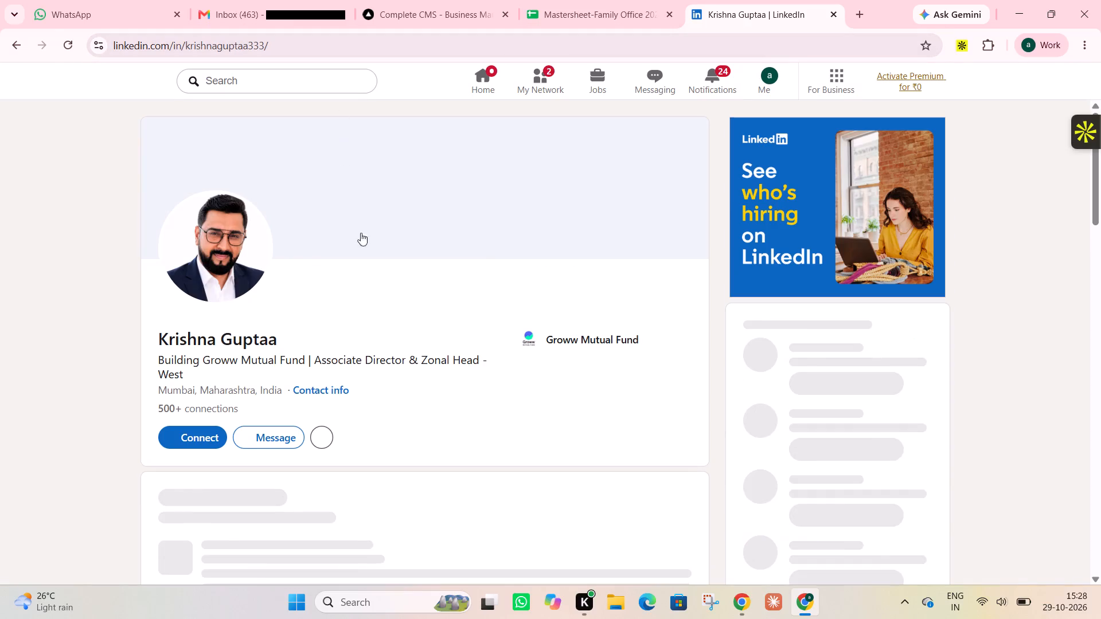
{"action": "scroll", "coordinate": [362, 240], "scroll_direction": "down", "scroll_amount": 2}
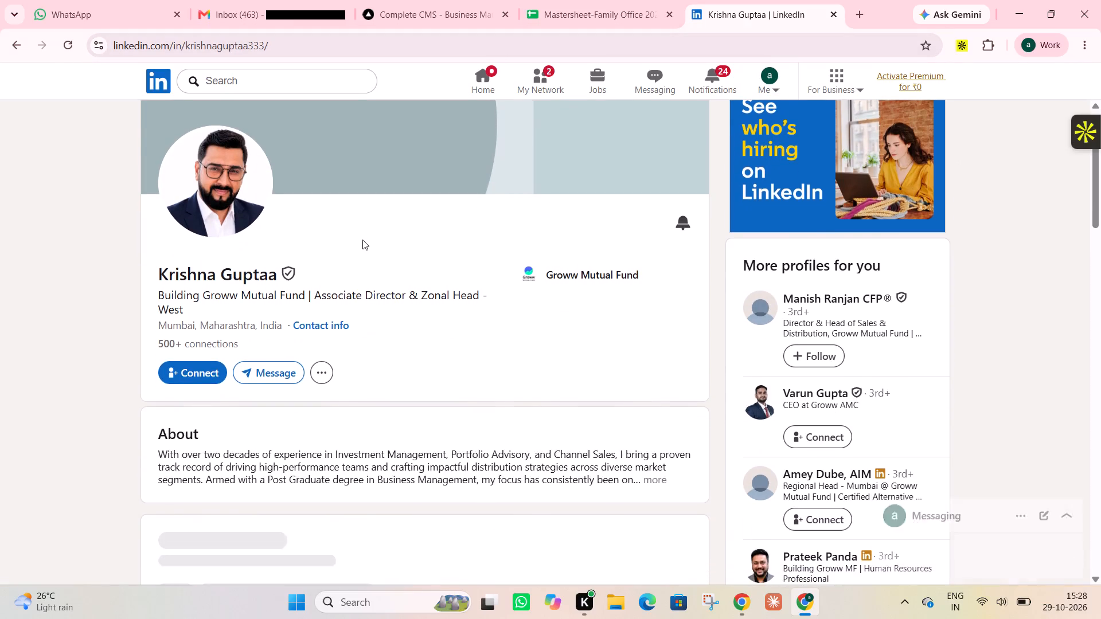
{"action": "scroll", "coordinate": [362, 240], "scroll_direction": "down", "scroll_amount": 1}
Copy the employer name from the LinkedIn profile and search Google for Groww Mutual Fund in a new tab.
{"action": "left_click_drag", "start_coordinate": [546, 242], "coordinate": [630, 238]}
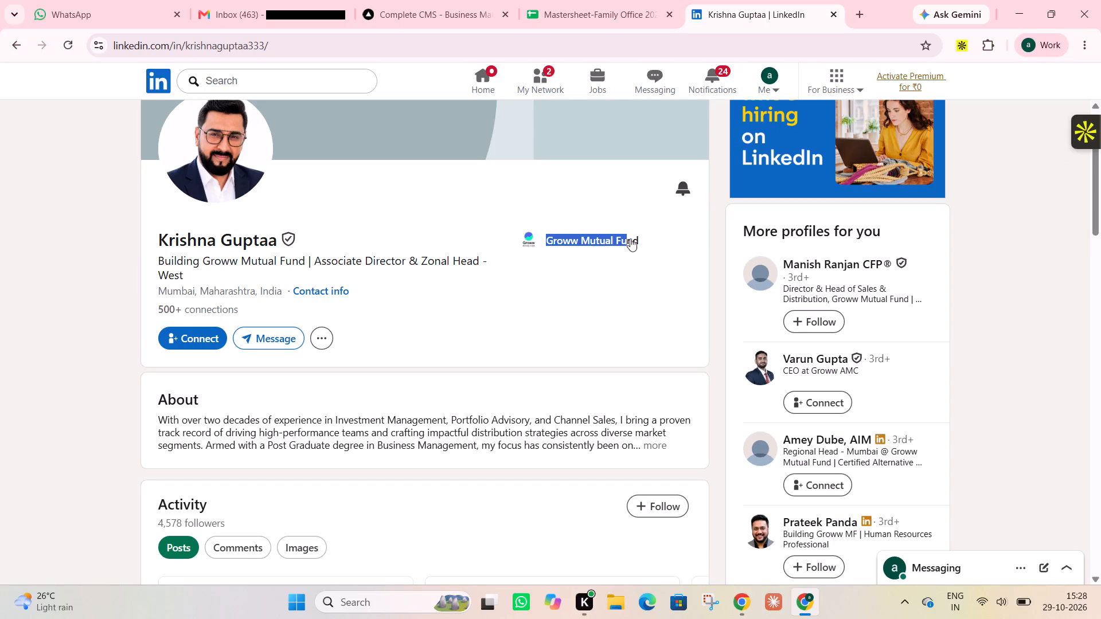
{"action": "left_click_drag", "start_coordinate": [630, 238], "coordinate": [646, 241]}
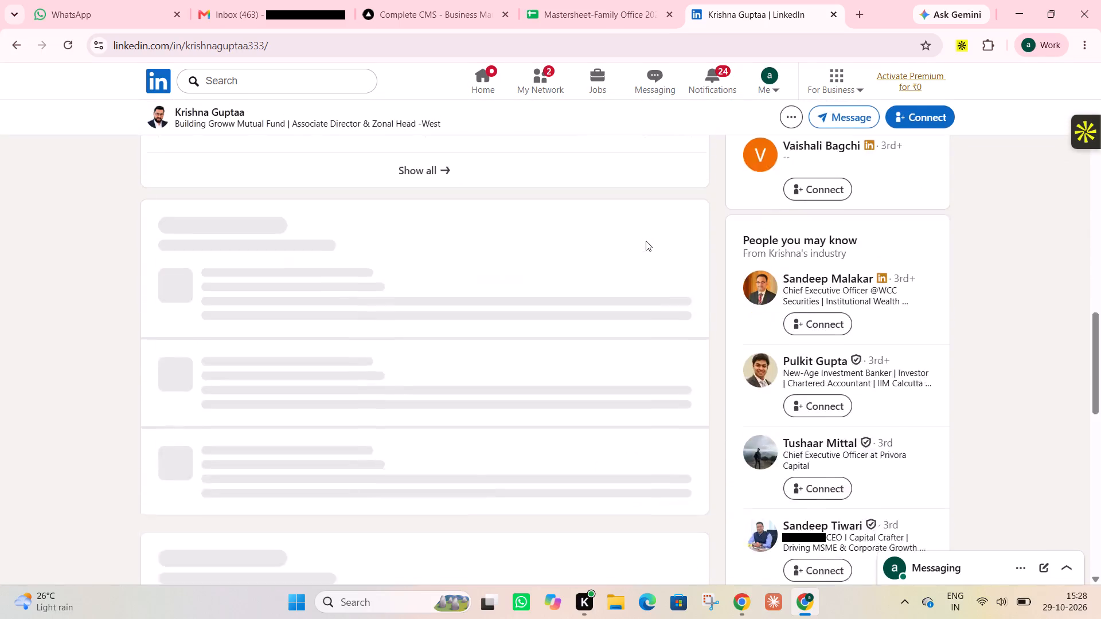
{"action": "scroll", "coordinate": [646, 241], "scroll_direction": "up", "scroll_amount": 14}
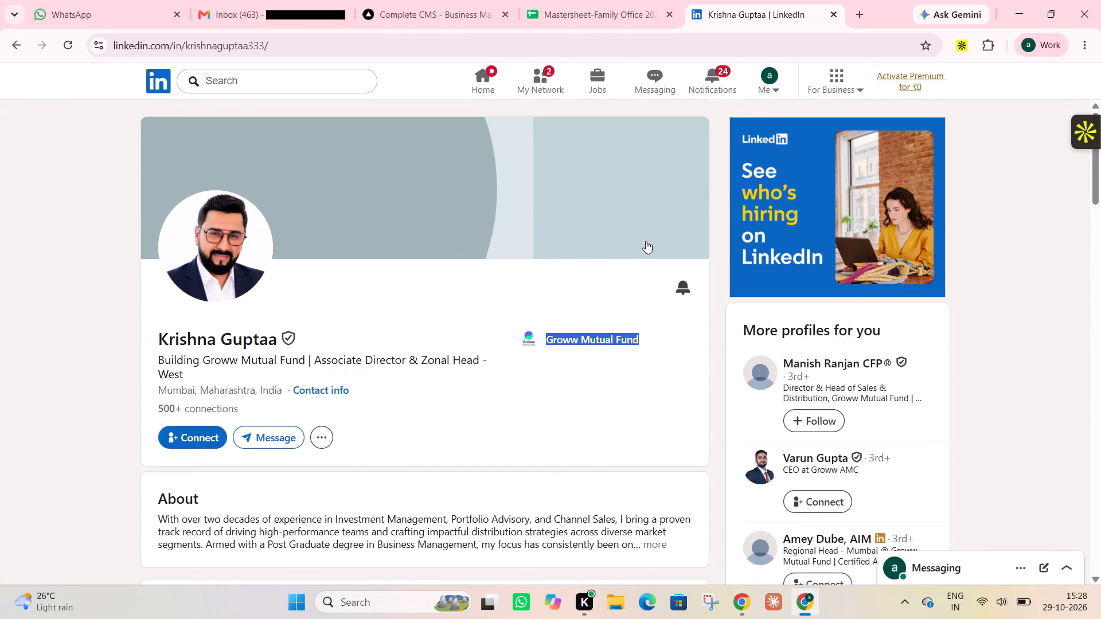
{"action": "key", "text": "ctrl+c"}
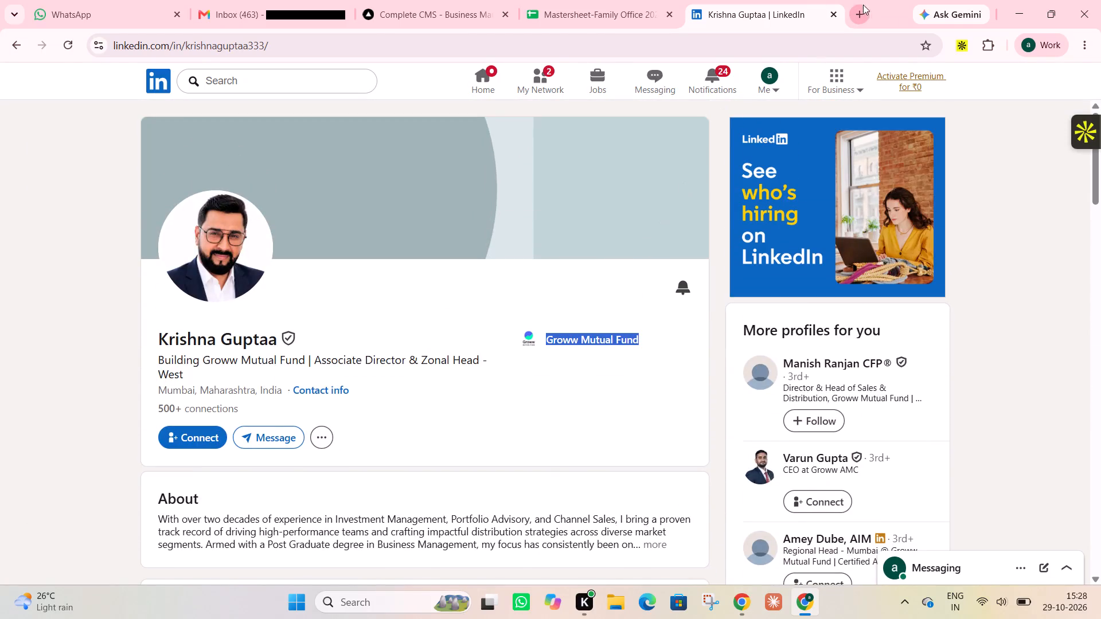
{"action": "left_click", "coordinate": [860, 9]}
{"action": "key", "text": "ctrl+v"}
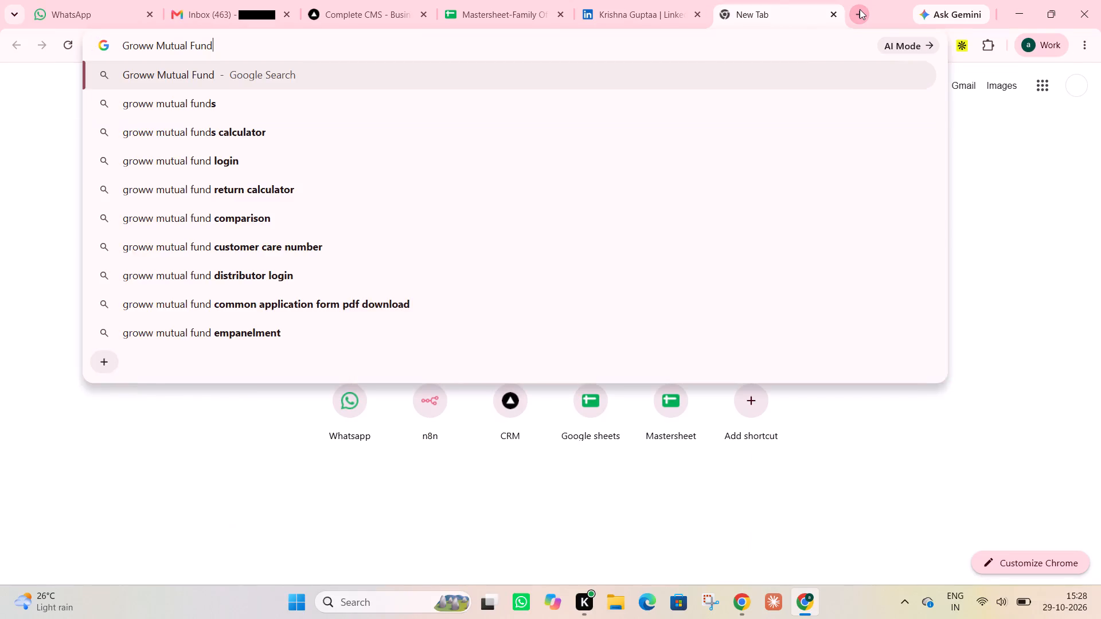
{"action": "key", "text": "Return"}
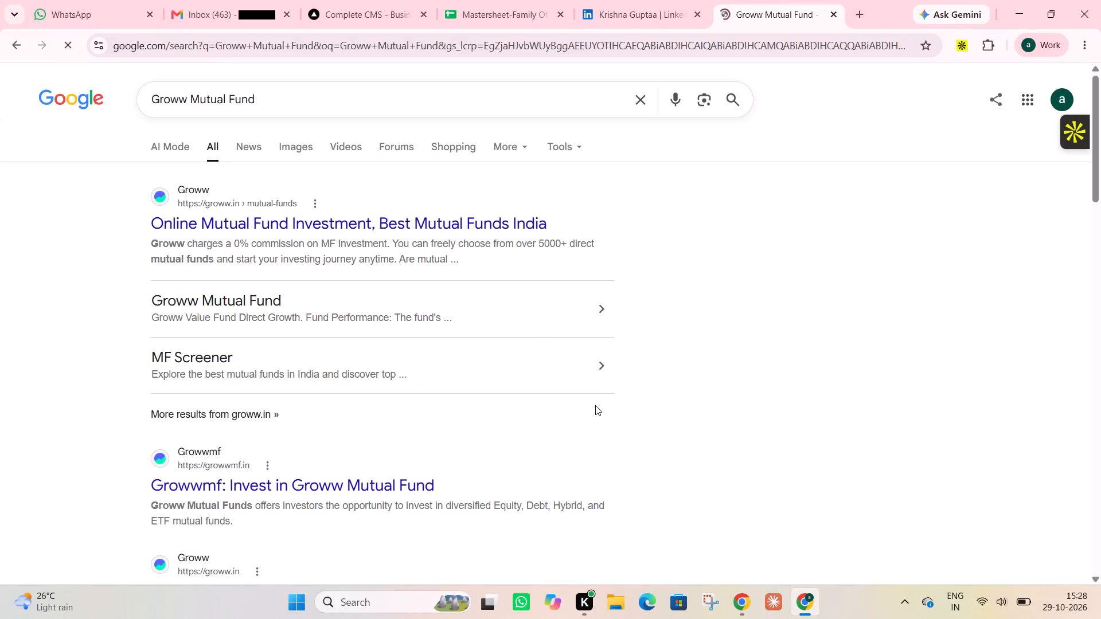
Examine the search results and AI overview to learn what kind of company Groww Mutual Fund is.
{"action": "scroll", "coordinate": [595, 405], "scroll_direction": "down", "scroll_amount": 3}
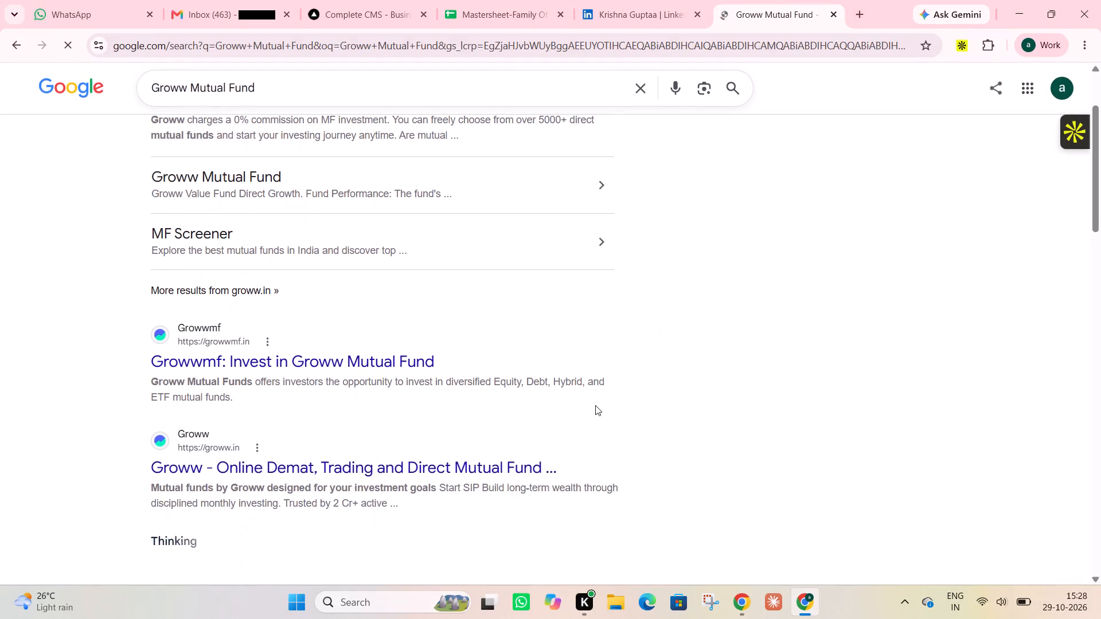
{"action": "scroll", "coordinate": [595, 405], "scroll_direction": "up", "scroll_amount": 1}
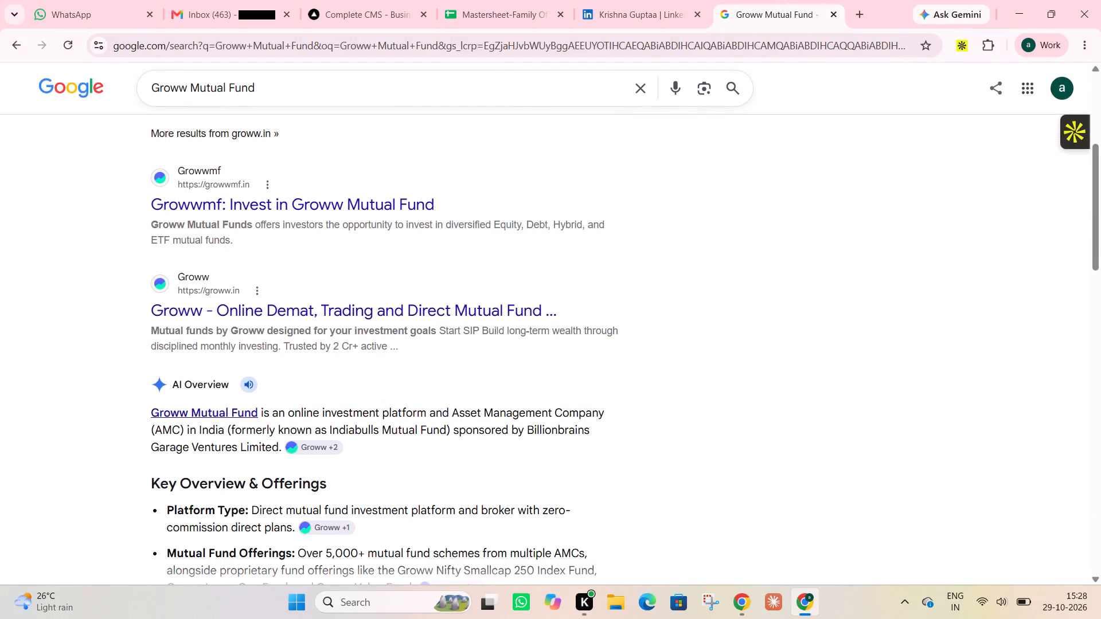
{"action": "scroll", "coordinate": [595, 405], "scroll_direction": "up", "scroll_amount": 2}
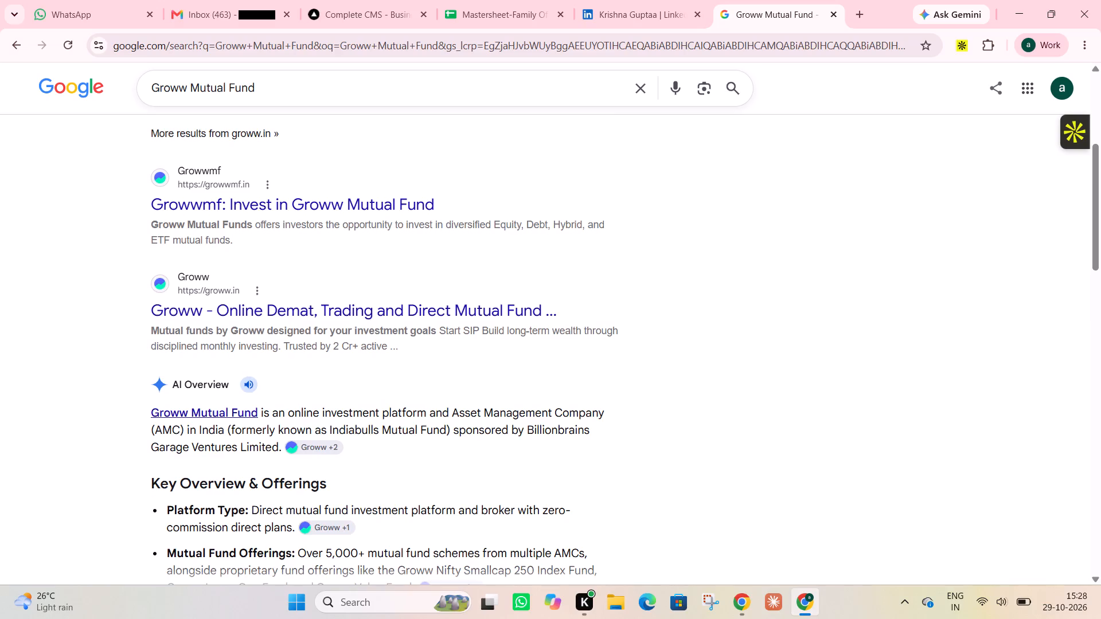
{"action": "scroll", "coordinate": [595, 405], "scroll_direction": "up", "scroll_amount": 3}
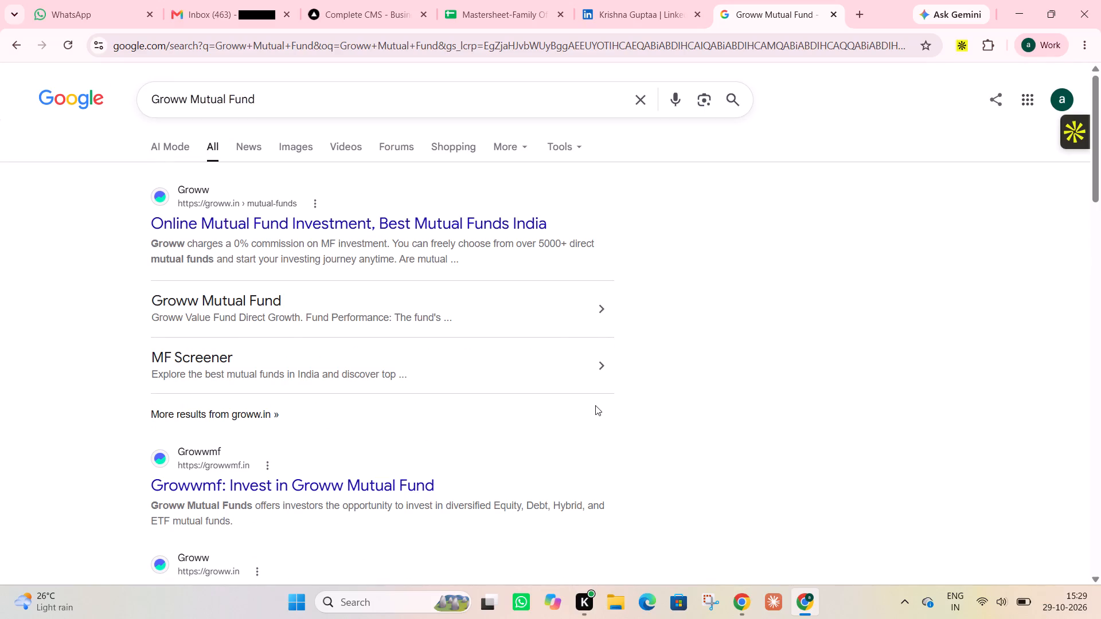
{"action": "scroll", "coordinate": [595, 405], "scroll_direction": "down", "scroll_amount": 8}
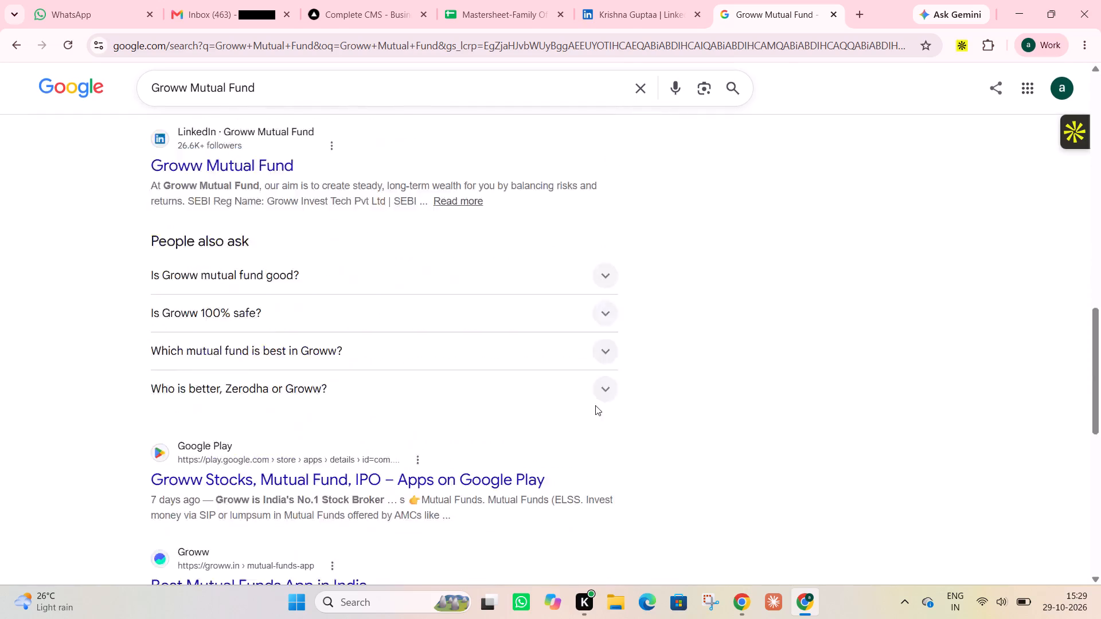
{"action": "scroll", "coordinate": [595, 405], "scroll_direction": "up", "scroll_amount": 12}
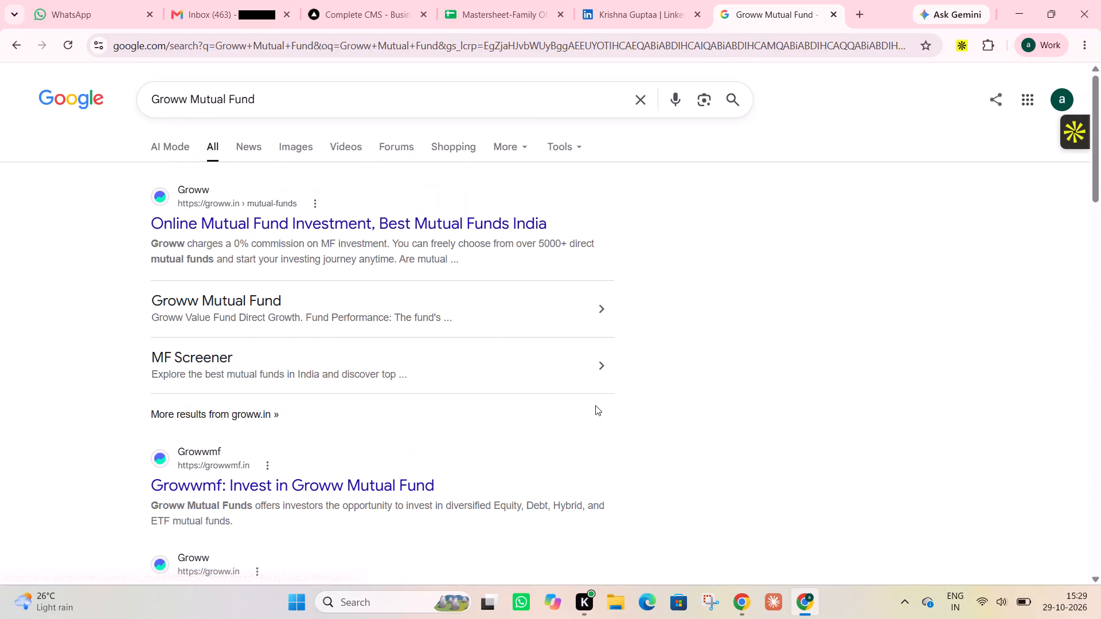
Search Google for "groww mutual fund is a family office or not" and read the AI overview.
{"action": "left_click", "coordinate": [440, 104]}
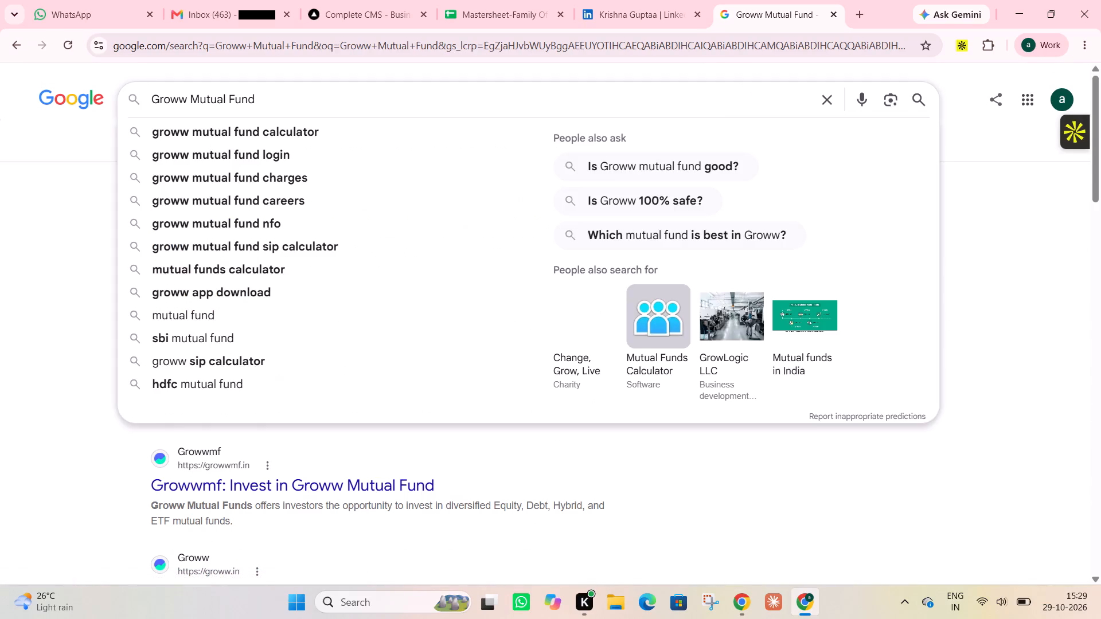
{"action": "key", "text": "space"}
{"action": "type", "text": "is"}
{"action": "key", "text": "space"}
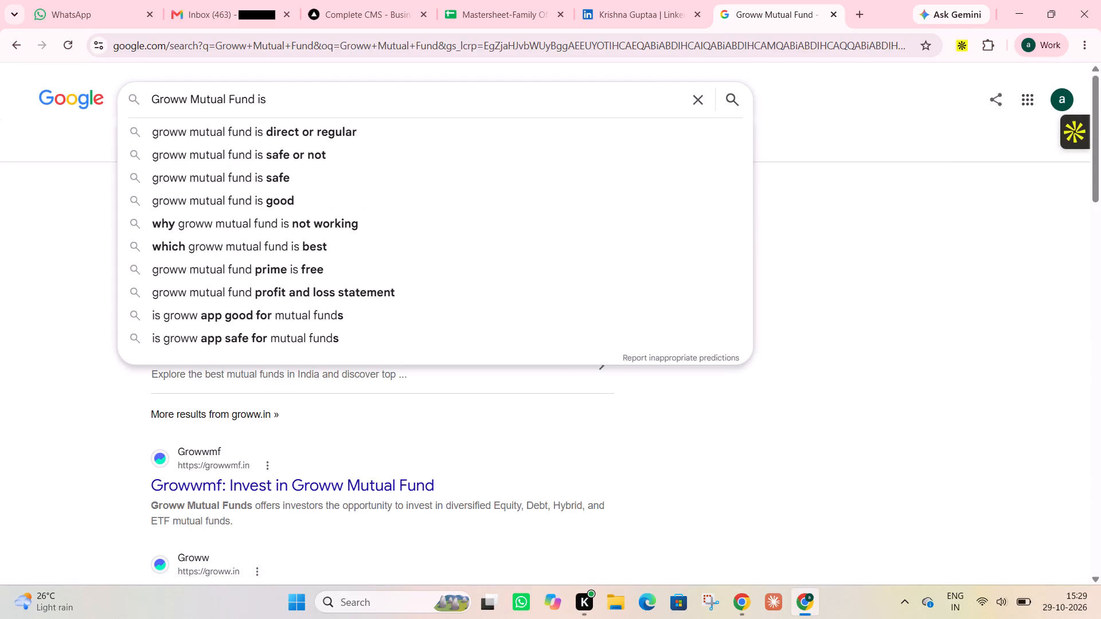
{"action": "key", "text": "a"}
{"action": "key", "text": "space"}
{"action": "type", "text": "fa"}
{"action": "type", "text": "mily"}
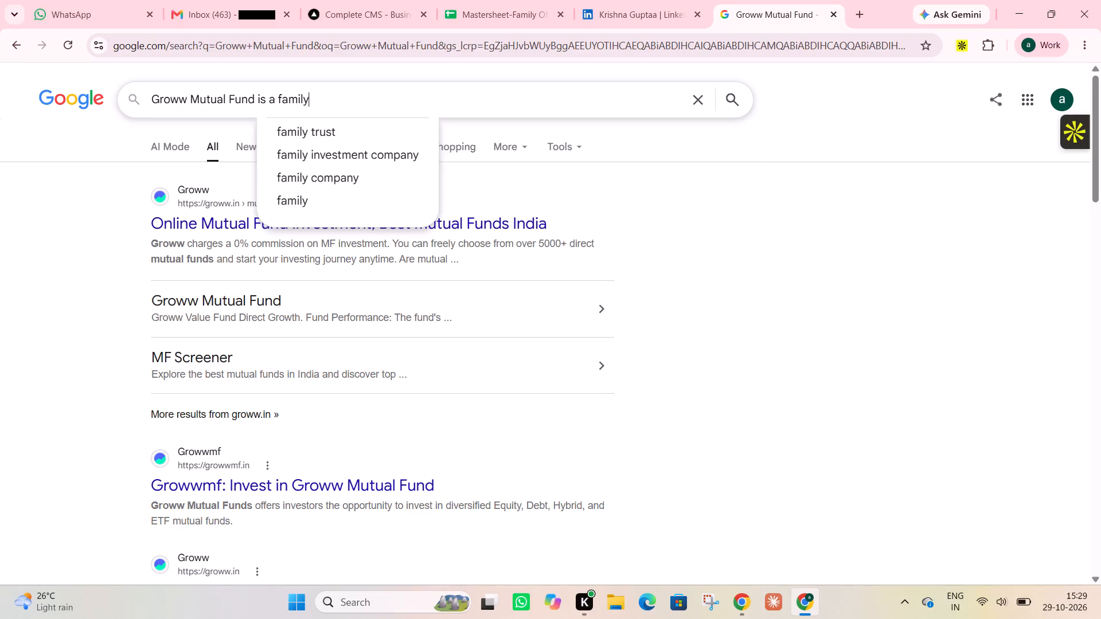
{"action": "key", "text": "space"}
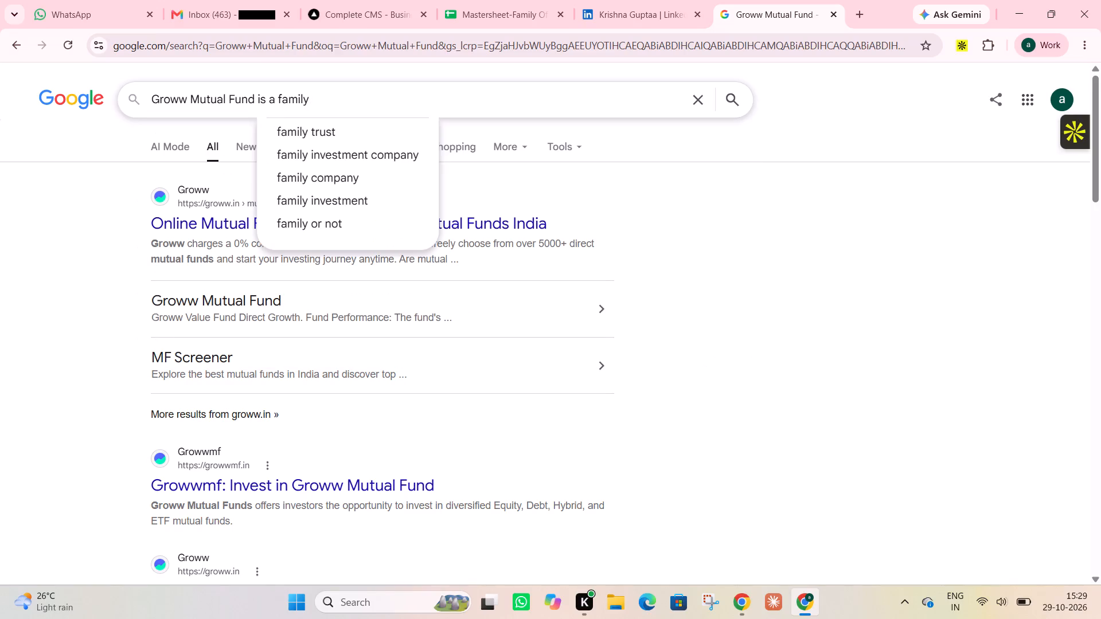
{"action": "type", "text": "off"}
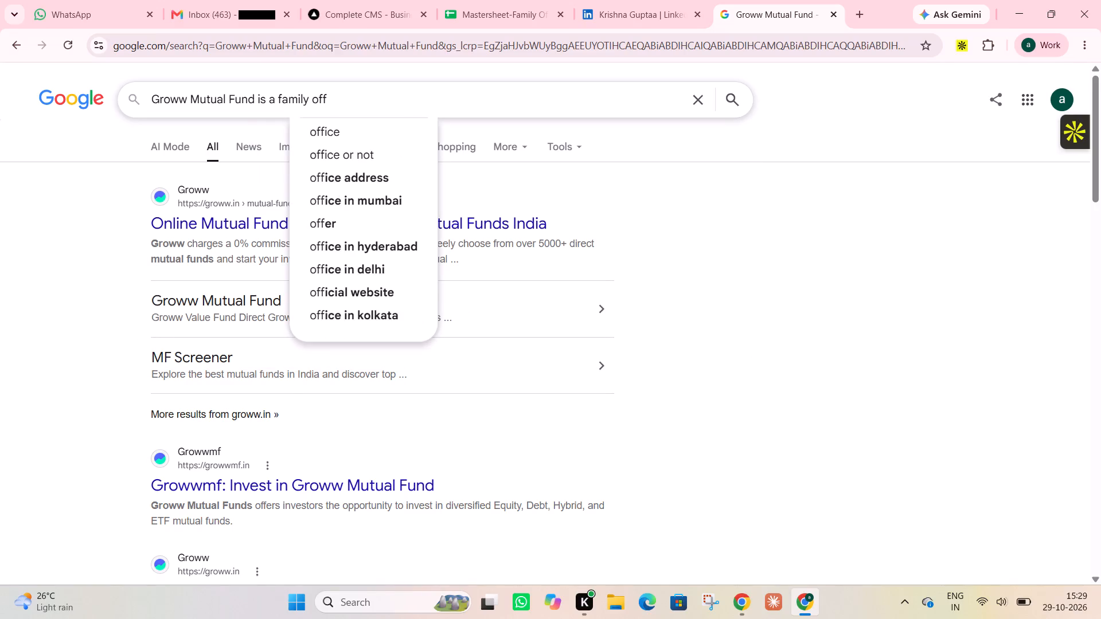
{"action": "left_click", "coordinate": [394, 155]}
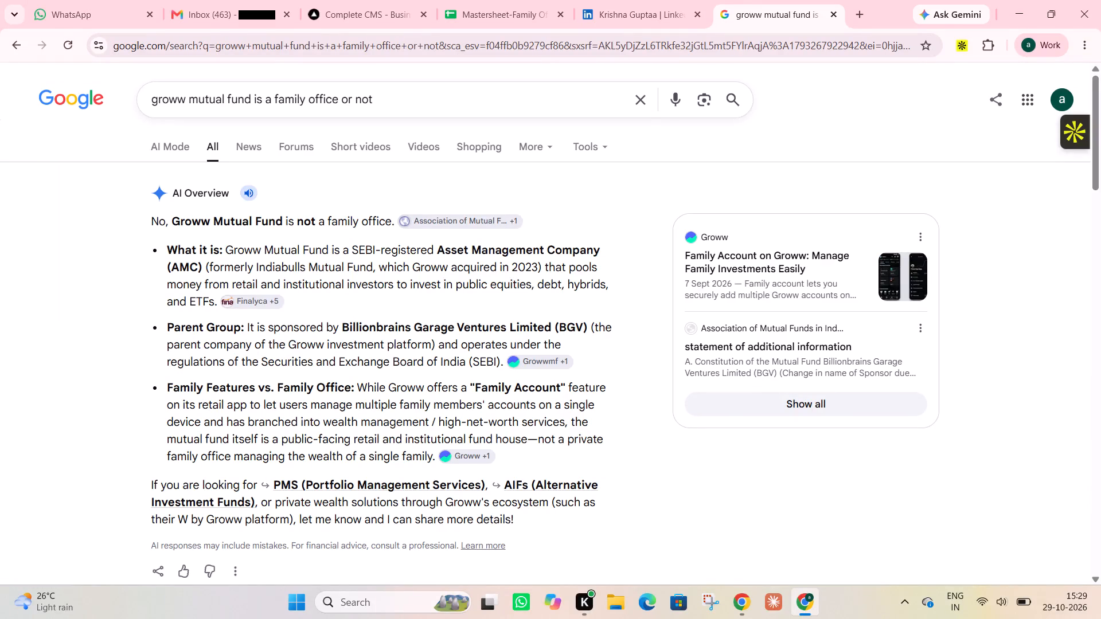
{"action": "scroll", "coordinate": [458, 359], "scroll_direction": "down", "scroll_amount": 2}
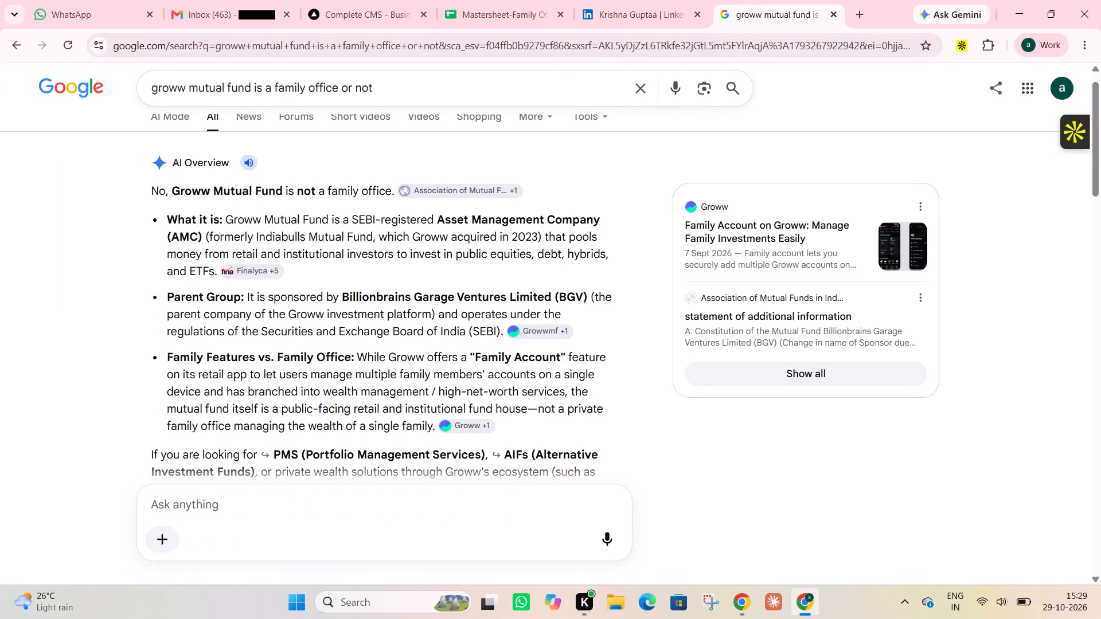
{"action": "scroll", "coordinate": [458, 359], "scroll_direction": "down", "scroll_amount": 4}
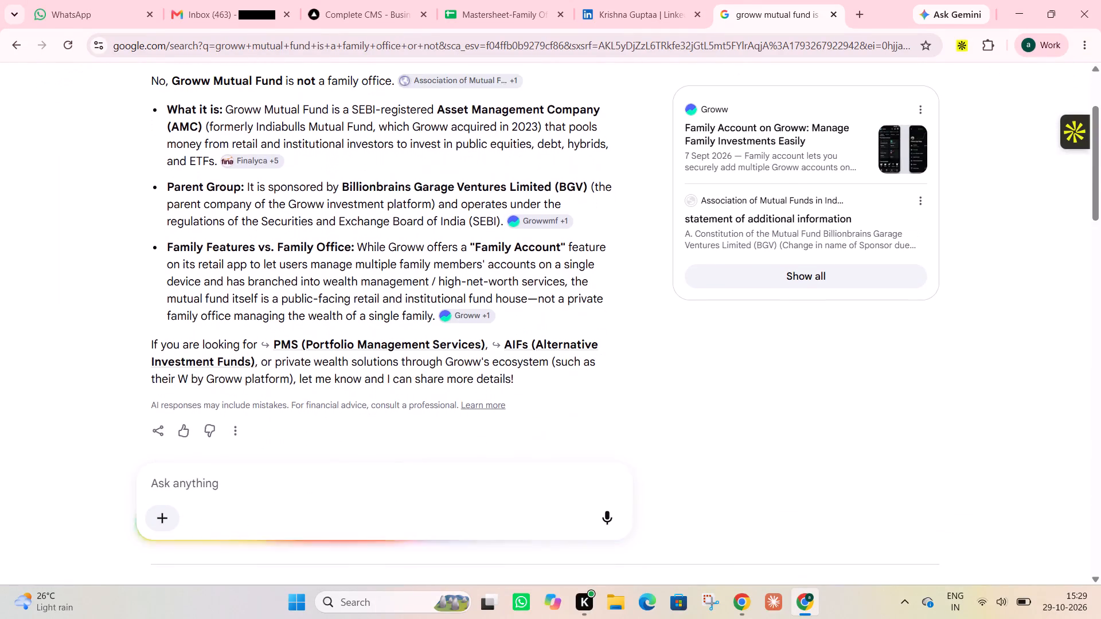
{"action": "scroll", "coordinate": [386, 279], "scroll_direction": "up", "scroll_amount": 4}
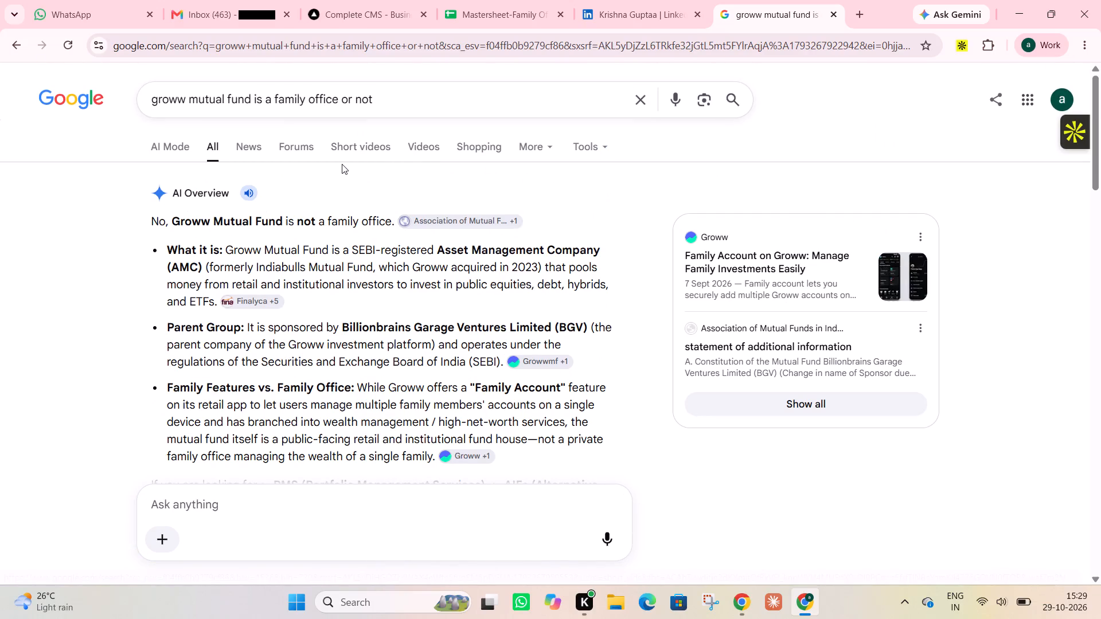
Return to the lead Krishna's CRM record and examine its company details, deal information, activity timeline and discussion sections.
{"action": "left_click", "coordinate": [370, 1]}
{"action": "scroll", "coordinate": [415, 243], "scroll_direction": "down", "scroll_amount": 2}
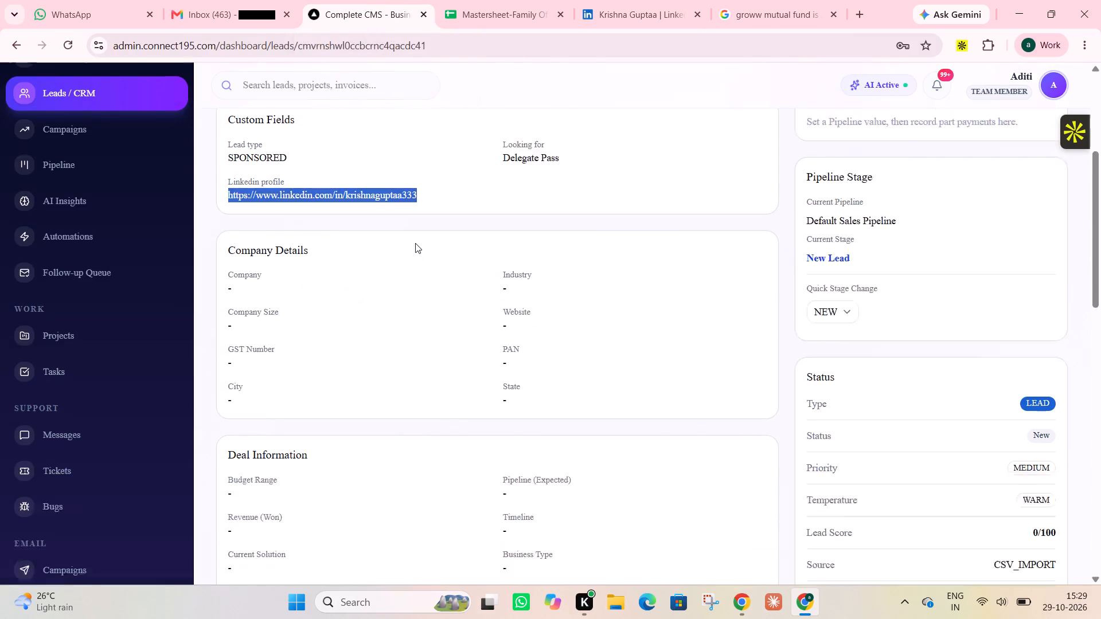
{"action": "scroll", "coordinate": [415, 243], "scroll_direction": "down", "scroll_amount": 4}
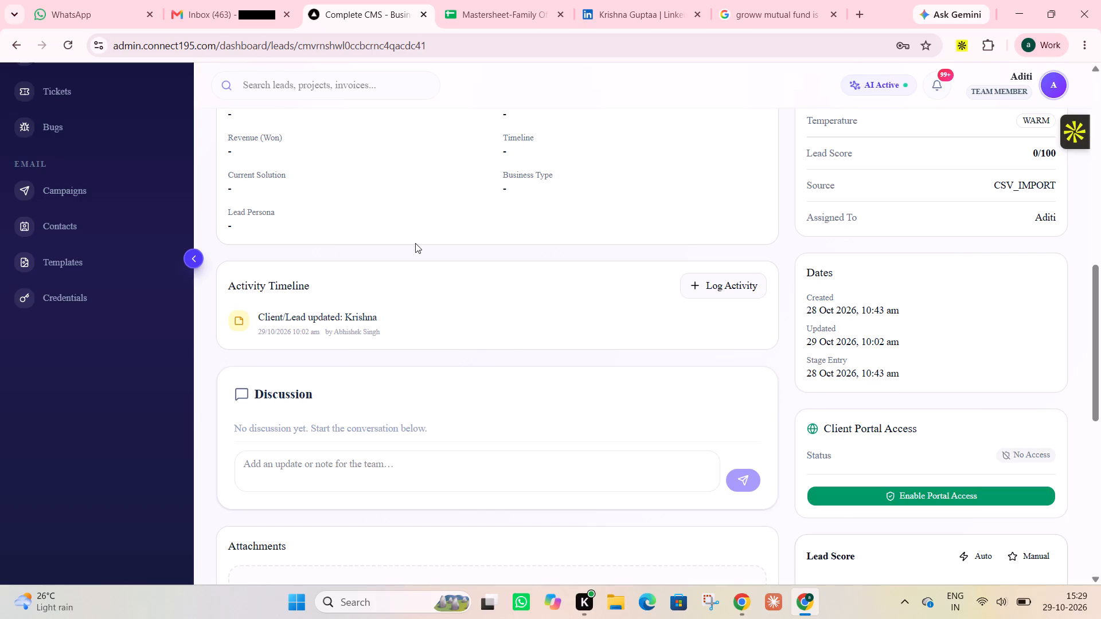
{"action": "scroll", "coordinate": [462, 292], "scroll_direction": "down", "scroll_amount": 2}
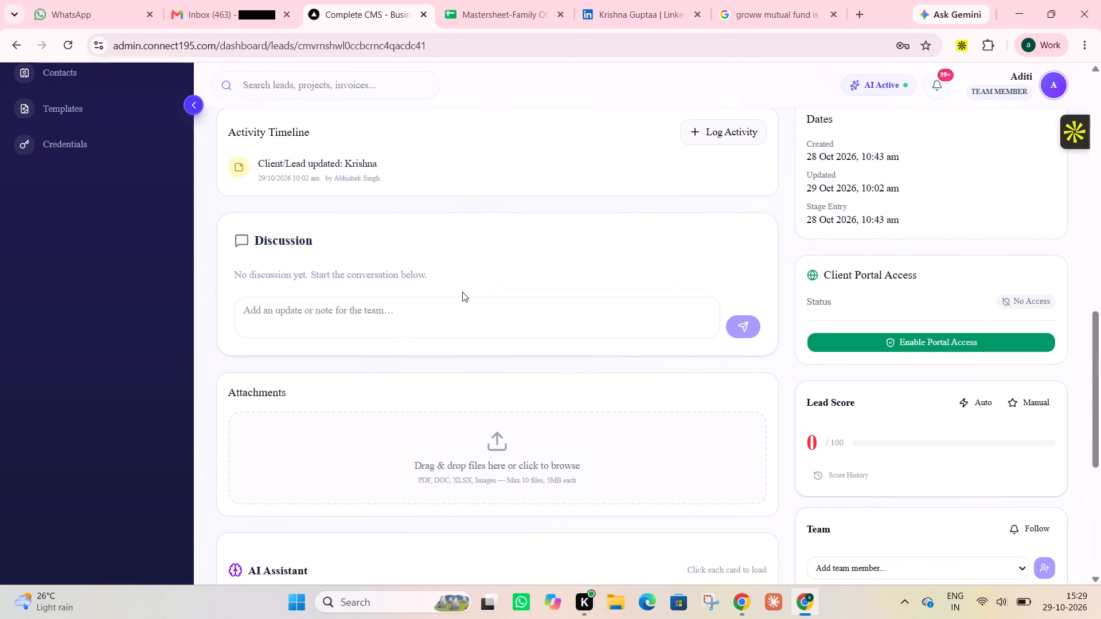
{"action": "scroll", "coordinate": [462, 292], "scroll_direction": "up", "scroll_amount": 4}
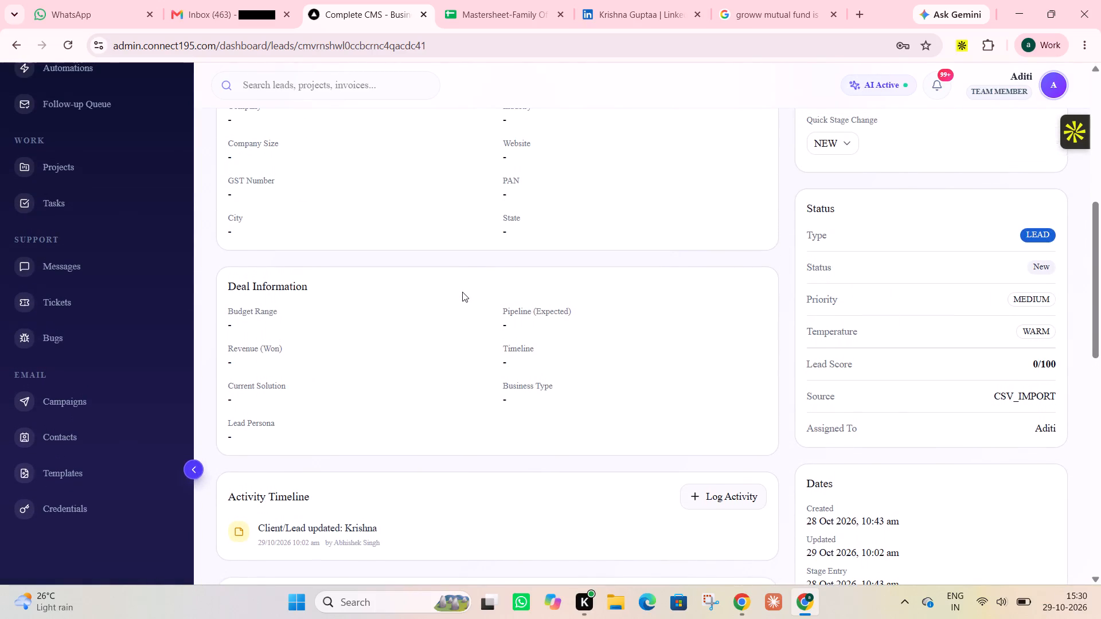
{"action": "scroll", "coordinate": [462, 292], "scroll_direction": "down", "scroll_amount": 4}
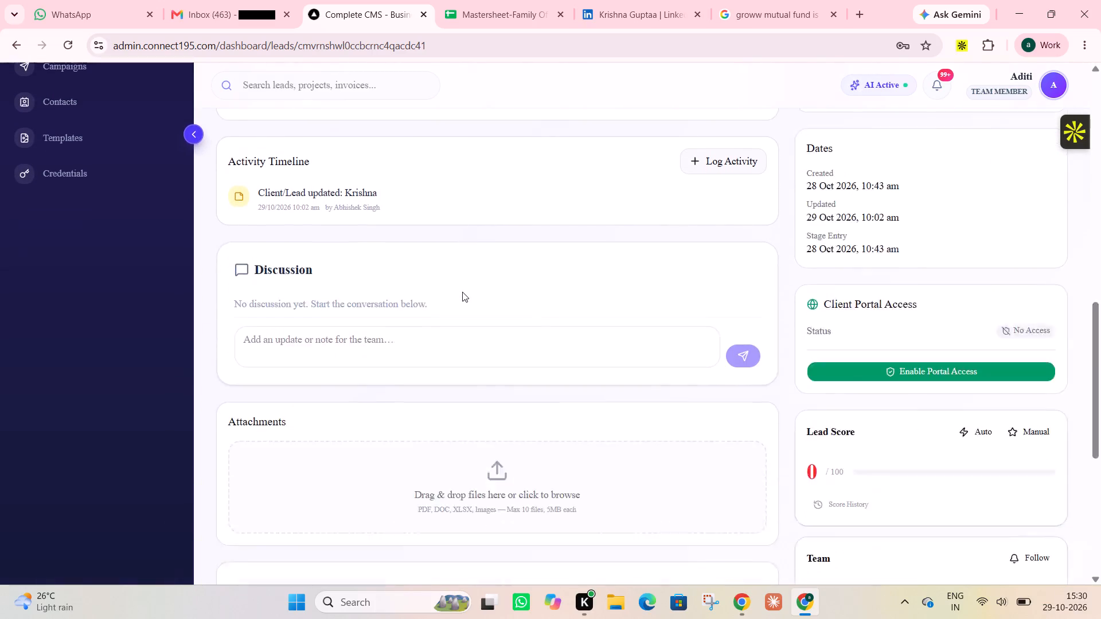
{"action": "scroll", "coordinate": [462, 292], "scroll_direction": "up", "scroll_amount": 2}
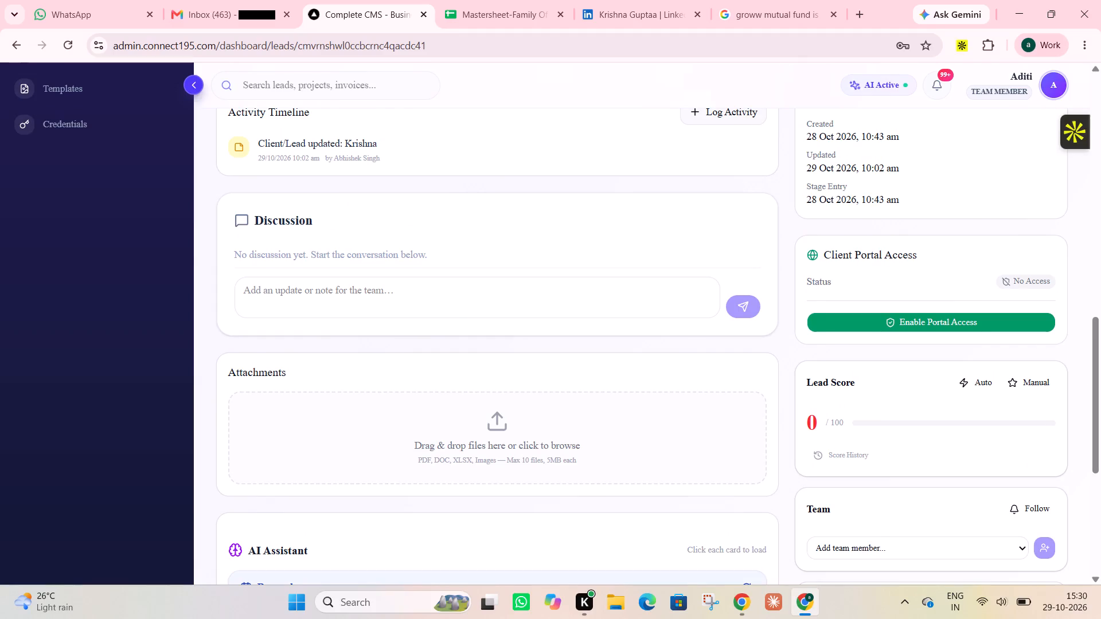
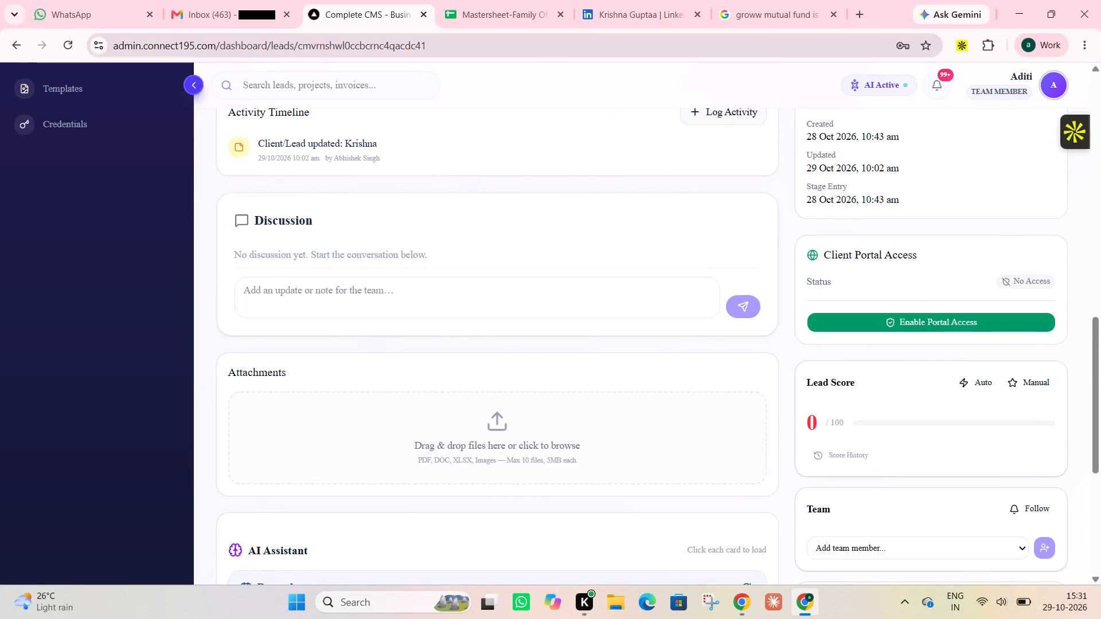
Return to the lead's LinkedIn profile and review the headline, connection status and About section.
{"action": "left_click", "coordinate": [627, 0]}
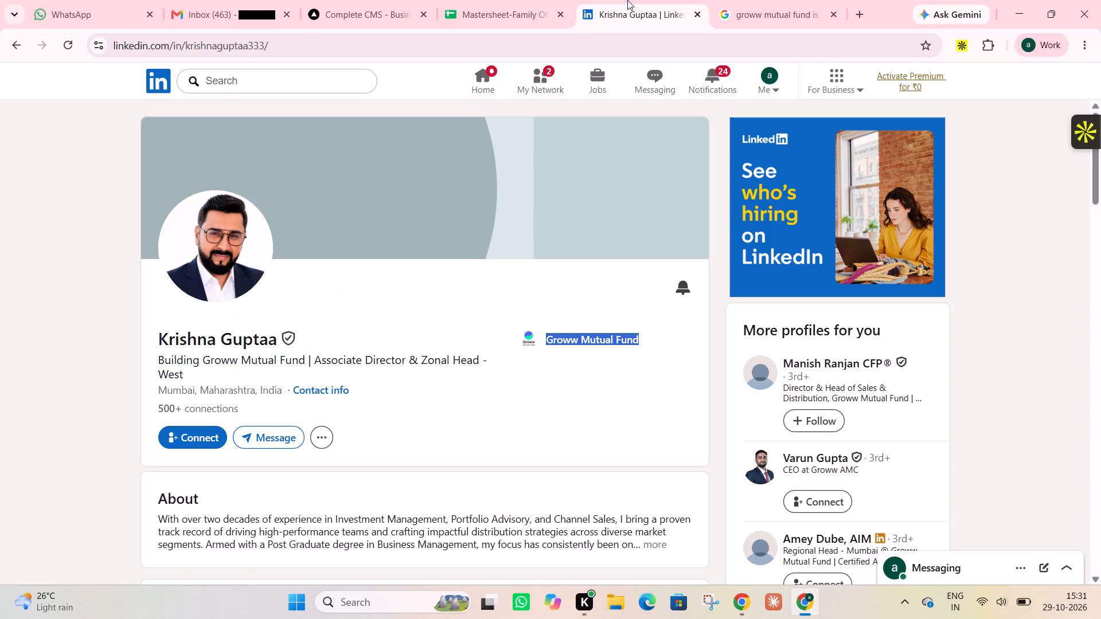
{"action": "scroll", "coordinate": [627, 0], "scroll_direction": "down", "scroll_amount": 2}
{"action": "scroll", "coordinate": [481, 287], "scroll_direction": "down", "scroll_amount": 1}
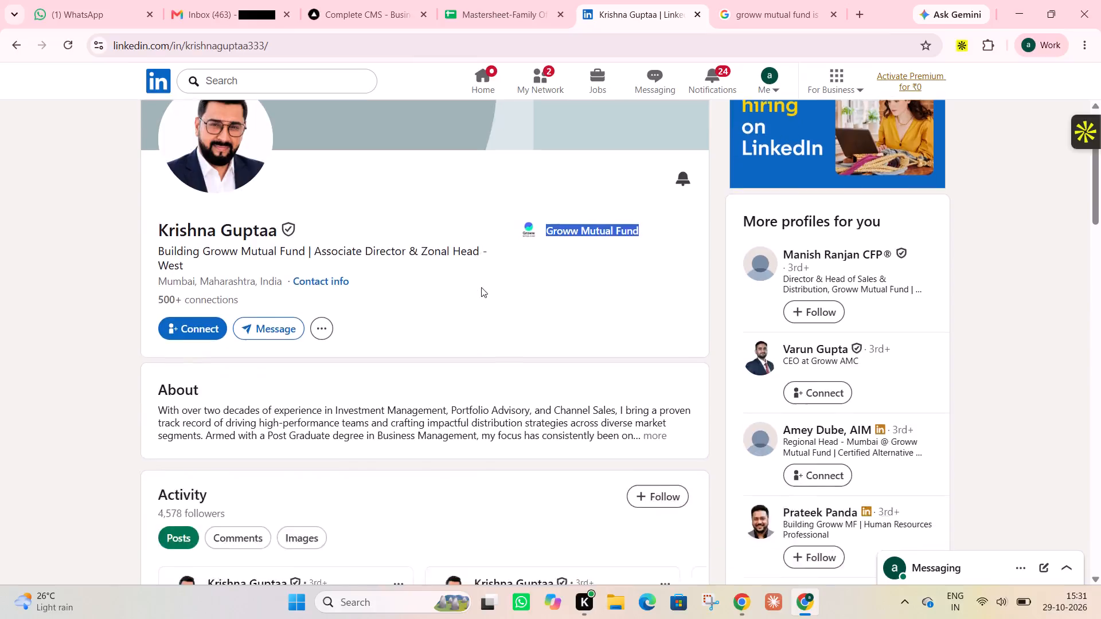
{"action": "scroll", "coordinate": [481, 287], "scroll_direction": "down", "scroll_amount": 2}
{"action": "scroll", "coordinate": [481, 287], "scroll_direction": "up", "scroll_amount": 2}
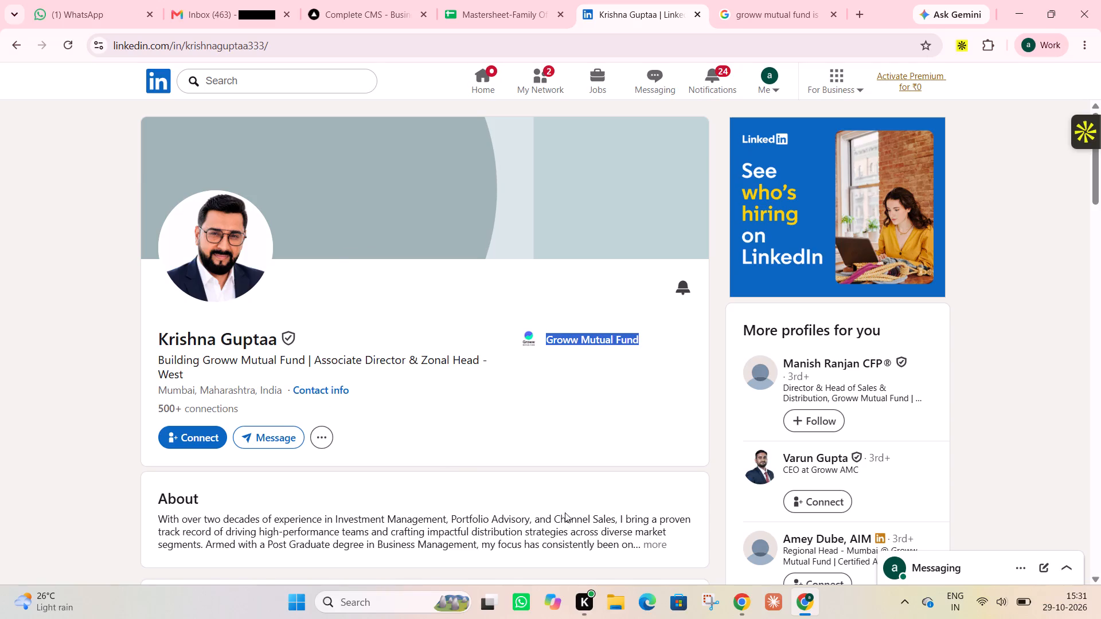
Capture a Snipping Tool screenshot of the lead's LinkedIn profile header card, from the banner down to the Connect and Message options.
{"action": "left_click", "coordinate": [707, 614]}
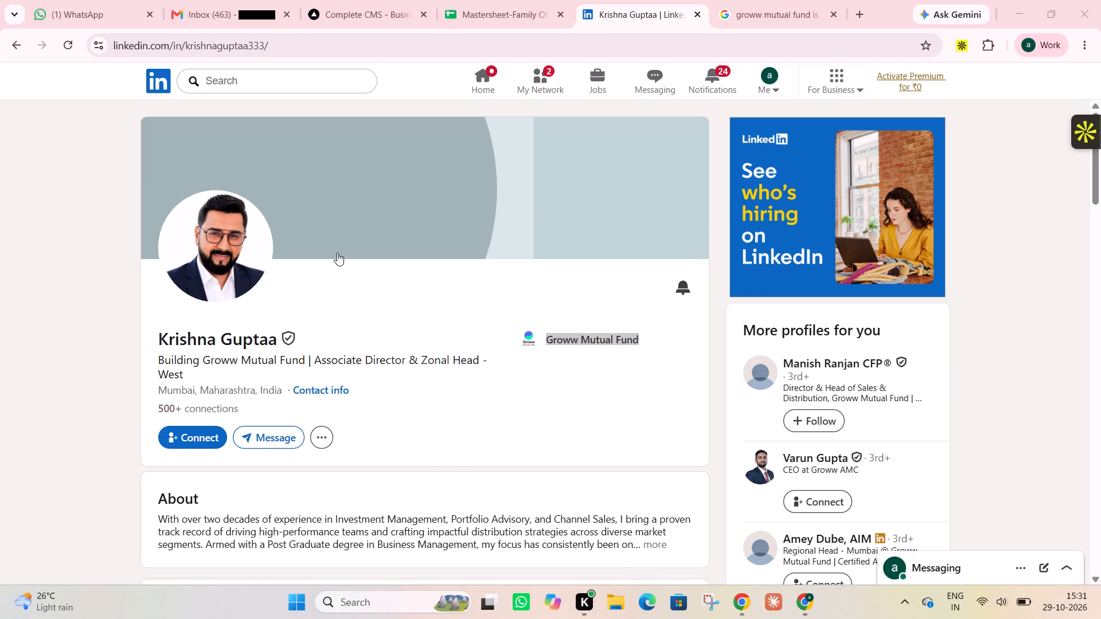
{"action": "left_click", "coordinate": [407, 255]}
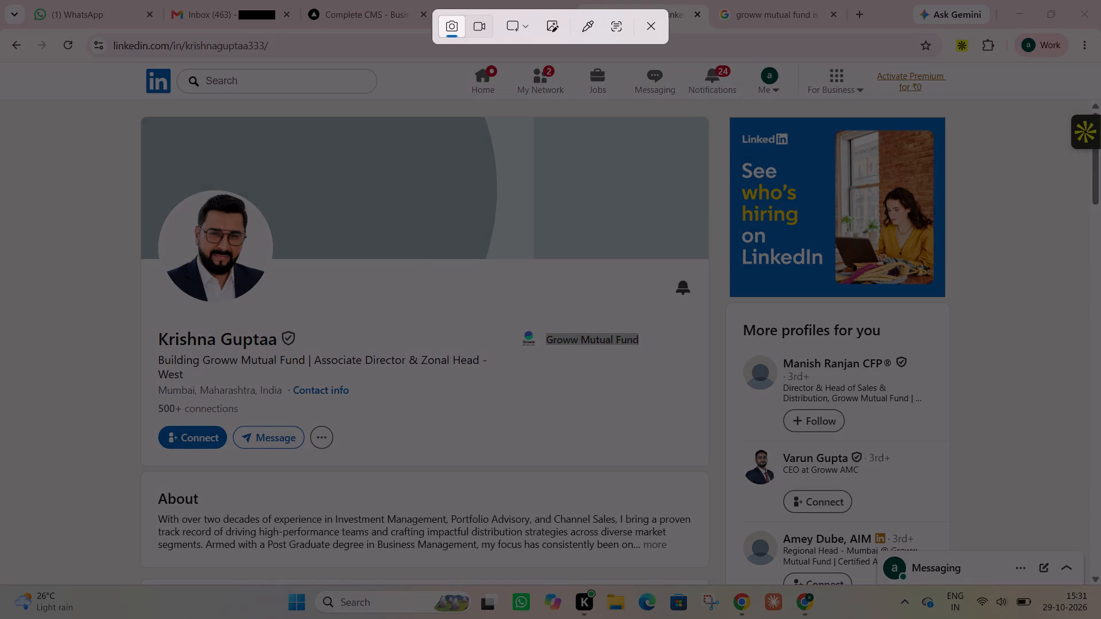
{"action": "left_click_drag", "start_coordinate": [138, 116], "coordinate": [616, 486]}
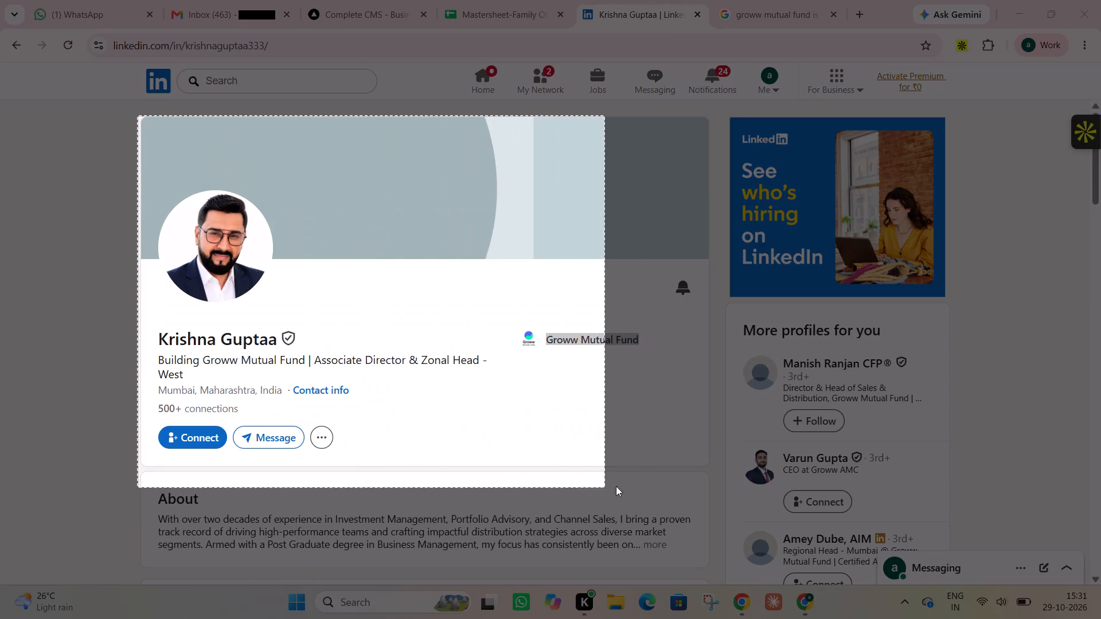
{"action": "left_click_drag", "start_coordinate": [616, 486], "coordinate": [713, 477]}
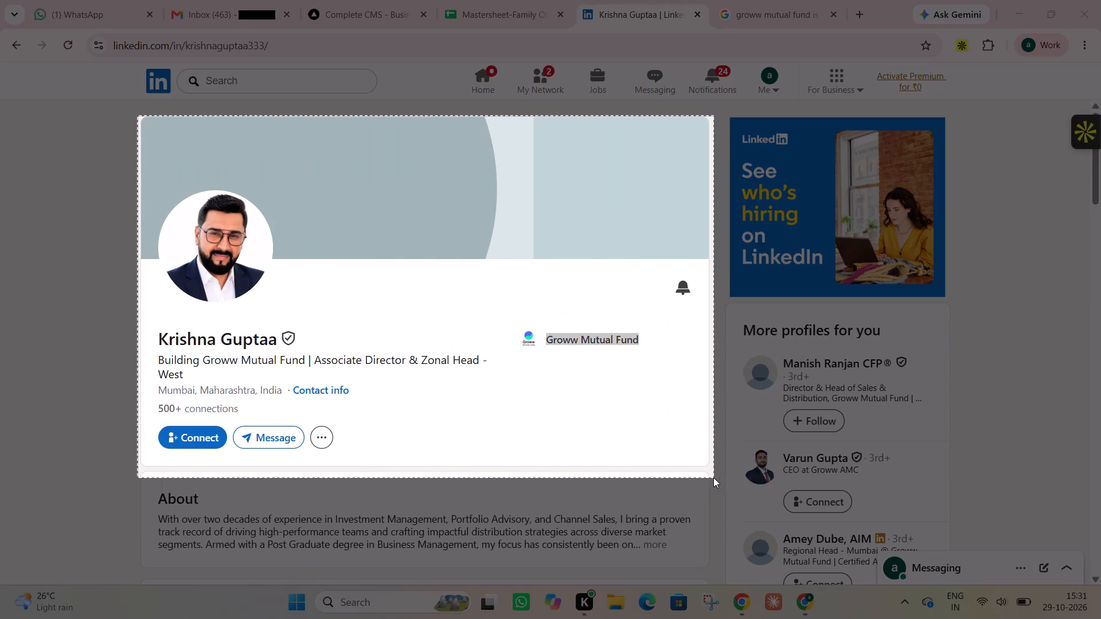
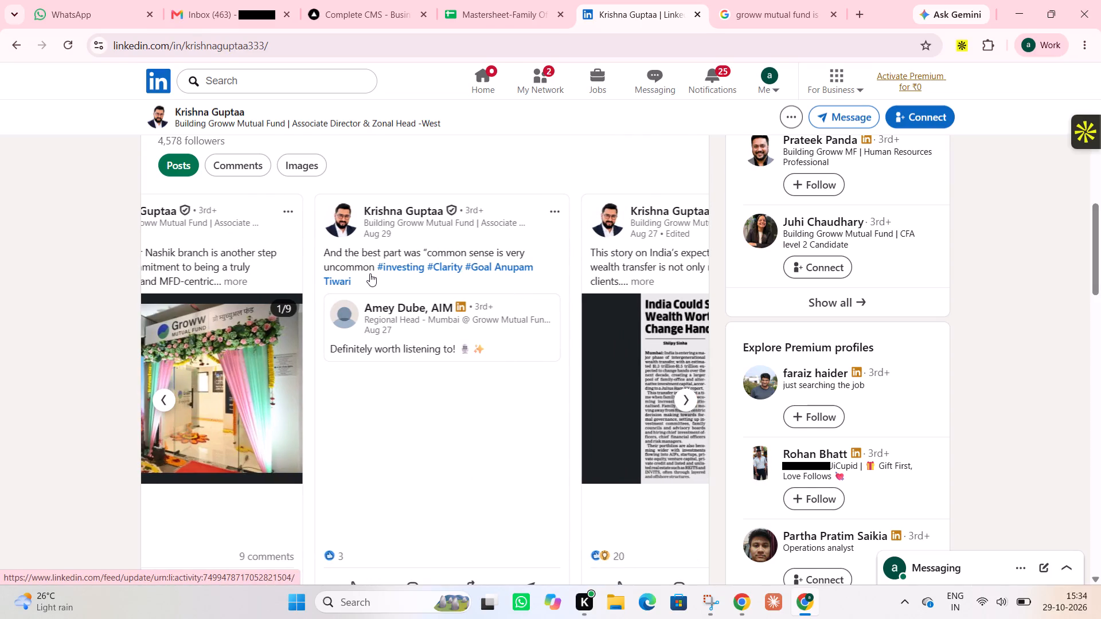
Browse the lead's recent posts in the Activity section of the LinkedIn profile.
{"action": "scroll", "coordinate": [654, 359], "scroll_direction": "left", "scroll_amount": 1}
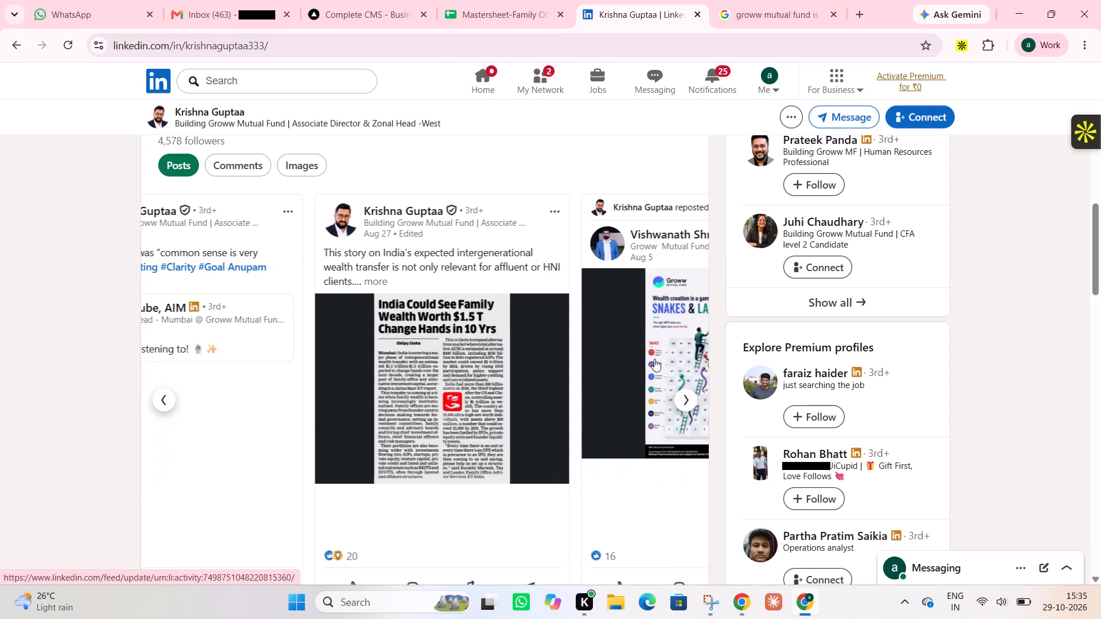
Continue browsing the lead's older posts and reposts in the Activity section of the LinkedIn profile.
{"action": "scroll", "coordinate": [654, 359], "scroll_direction": "left", "scroll_amount": 4}
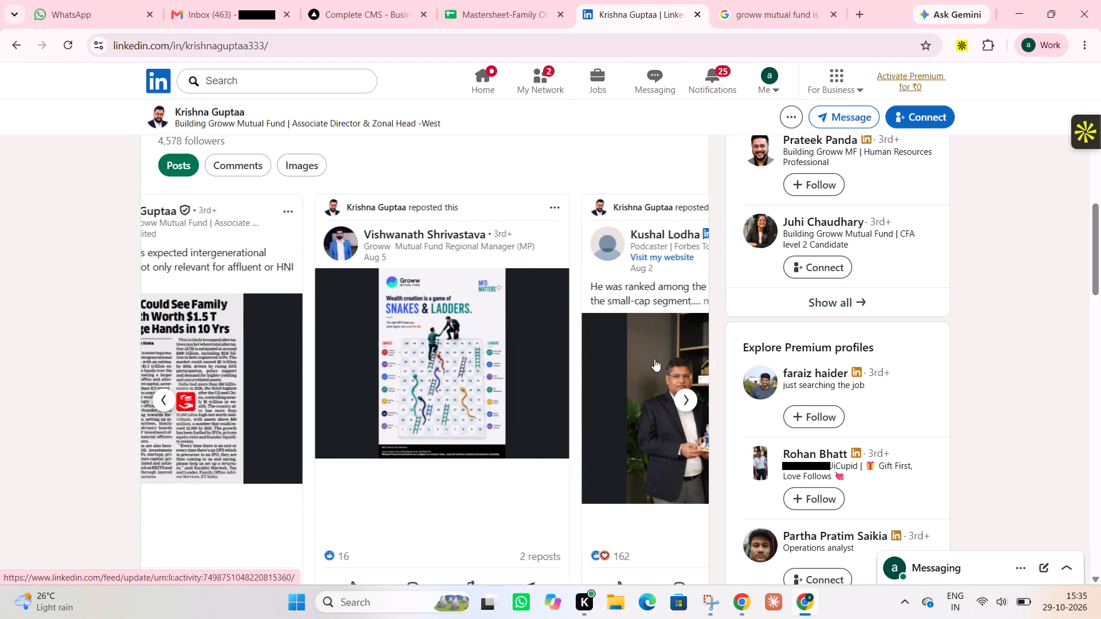
{"action": "scroll", "coordinate": [654, 359], "scroll_direction": "left", "scroll_amount": 1}
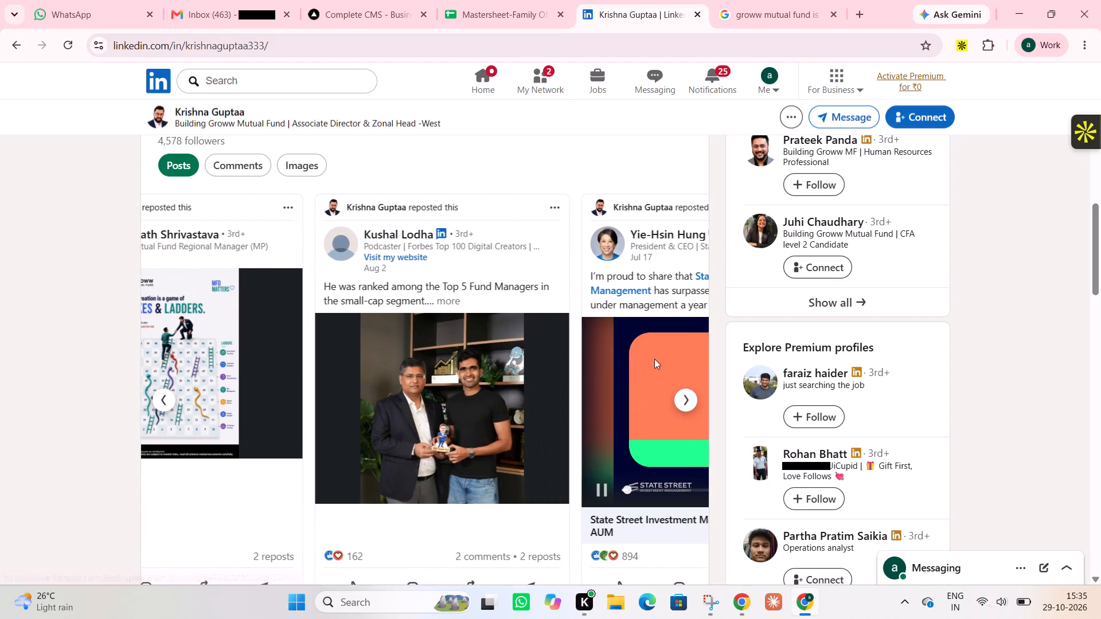
{"action": "scroll", "coordinate": [654, 359], "scroll_direction": "left", "scroll_amount": 2}
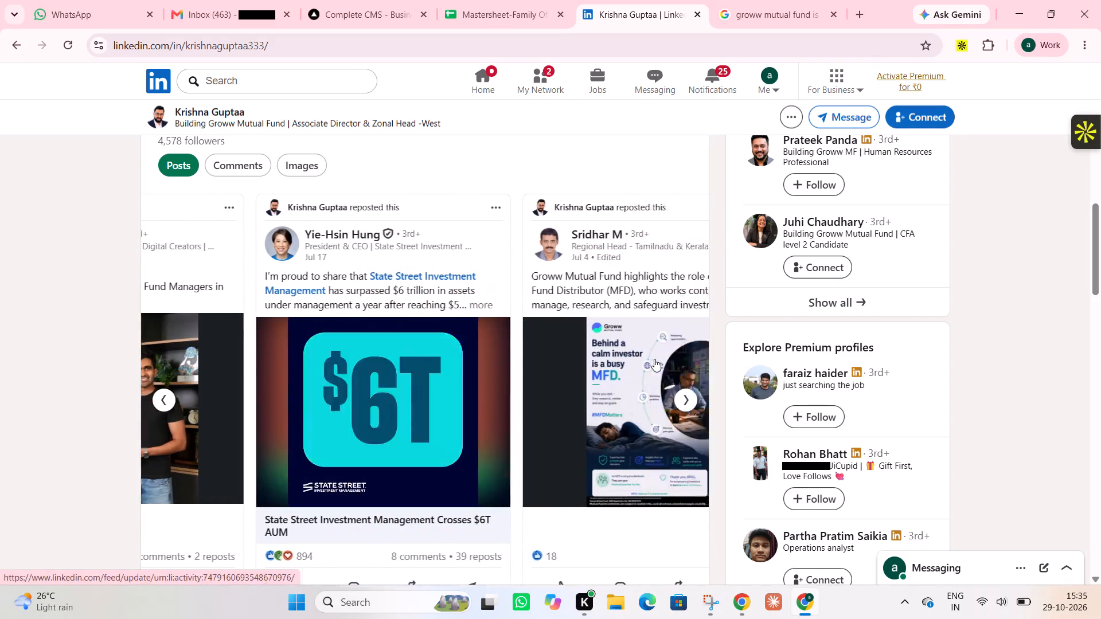
{"action": "scroll", "coordinate": [654, 359], "scroll_direction": "left", "scroll_amount": 3}
{"action": "scroll", "coordinate": [654, 359], "scroll_direction": "down", "scroll_amount": 4}
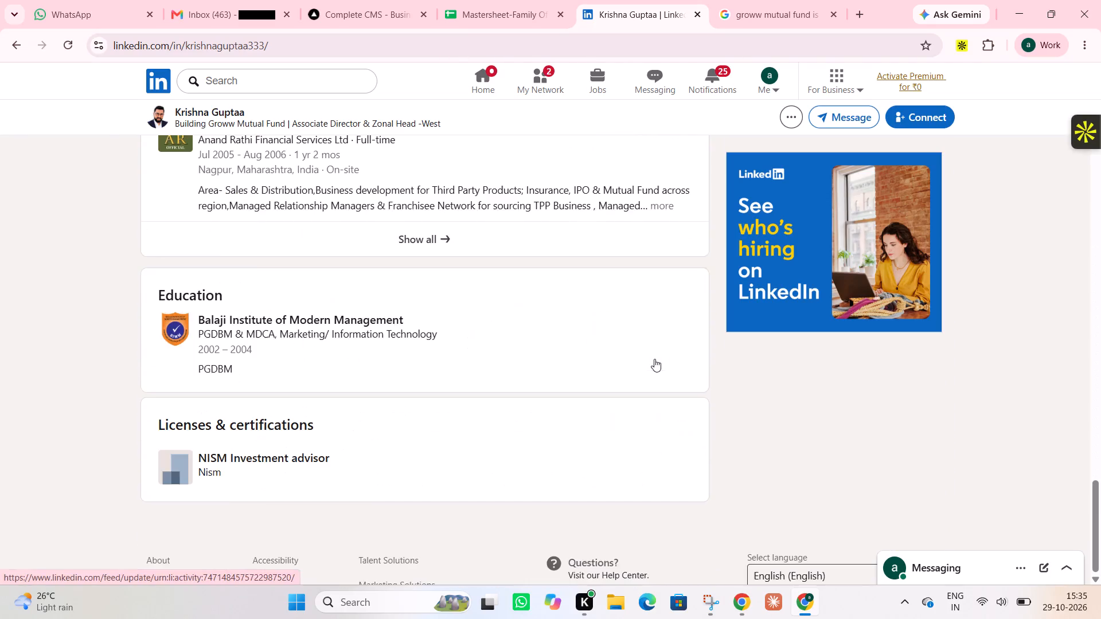
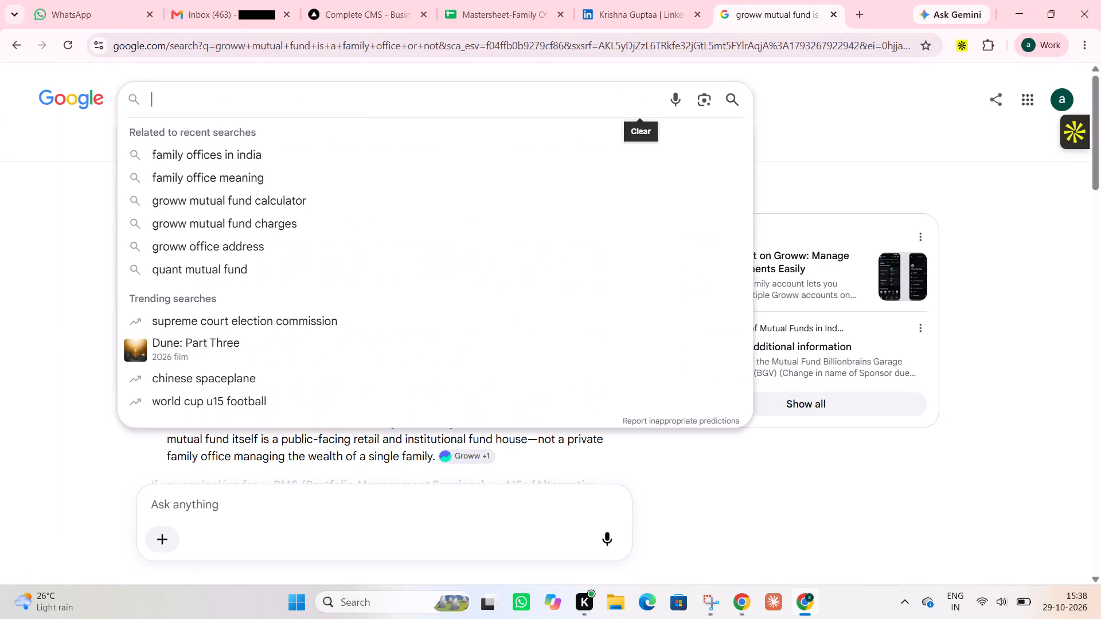
Begin a new Google search query starting with "conv" in place of the Groww mutual fund search.
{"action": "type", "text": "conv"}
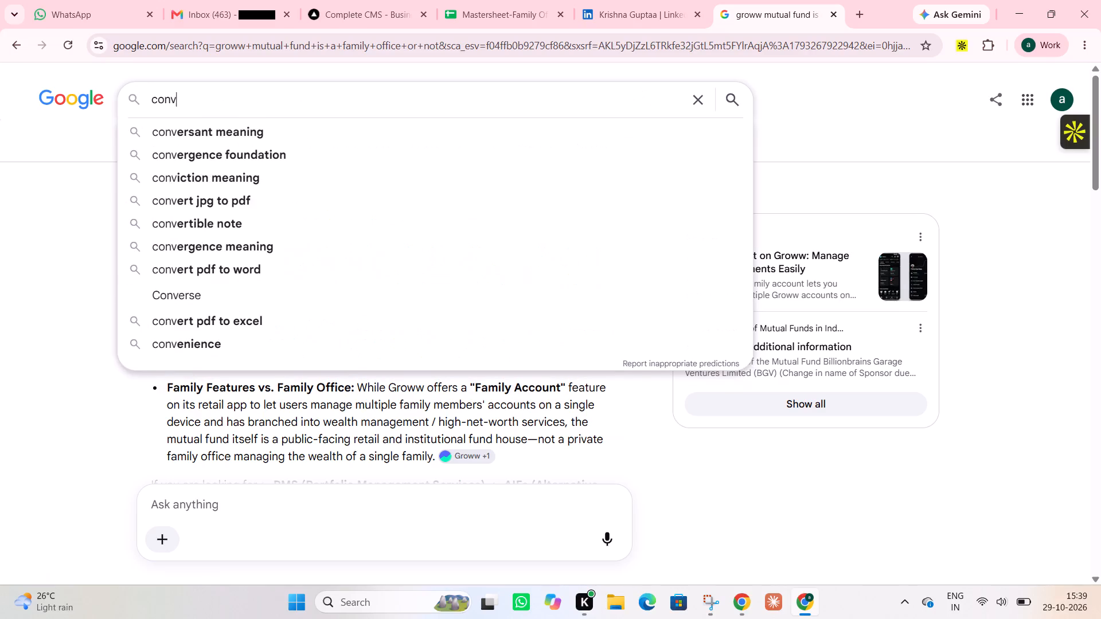
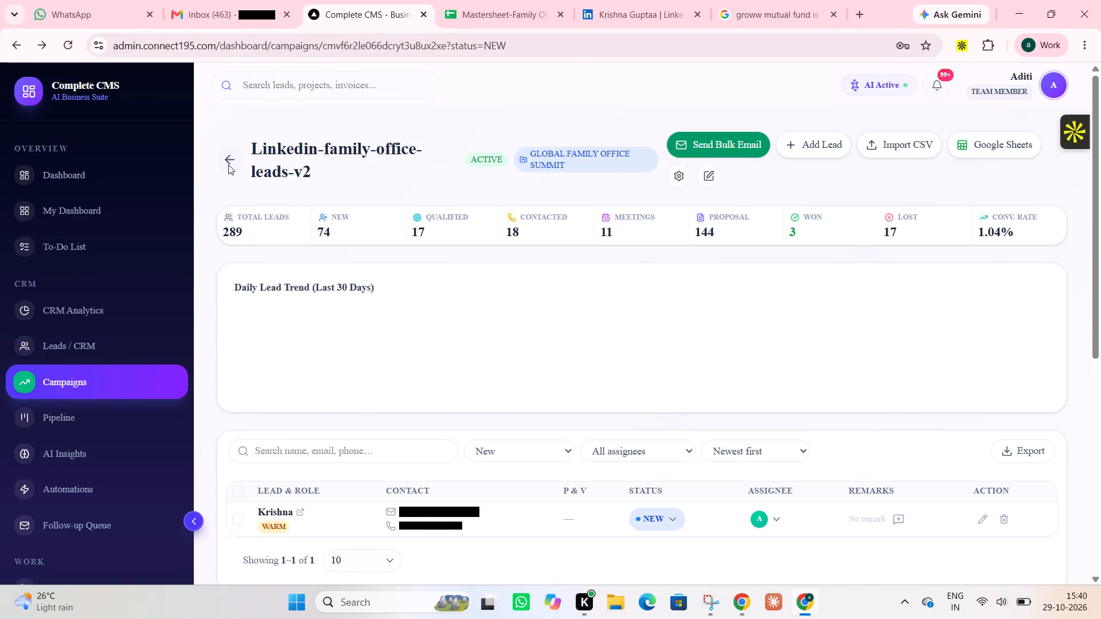
Leave the Linkedin-family-office-leads-v2 campaign and return to the list of all campaigns.
{"action": "left_click", "coordinate": [228, 164]}
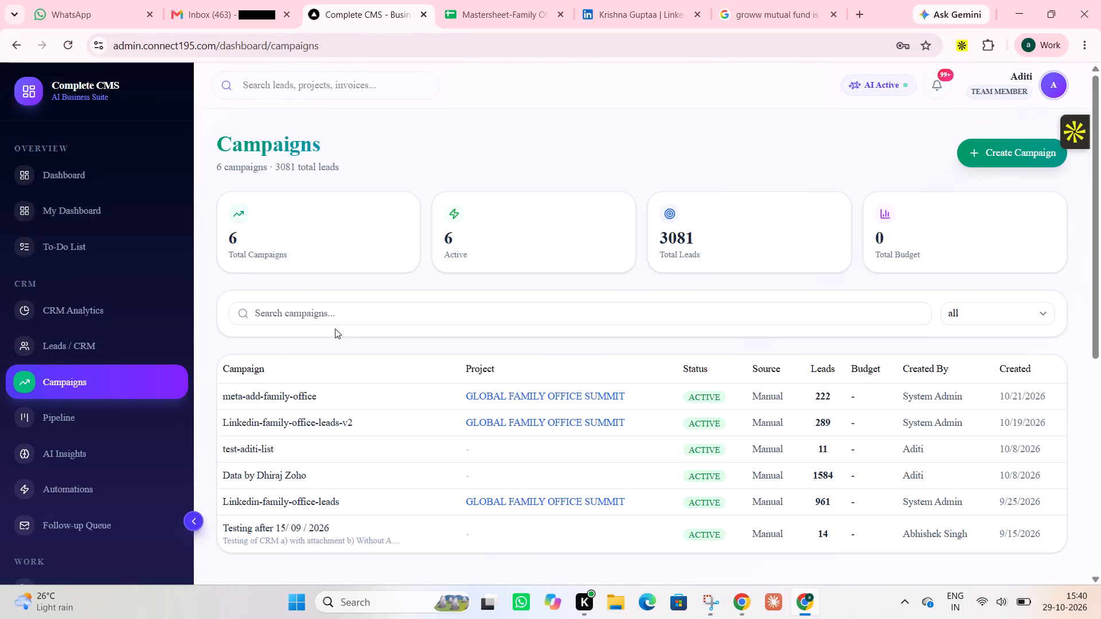
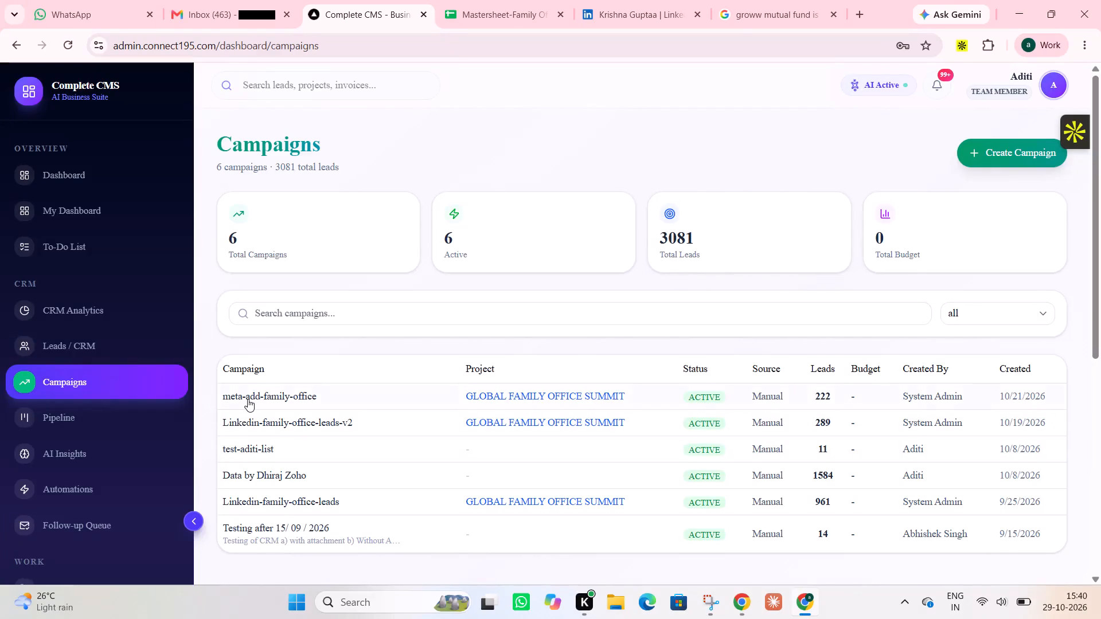
Open the meta-add-family-office campaign and check its lead list.
{"action": "left_click", "coordinate": [248, 399]}
{"action": "scroll", "coordinate": [362, 373], "scroll_direction": "down", "scroll_amount": 1}
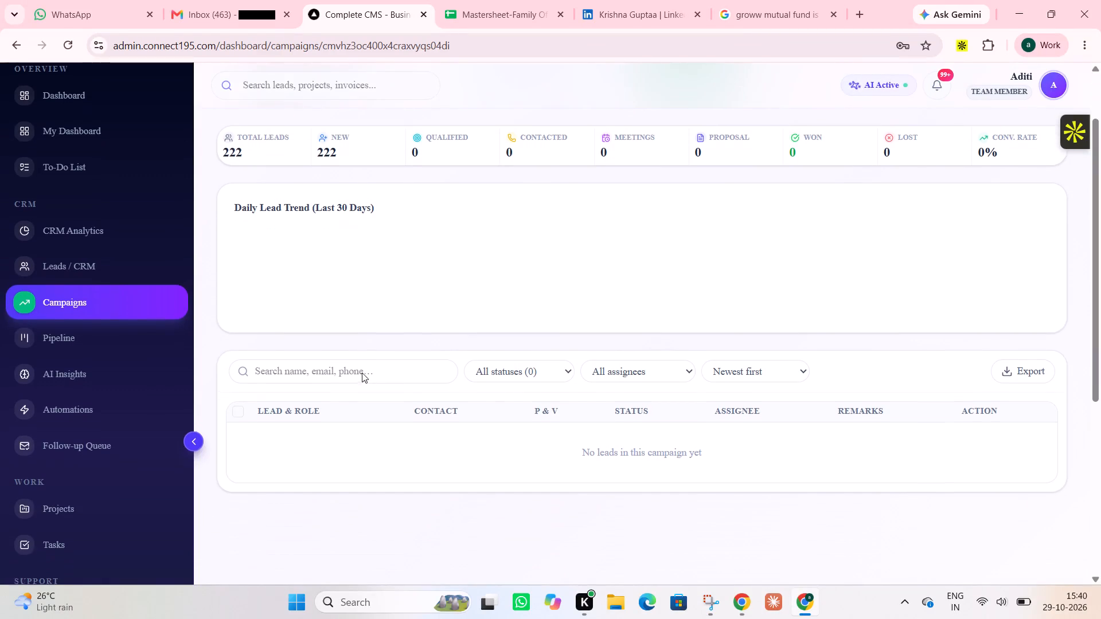
{"action": "scroll", "coordinate": [362, 373], "scroll_direction": "down", "scroll_amount": 1}
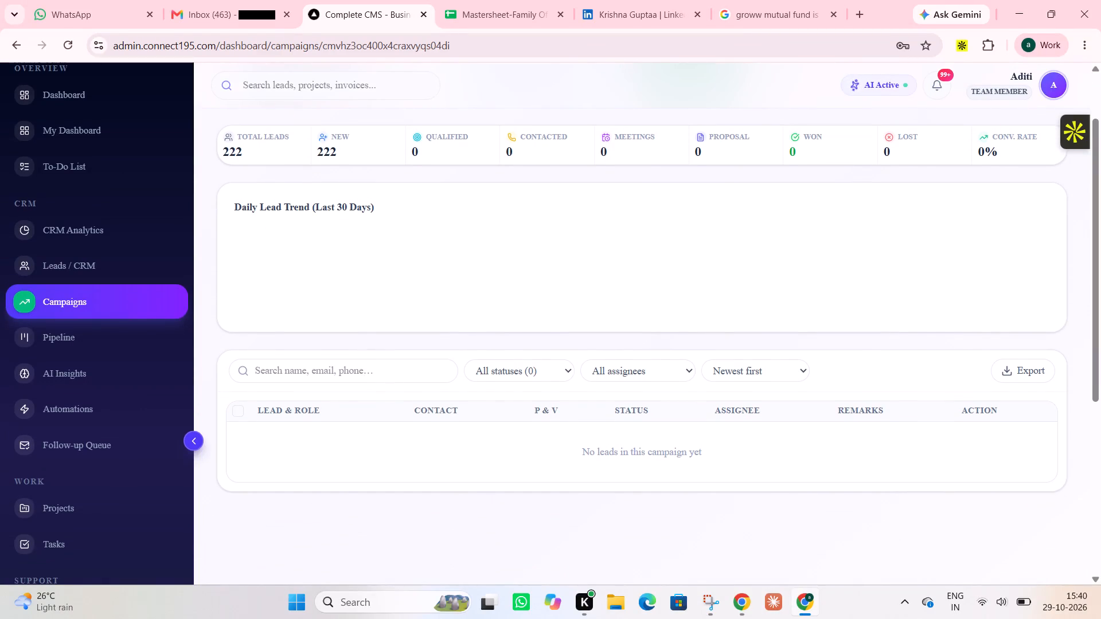
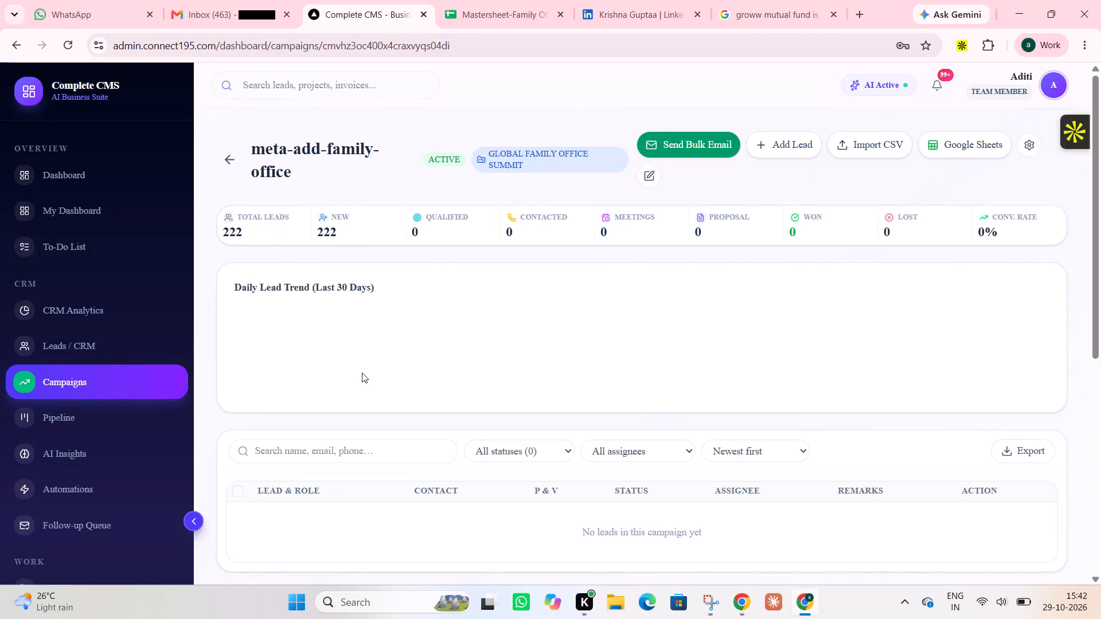
Reload the meta-add-family-office campaign page and examine its lead list, refreshing again to check for updated lead entries.
{"action": "scroll", "coordinate": [362, 373], "scroll_direction": "up", "scroll_amount": 9}
{"action": "left_click", "coordinate": [66, 46]}
{"action": "scroll", "coordinate": [443, 316], "scroll_direction": "down", "scroll_amount": 1}
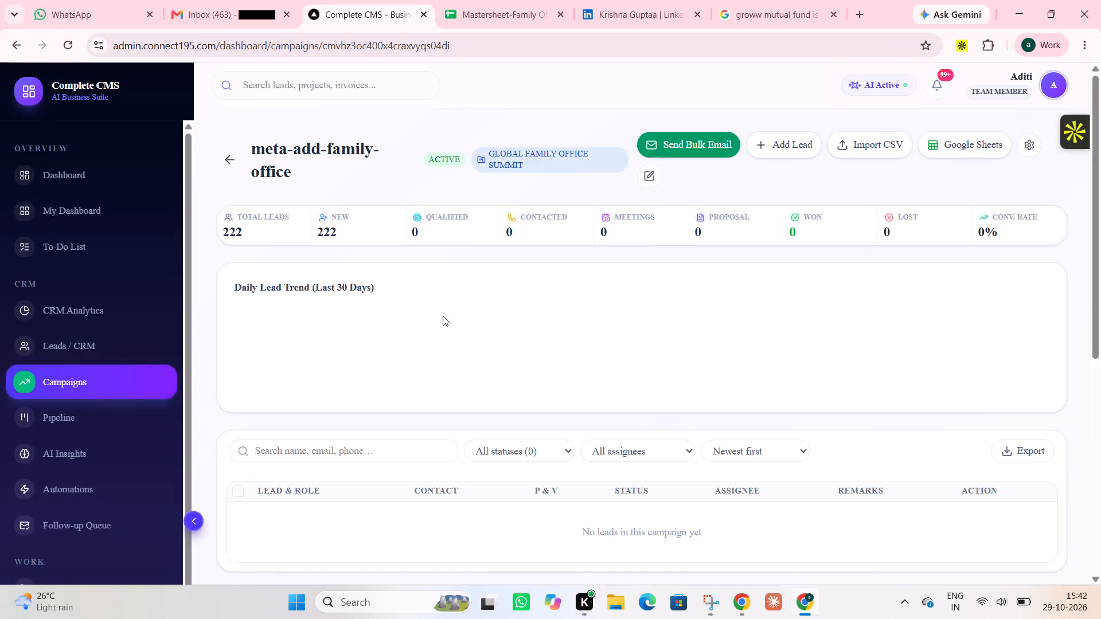
{"action": "scroll", "coordinate": [443, 316], "scroll_direction": "down", "scroll_amount": 1}
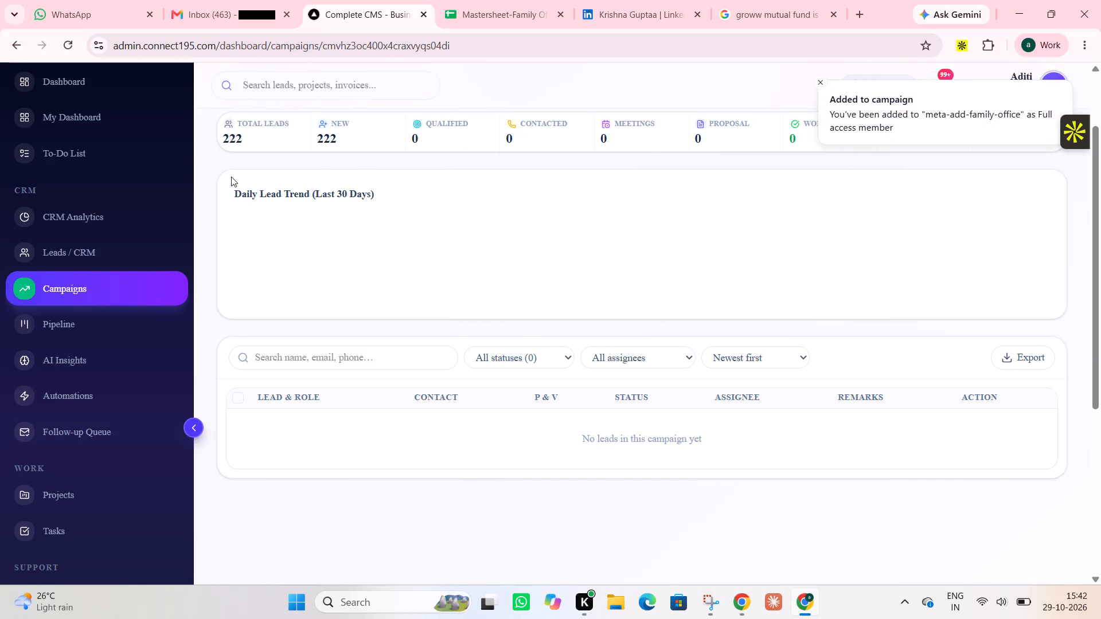
{"action": "double_click", "coordinate": [60, 48]}
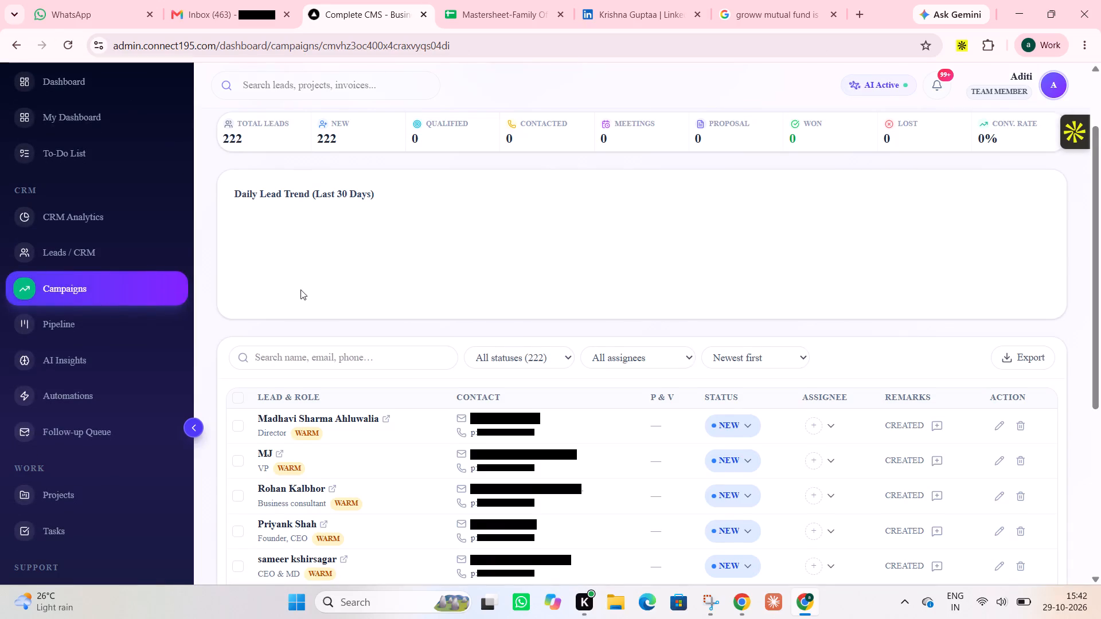
{"action": "scroll", "coordinate": [278, 232], "scroll_direction": "down", "scroll_amount": 2}
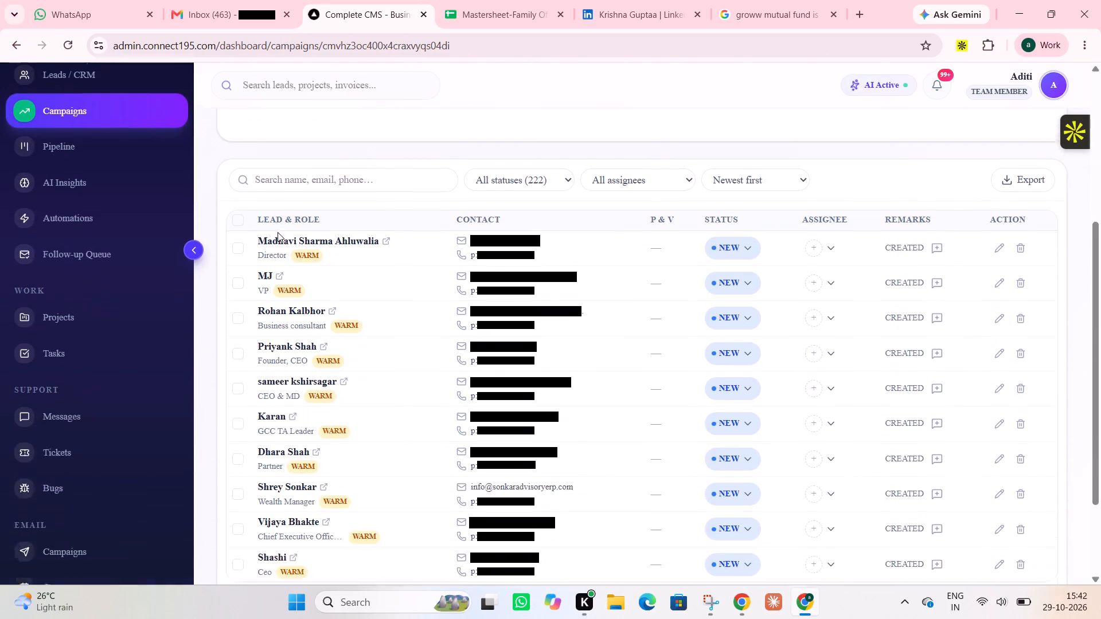
{"action": "scroll", "coordinate": [278, 232], "scroll_direction": "down", "scroll_amount": 1}
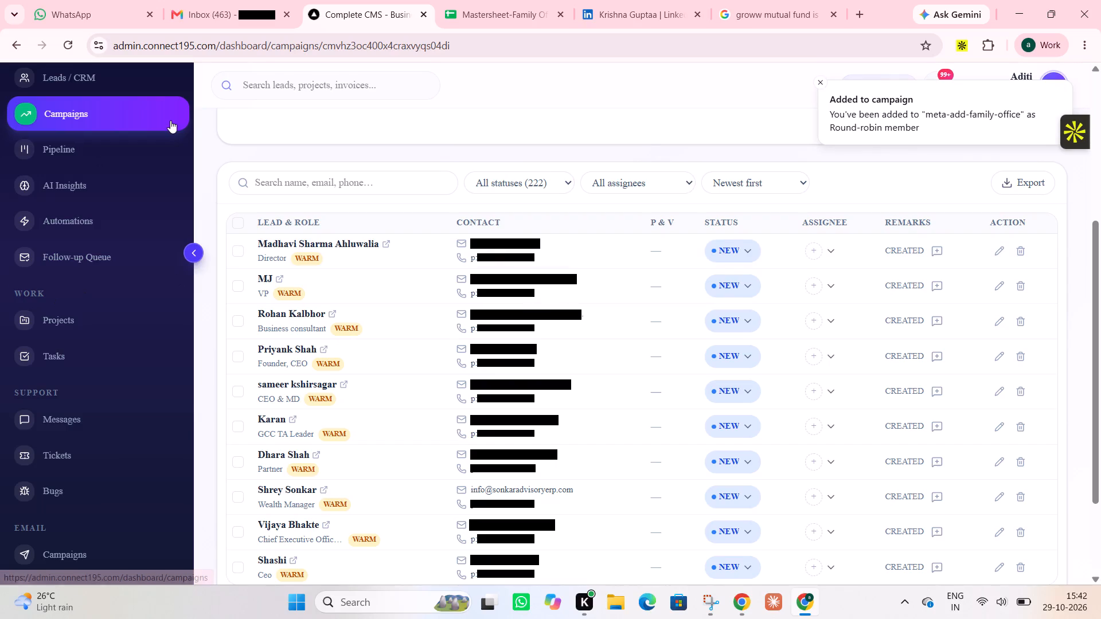
{"action": "left_click", "coordinate": [72, 41]}
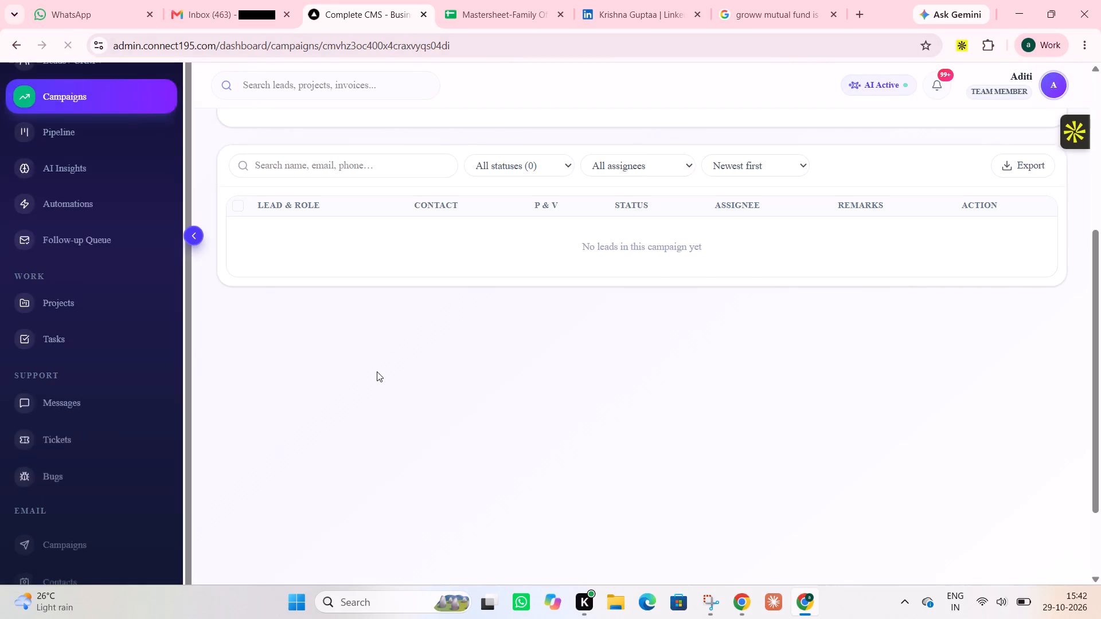
Reload the meta-add-family-office campaign page and look through the first page of its lead list, checking statuses and assignees.
{"action": "scroll", "coordinate": [377, 371], "scroll_direction": "up", "scroll_amount": 8}
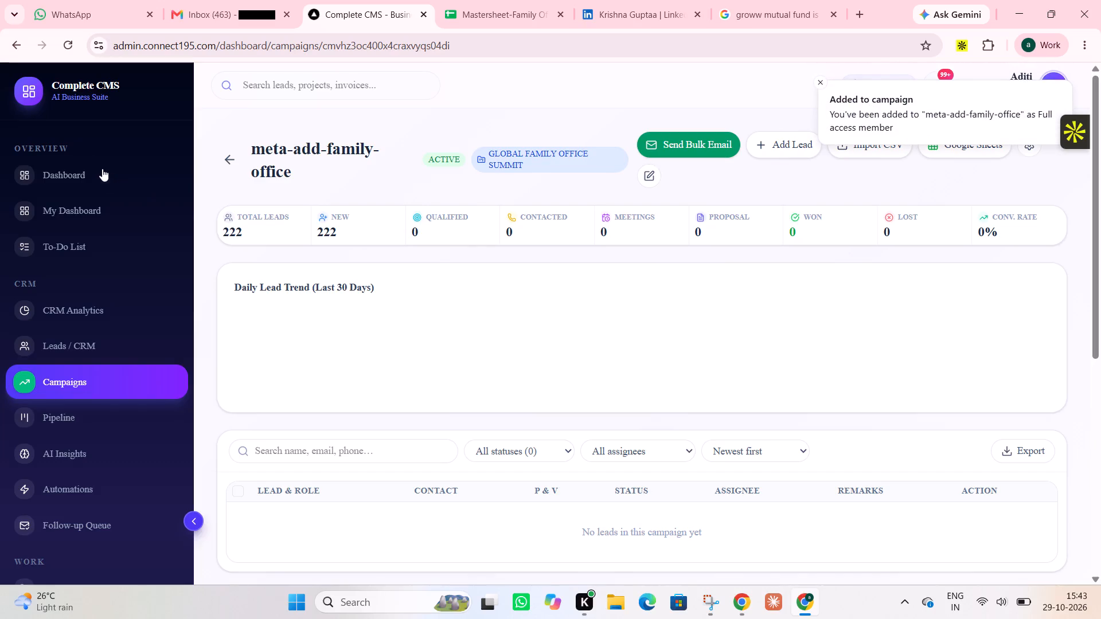
{"action": "left_click", "coordinate": [69, 48]}
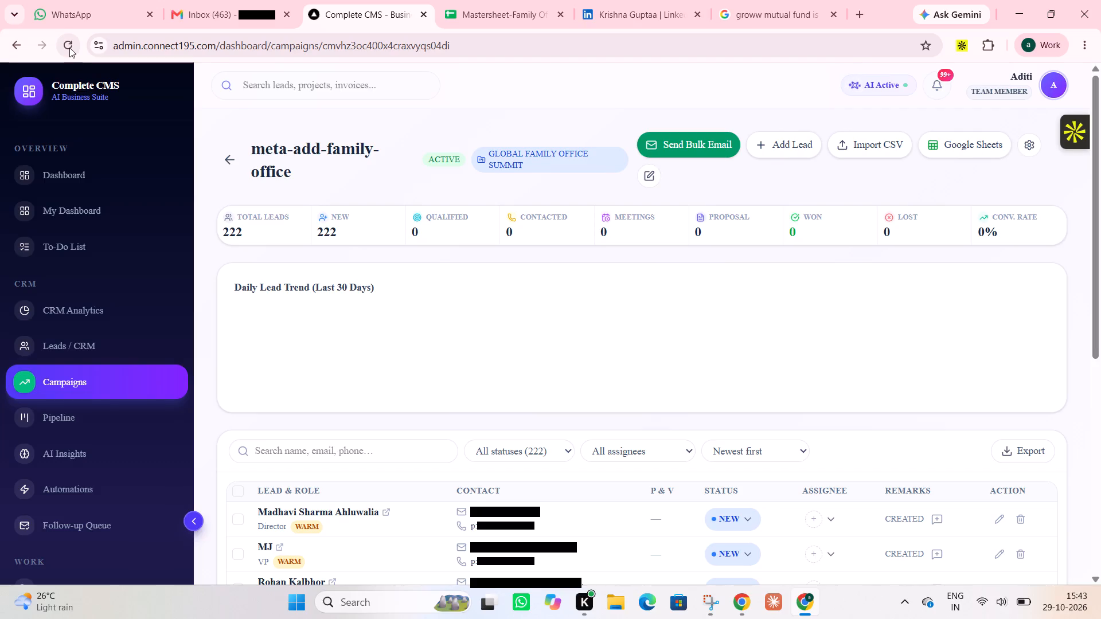
{"action": "scroll", "coordinate": [69, 48], "scroll_direction": "down", "scroll_amount": 3}
{"action": "scroll", "coordinate": [493, 444], "scroll_direction": "down", "scroll_amount": 6}
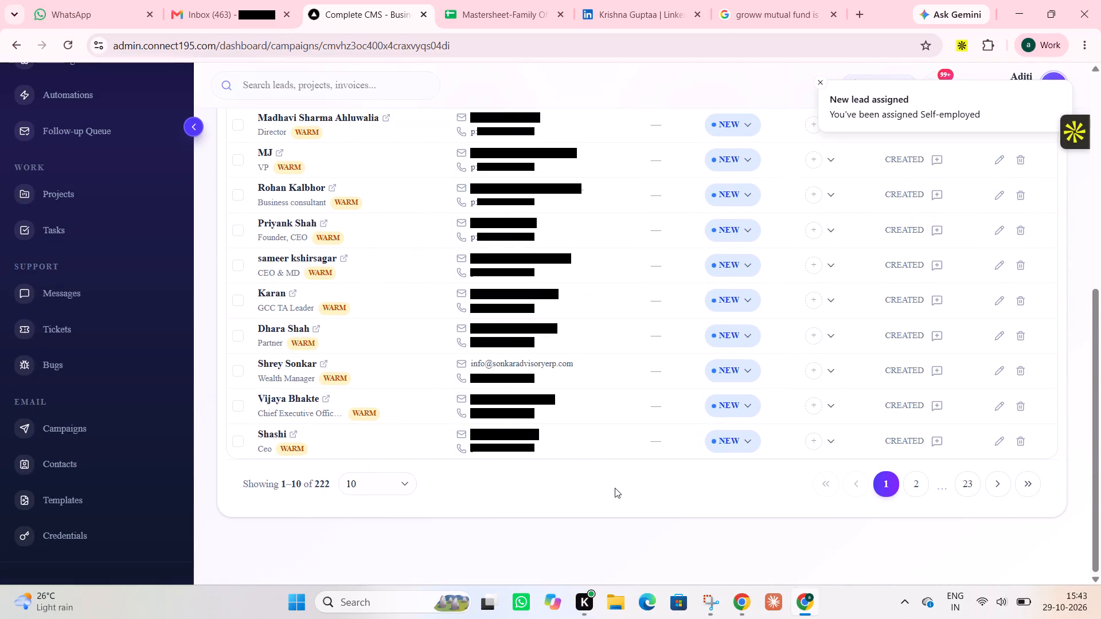
{"action": "scroll", "coordinate": [493, 327], "scroll_direction": "up", "scroll_amount": 1}
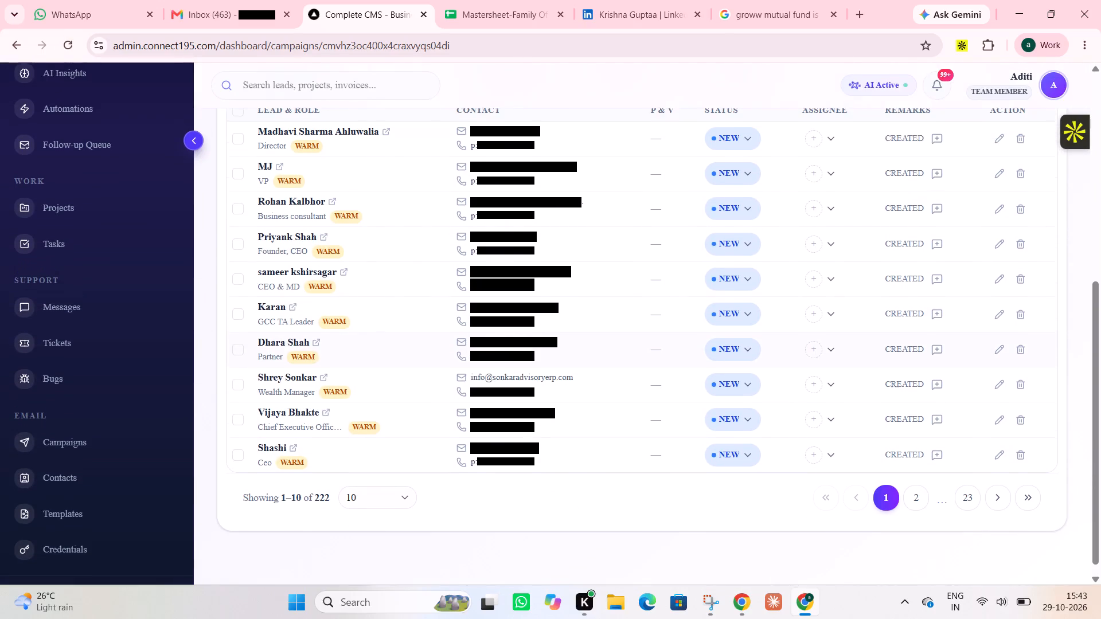
{"action": "scroll", "coordinate": [493, 327], "scroll_direction": "up", "scroll_amount": 2}
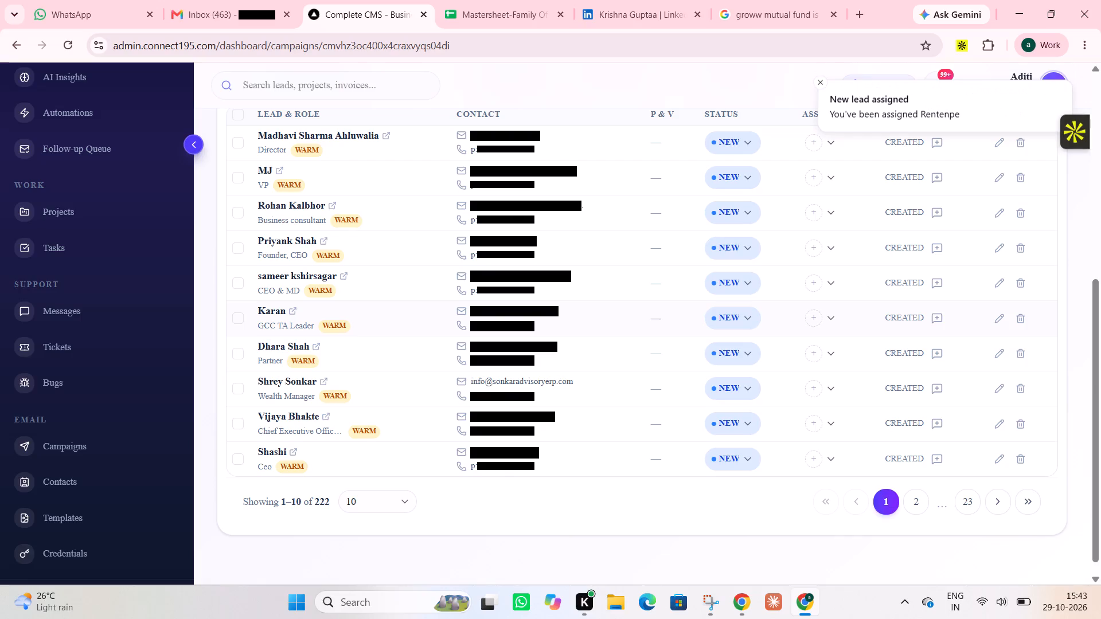
{"action": "scroll", "coordinate": [493, 327], "scroll_direction": "up", "scroll_amount": 3}
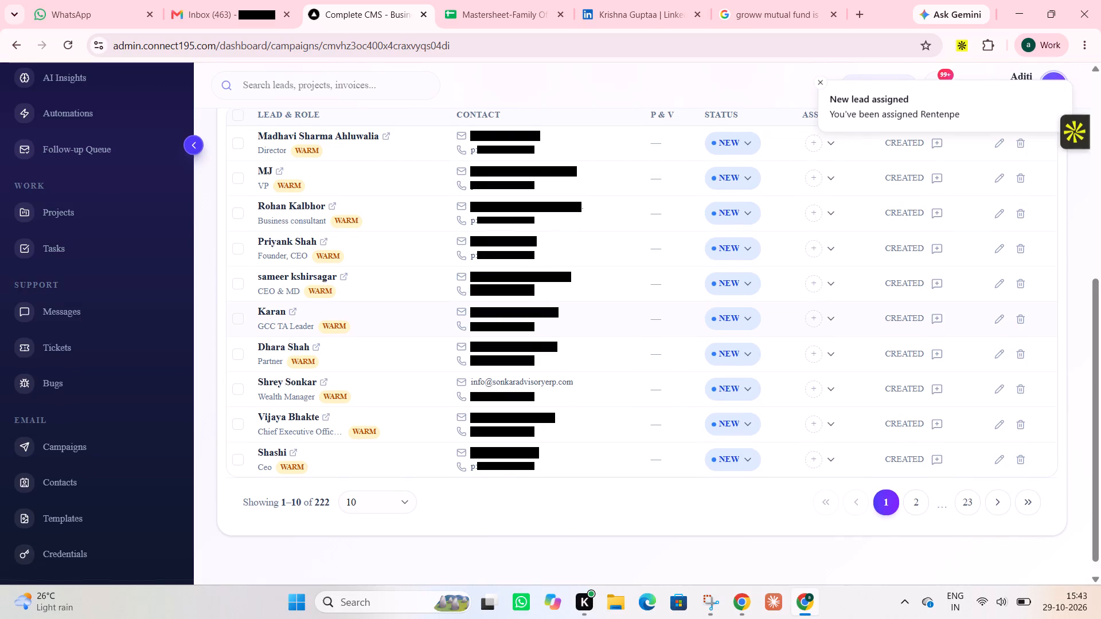
{"action": "scroll", "coordinate": [493, 327], "scroll_direction": "up", "scroll_amount": 2}
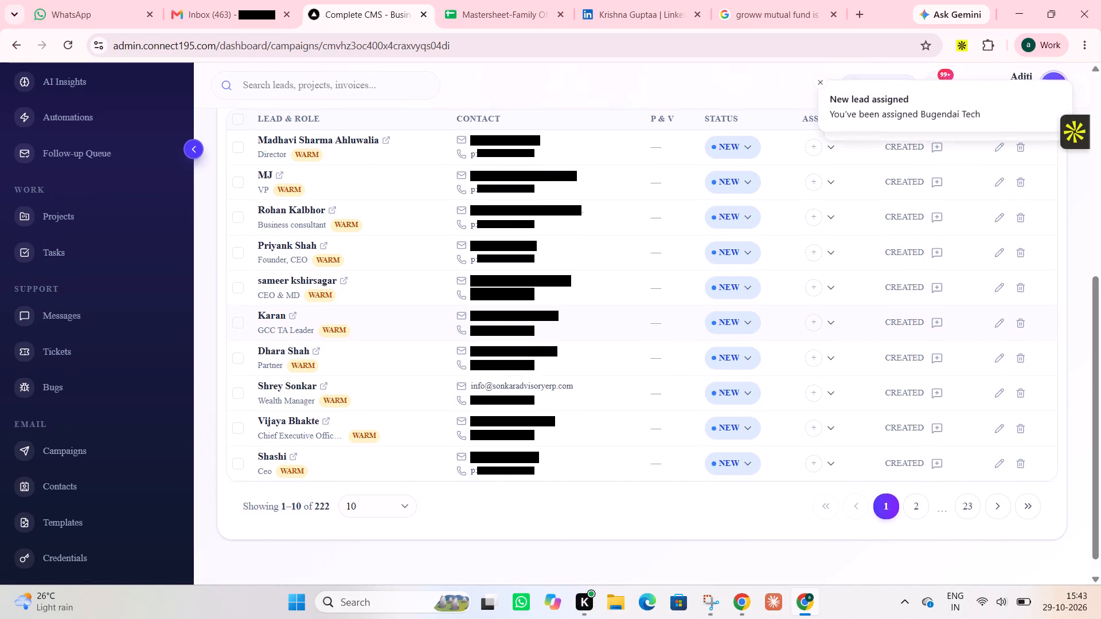
{"action": "scroll", "coordinate": [493, 327], "scroll_direction": "up", "scroll_amount": 2}
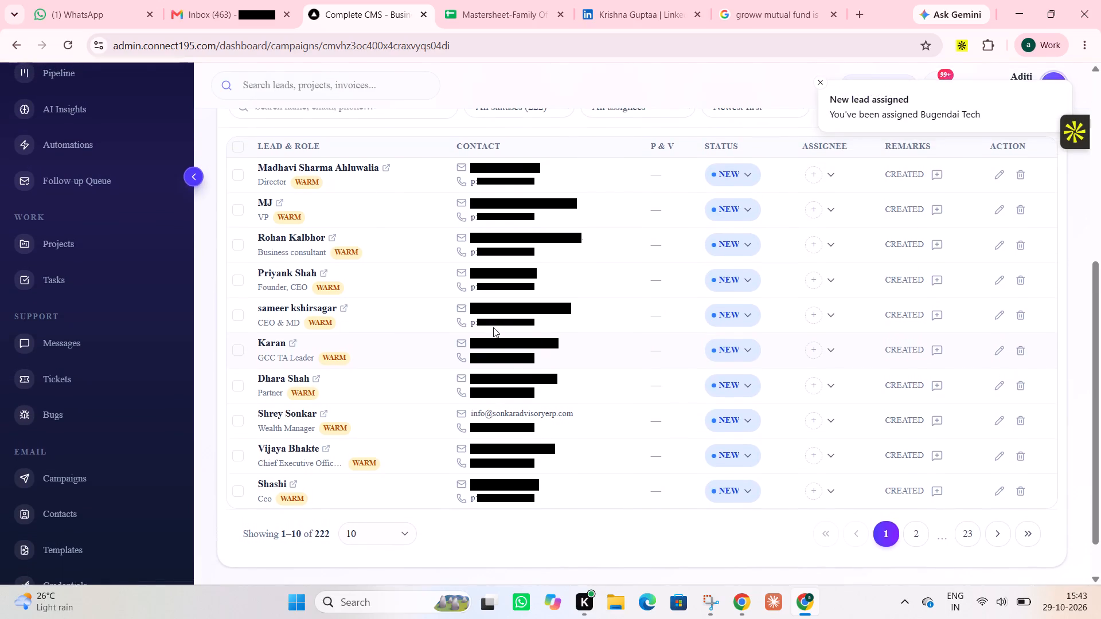
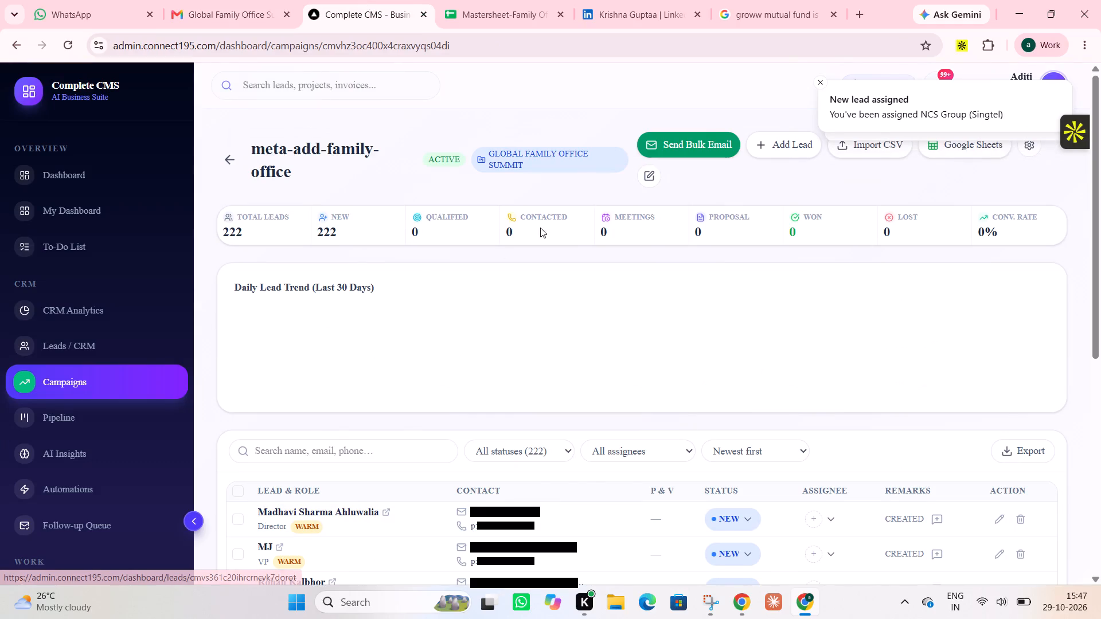
Switch to the open Google search about whether Groww mutual fund is a family office.
{"action": "left_click", "coordinate": [757, 0]}
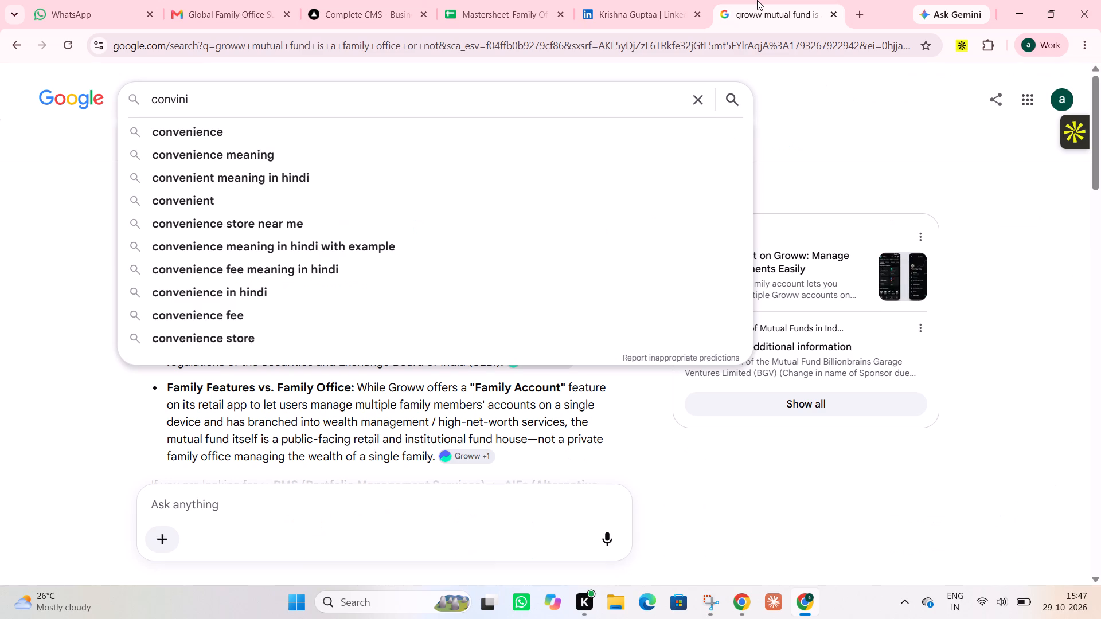
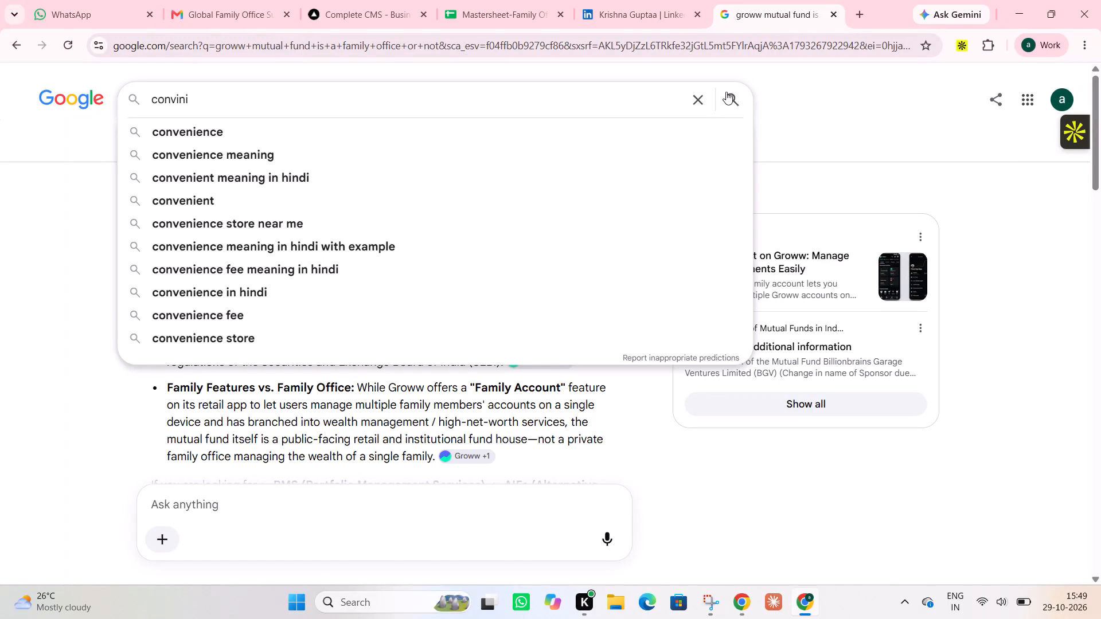
Abandon the Google search and review the Groww Mutual Fund zonal head's LinkedIn profile, including the experience section and enlarged profile photo.
{"action": "left_click", "coordinate": [704, 96]}
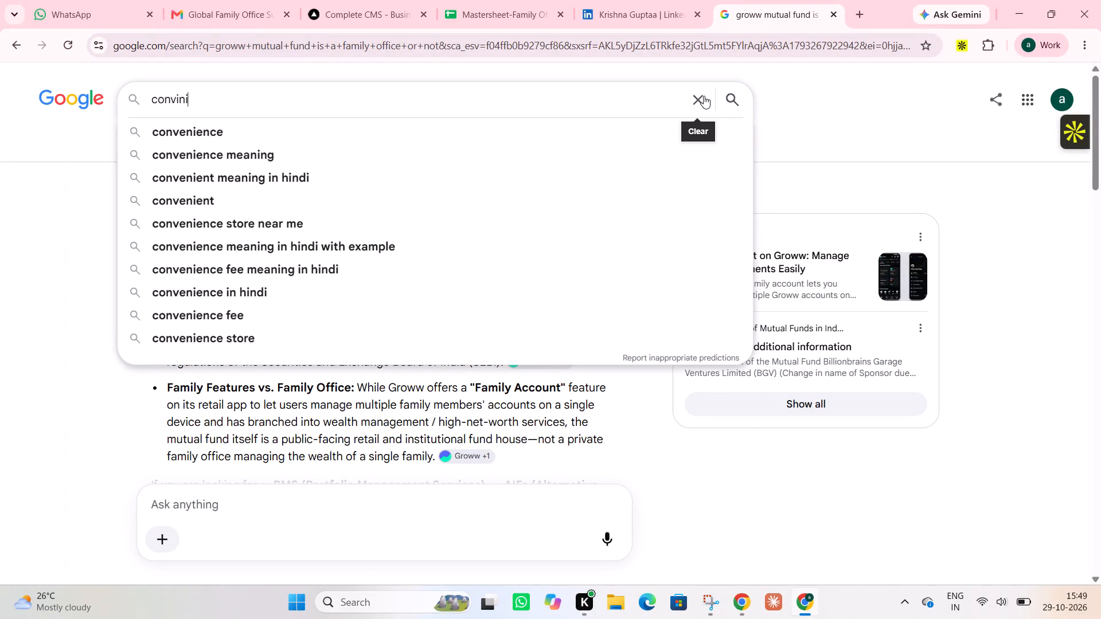
{"action": "left_click", "coordinate": [648, 2]}
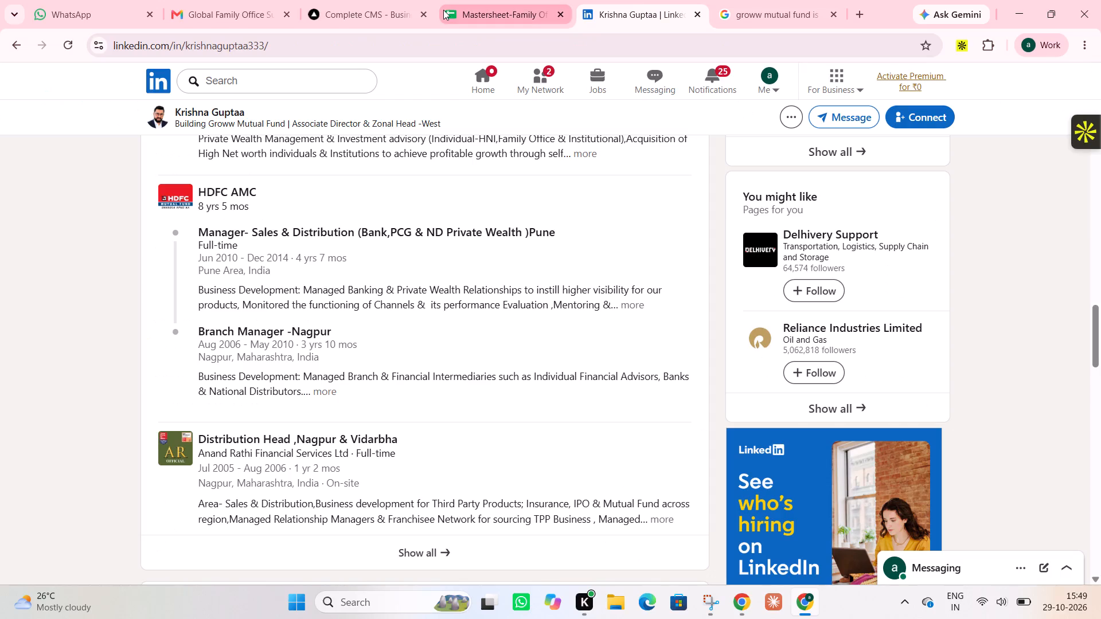
{"action": "scroll", "coordinate": [375, 238], "scroll_direction": "up", "scroll_amount": 12}
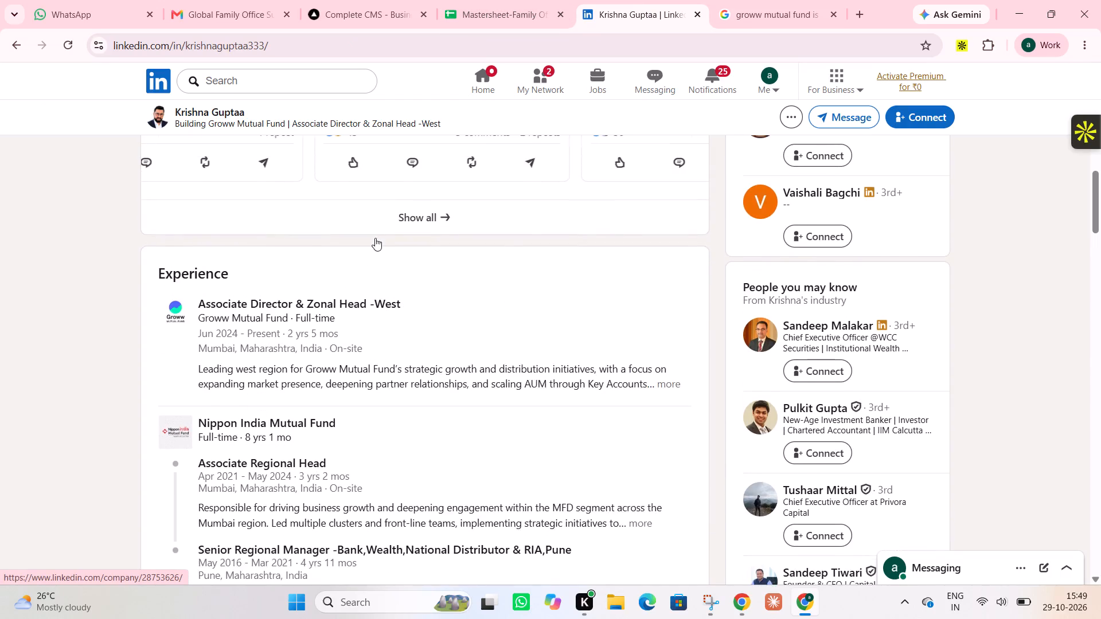
{"action": "scroll", "coordinate": [358, 265], "scroll_direction": "up", "scroll_amount": 8}
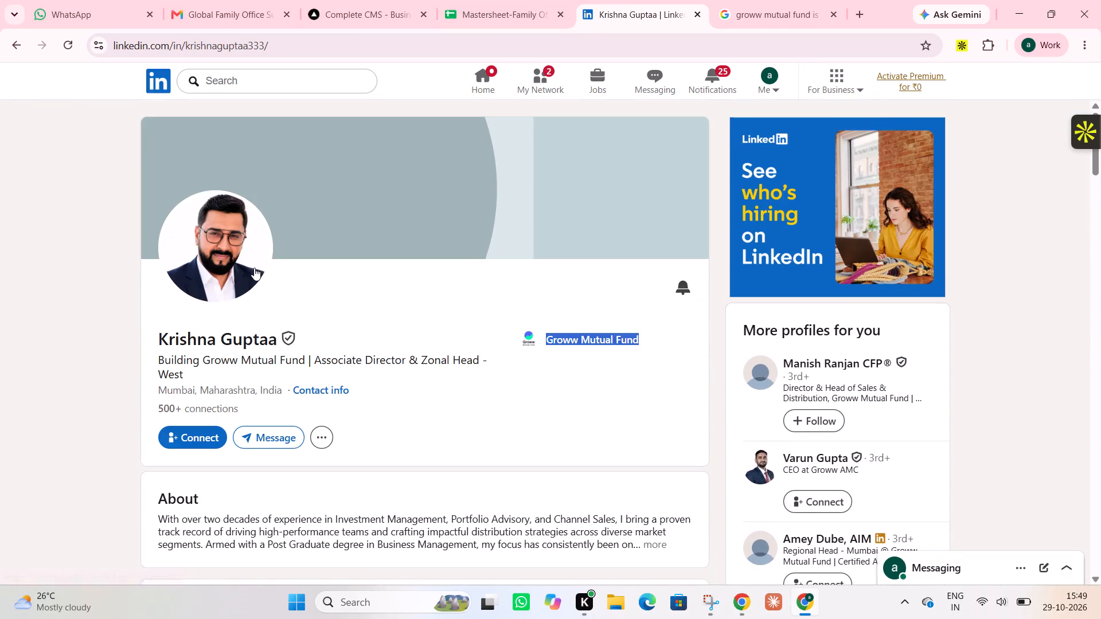
{"action": "left_click", "coordinate": [254, 268]}
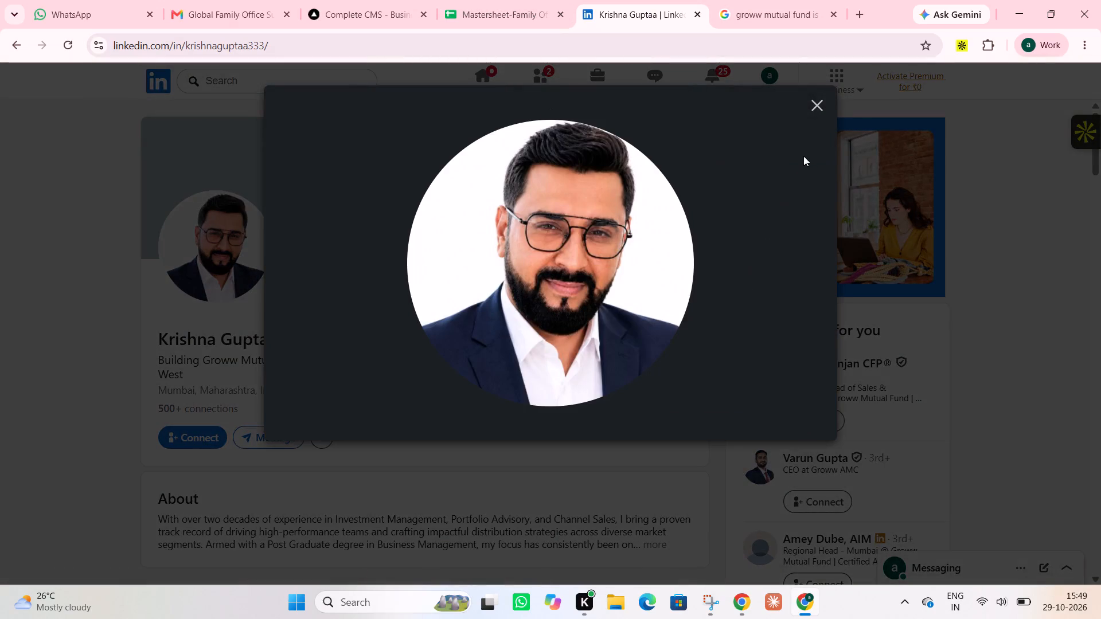
{"action": "left_click", "coordinate": [820, 95]}
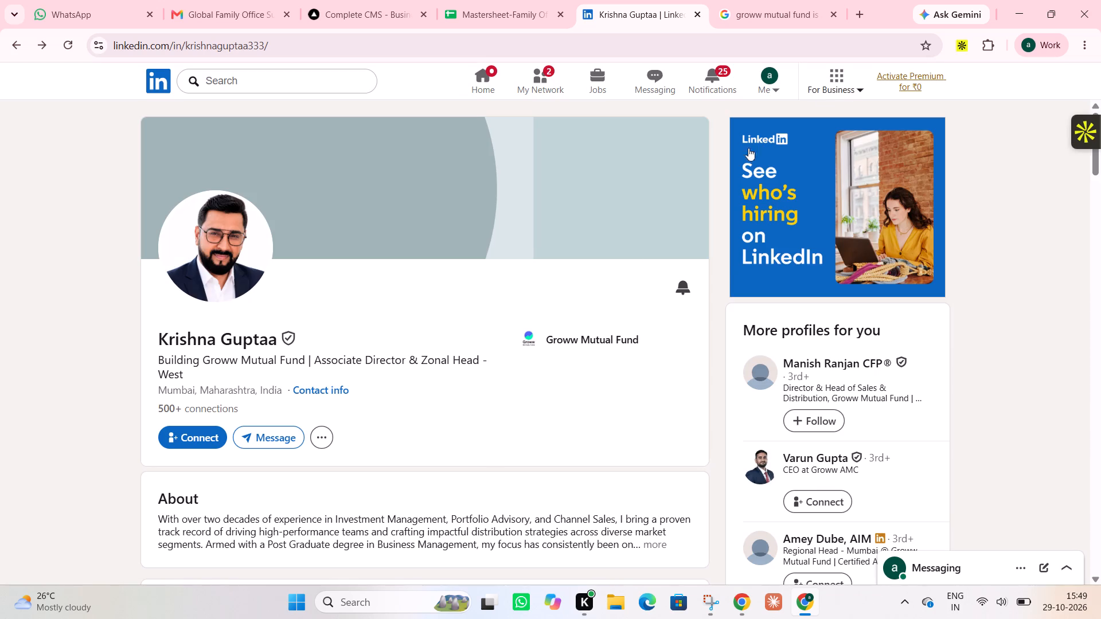
{"action": "scroll", "coordinate": [480, 444], "scroll_direction": "up", "scroll_amount": 1}
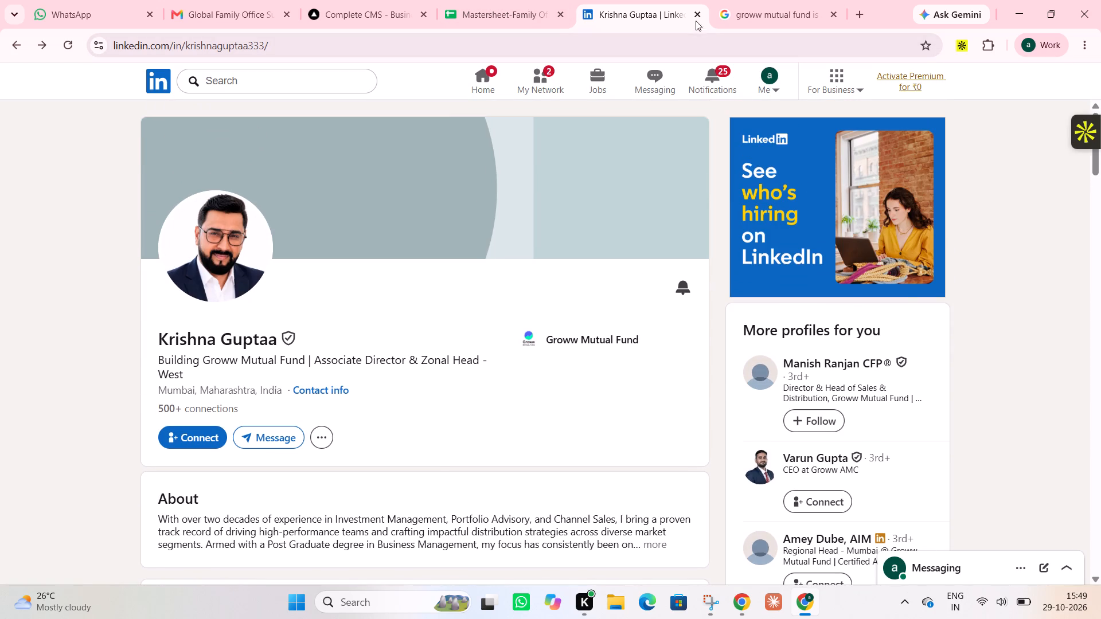
Close the LinkedIn profile page and the Groww Mutual Fund Google search page.
{"action": "left_click", "coordinate": [694, 17]}
{"action": "left_click", "coordinate": [694, 17]}
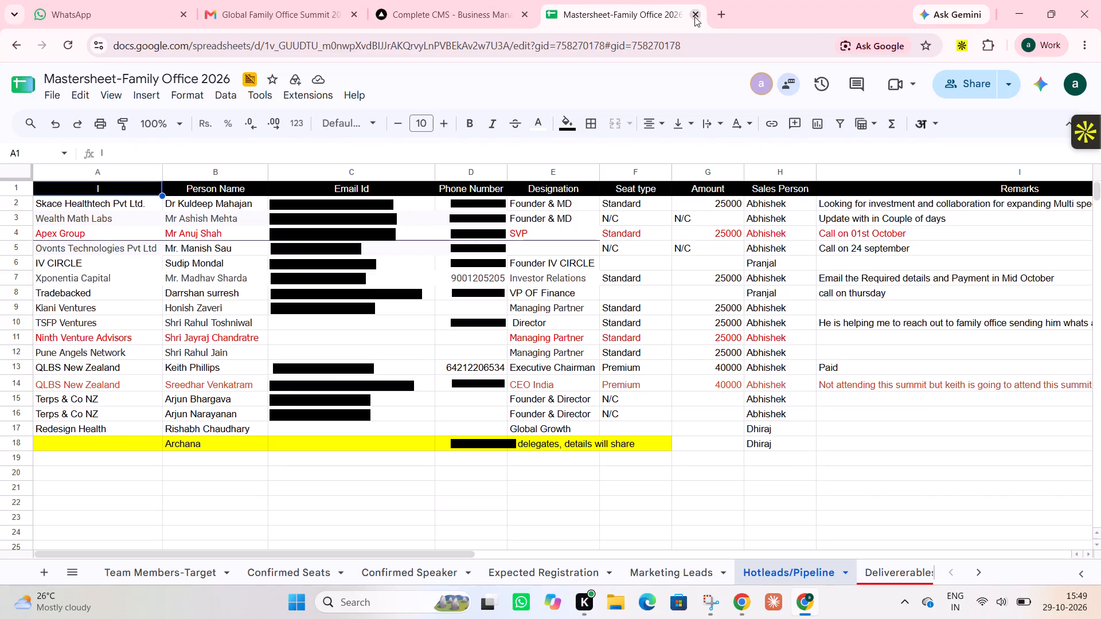
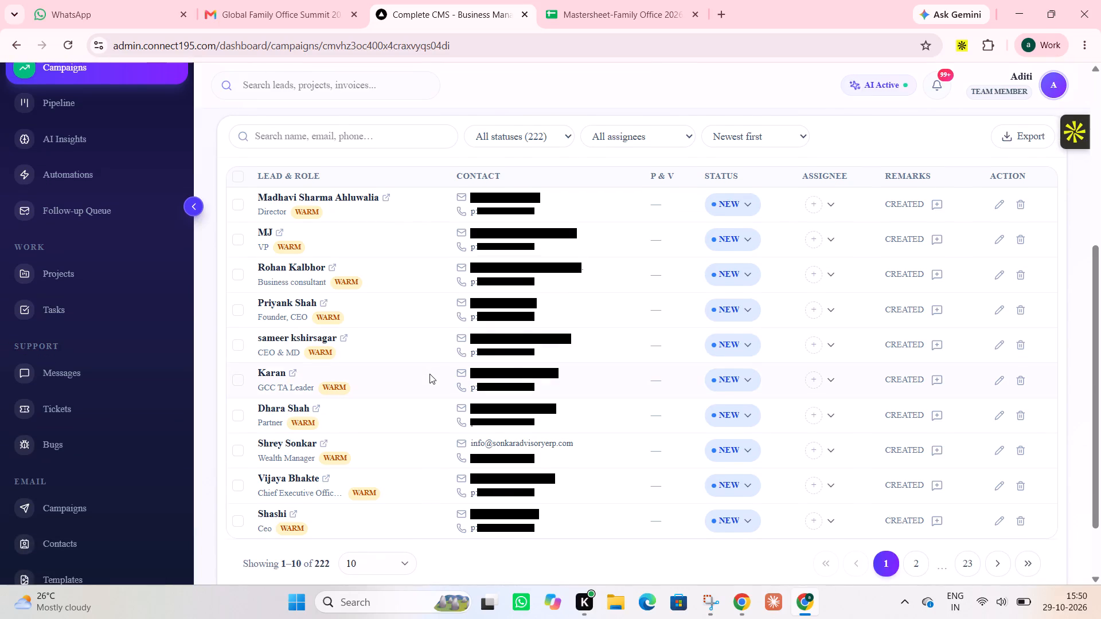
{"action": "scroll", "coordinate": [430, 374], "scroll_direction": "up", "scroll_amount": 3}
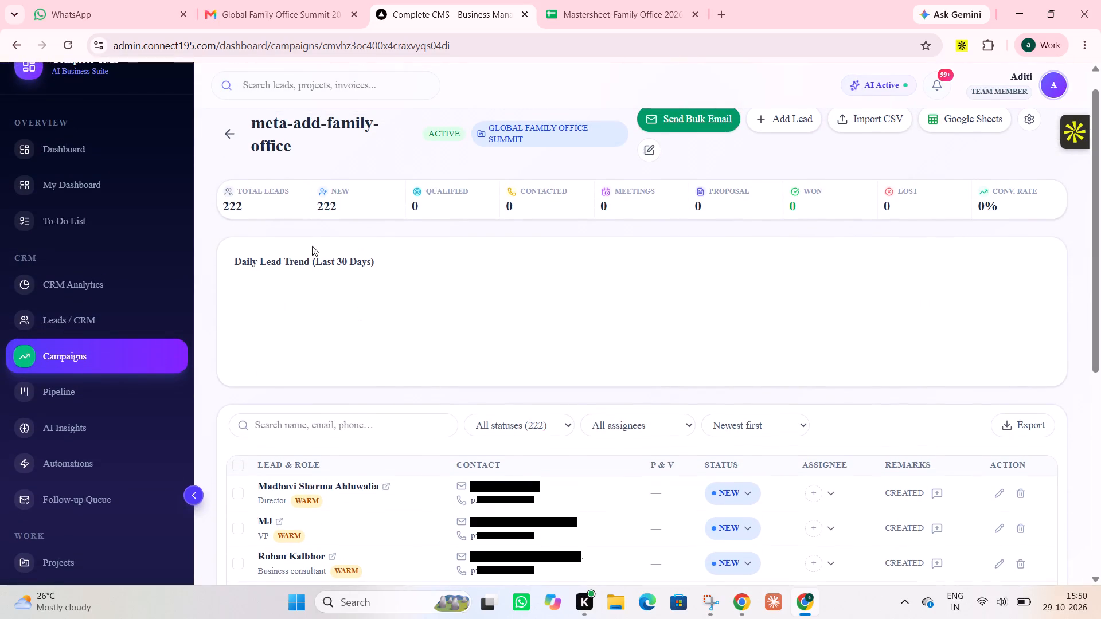
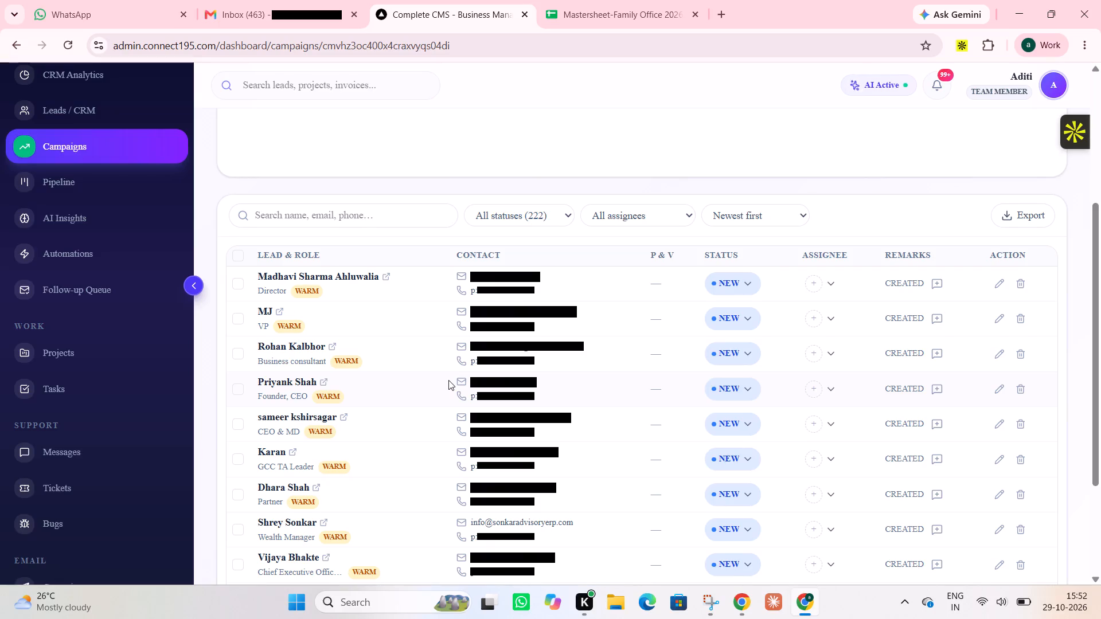
Examine the remaining leads on the first page of the meta-add-family-office campaign's lead list.
{"action": "scroll", "coordinate": [448, 380], "scroll_direction": "down", "scroll_amount": 3}
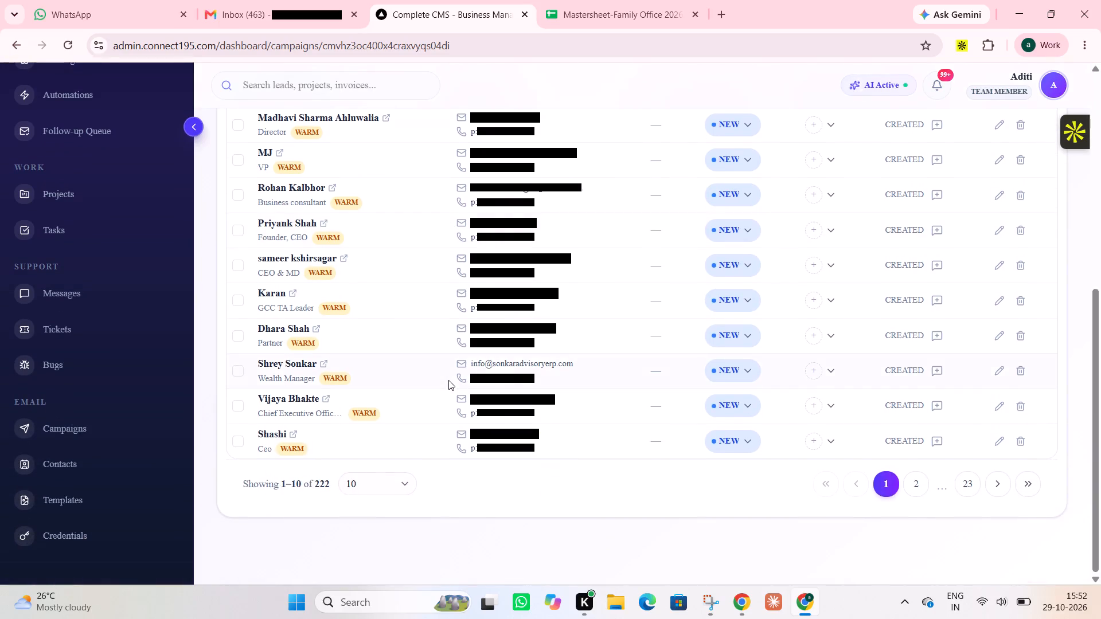
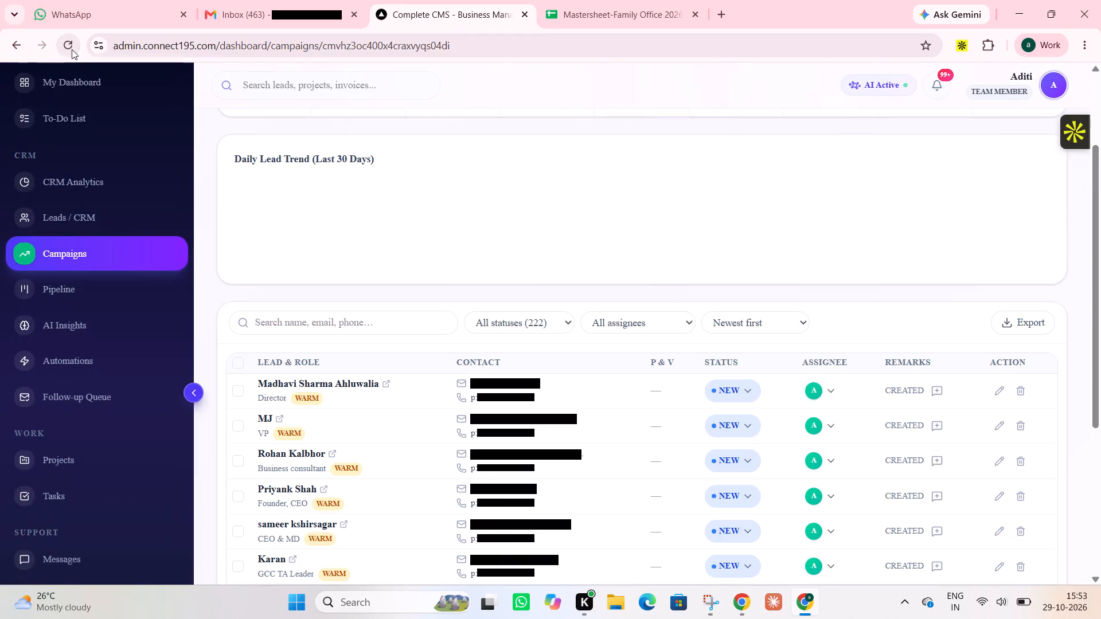
Review the newest leads on the first page of the meta-add-family-office campaign's lead list.
{"action": "scroll", "coordinate": [243, 209], "scroll_direction": "down", "scroll_amount": 4}
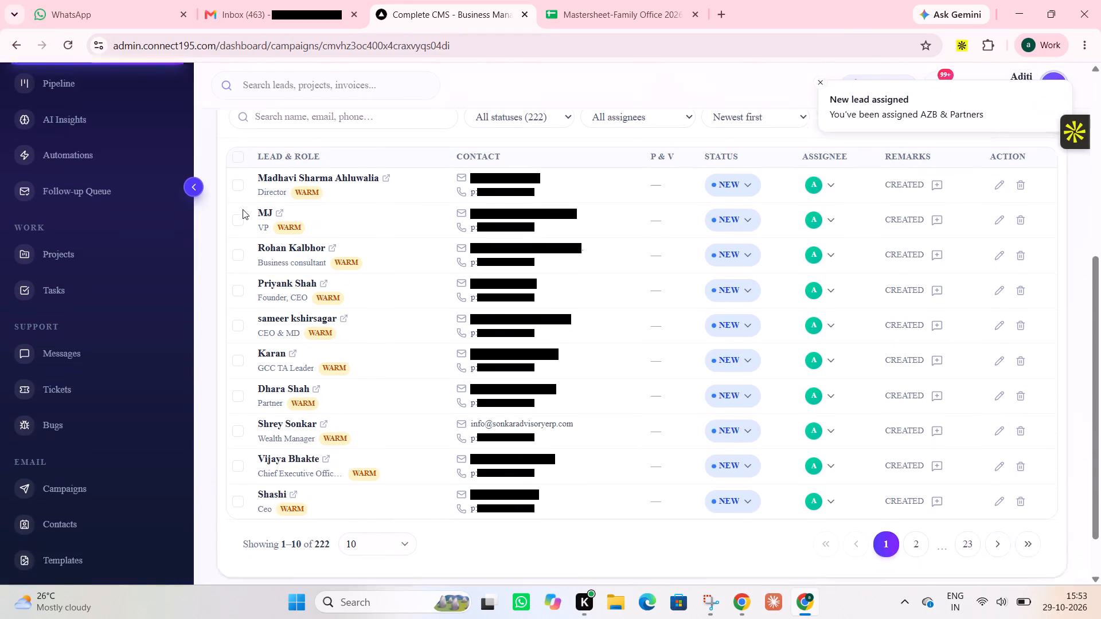
Filter the meta-add-family-office campaign's leads by assignee Aditi and look through the filtered list.
{"action": "scroll", "coordinate": [243, 209], "scroll_direction": "down", "scroll_amount": 2}
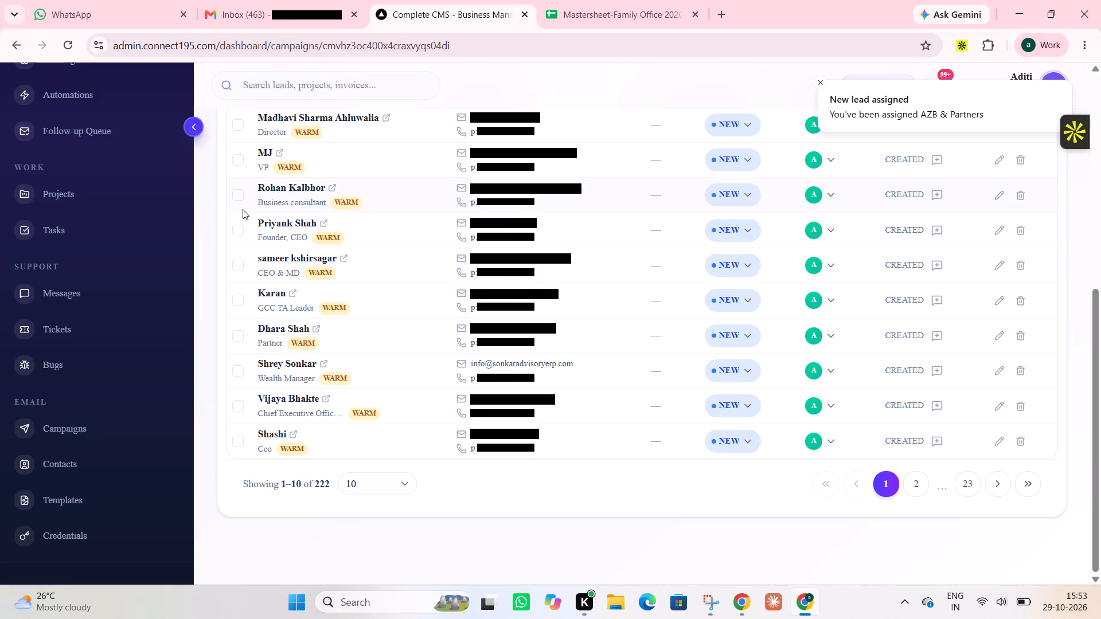
{"action": "scroll", "coordinate": [243, 209], "scroll_direction": "up", "scroll_amount": 4}
{"action": "scroll", "coordinate": [378, 292], "scroll_direction": "up", "scroll_amount": 1}
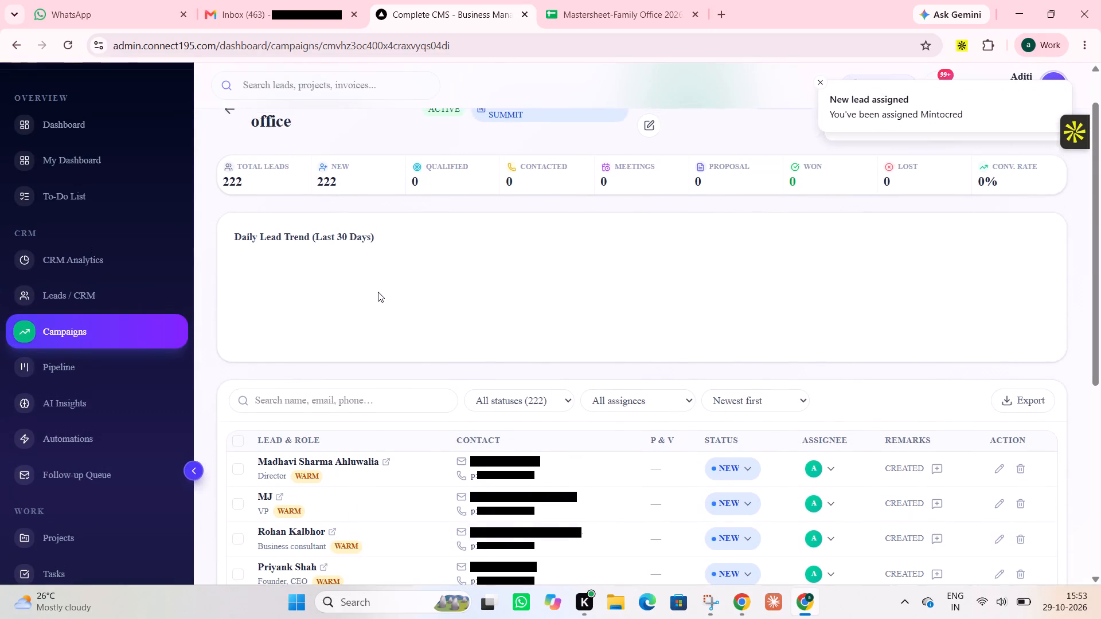
{"action": "scroll", "coordinate": [378, 292], "scroll_direction": "up", "scroll_amount": 1}
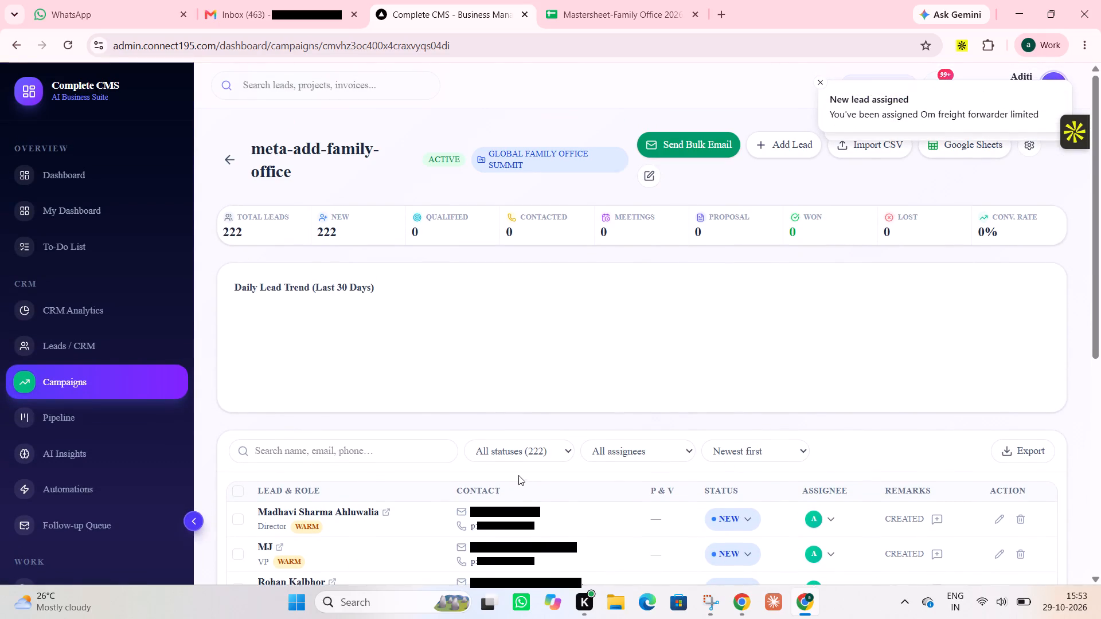
{"action": "left_click", "coordinate": [512, 447]}
{"action": "left_click", "coordinate": [621, 457]}
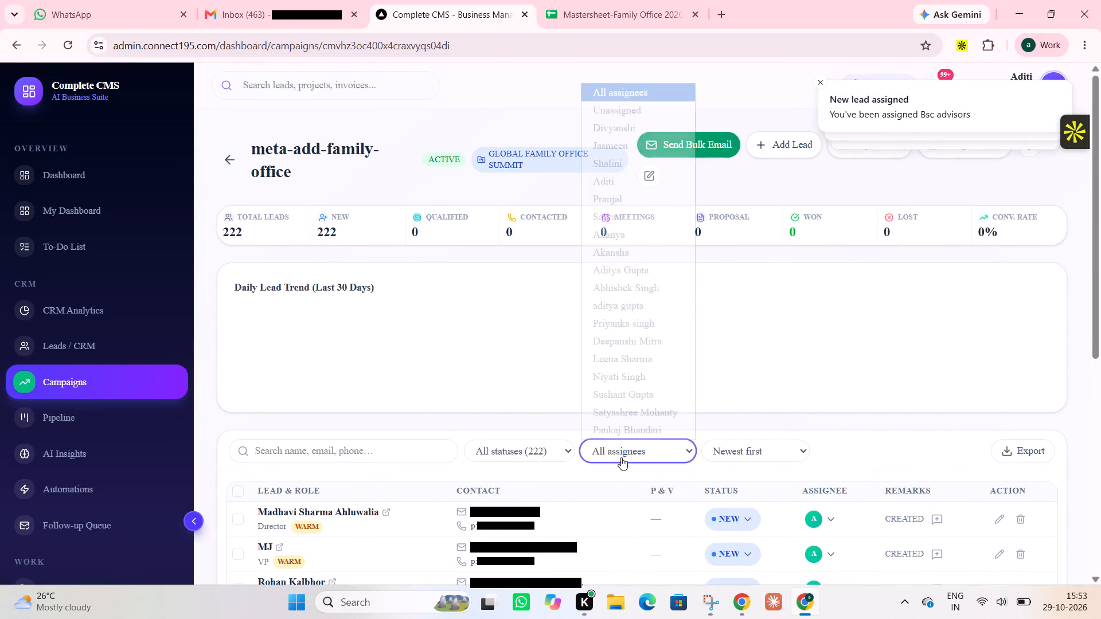
{"action": "left_click", "coordinate": [636, 180]}
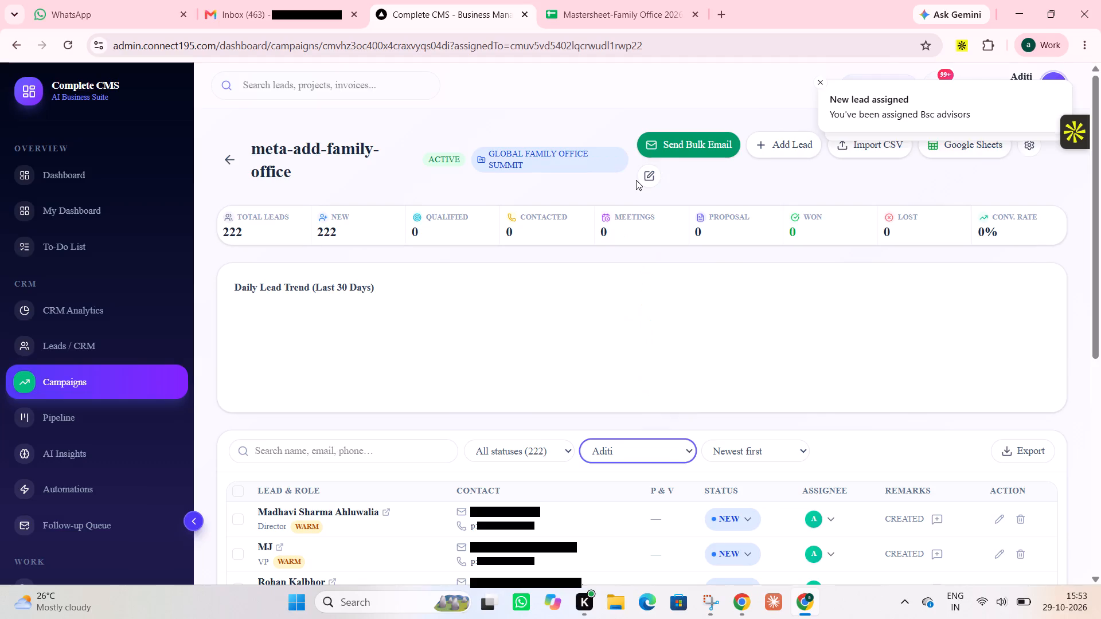
{"action": "scroll", "coordinate": [600, 308], "scroll_direction": "down", "scroll_amount": 6}
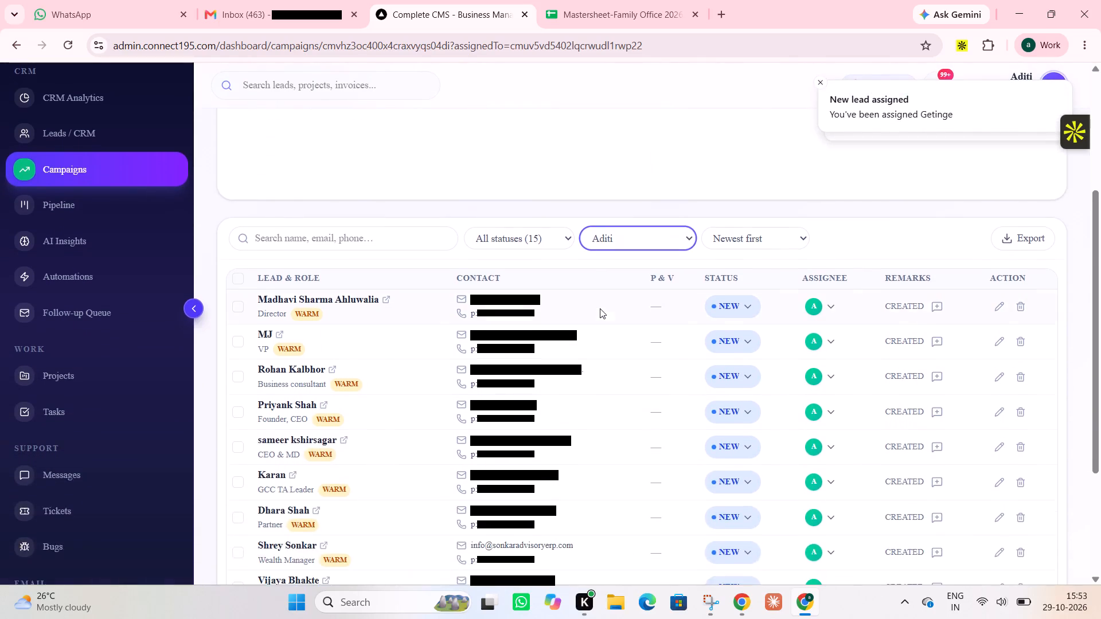
{"action": "scroll", "coordinate": [600, 308], "scroll_direction": "down", "scroll_amount": 1}
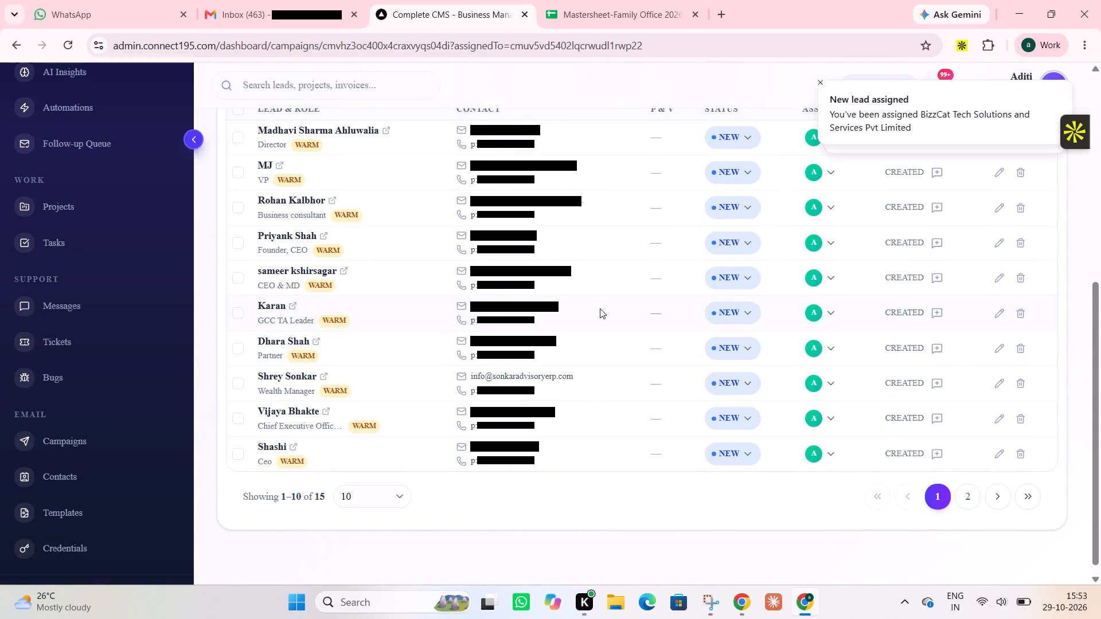
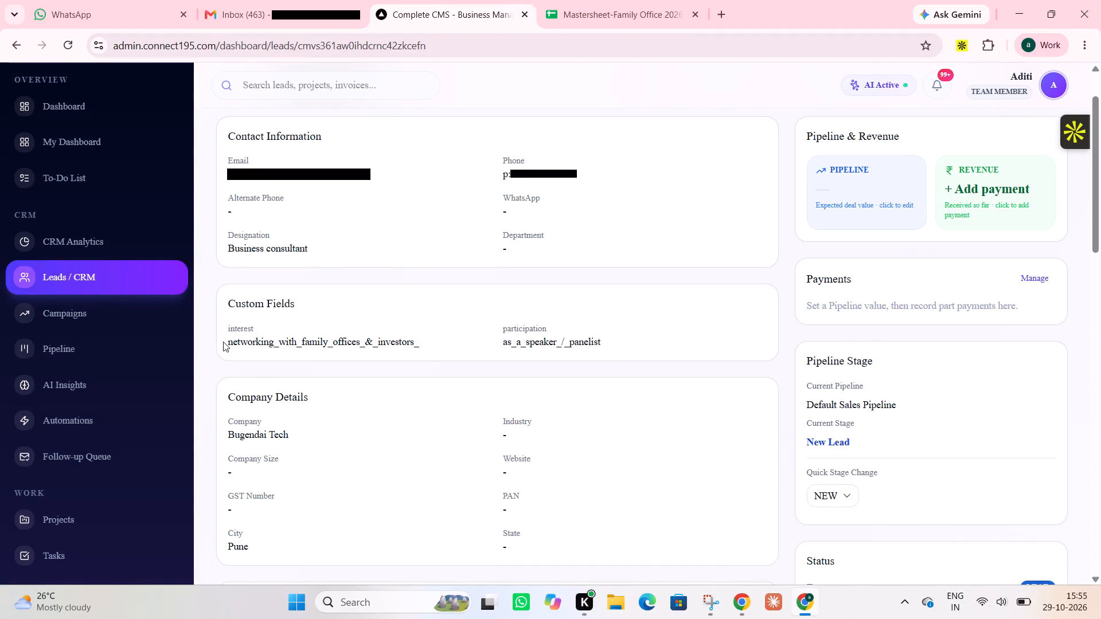
Copy the email address from the contact information of the Bugendai Tech lead.
{"action": "left_click_drag", "start_coordinate": [225, 248], "coordinate": [228, 248]}
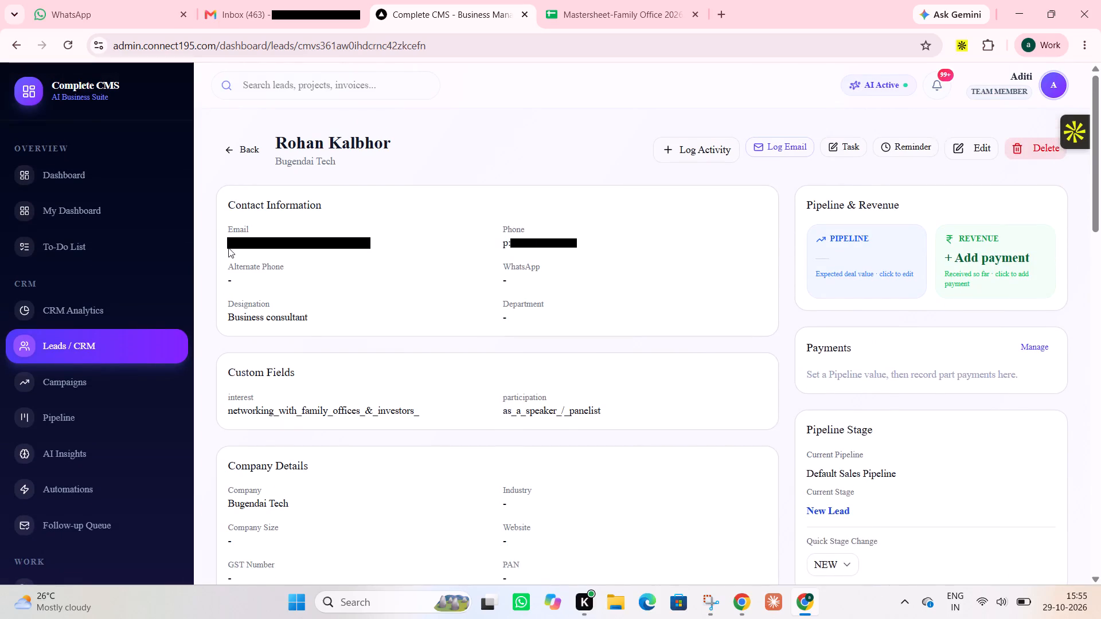
{"action": "left_click_drag", "start_coordinate": [228, 248], "coordinate": [384, 255]}
{"action": "left_click", "coordinate": [384, 255]}
{"action": "left_click_drag", "start_coordinate": [223, 238], "coordinate": [377, 237]}
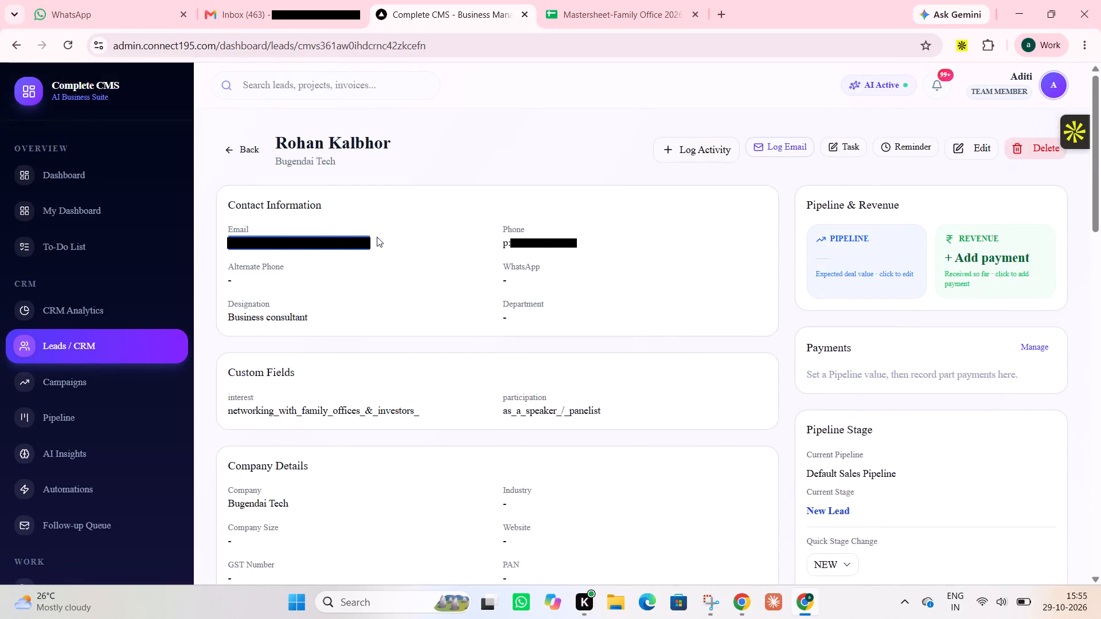
{"action": "key", "text": "ctrl+c"}
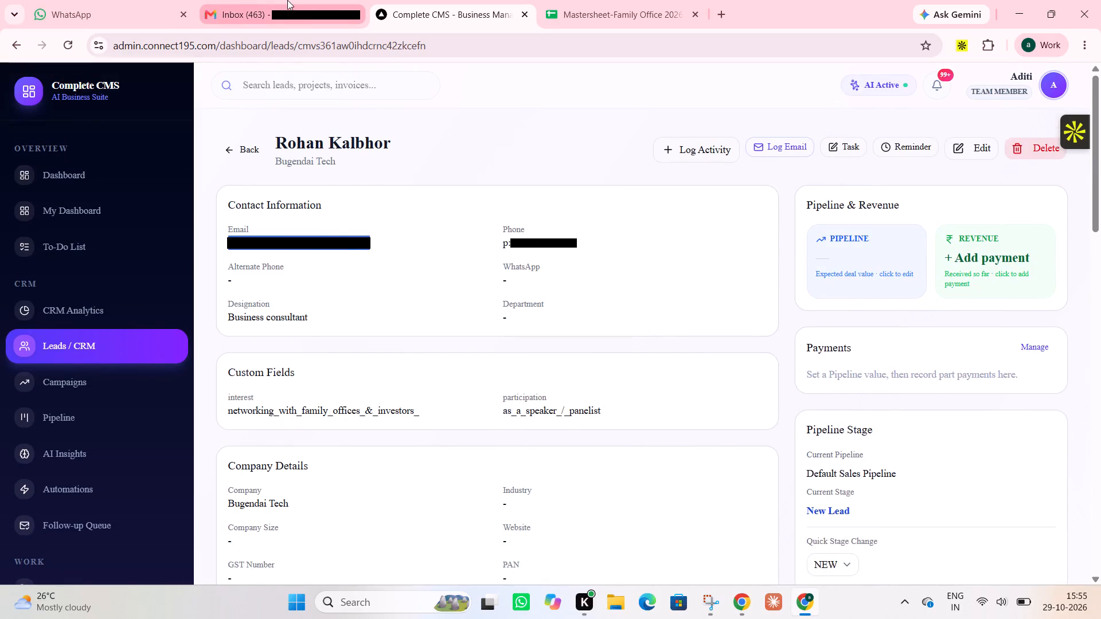
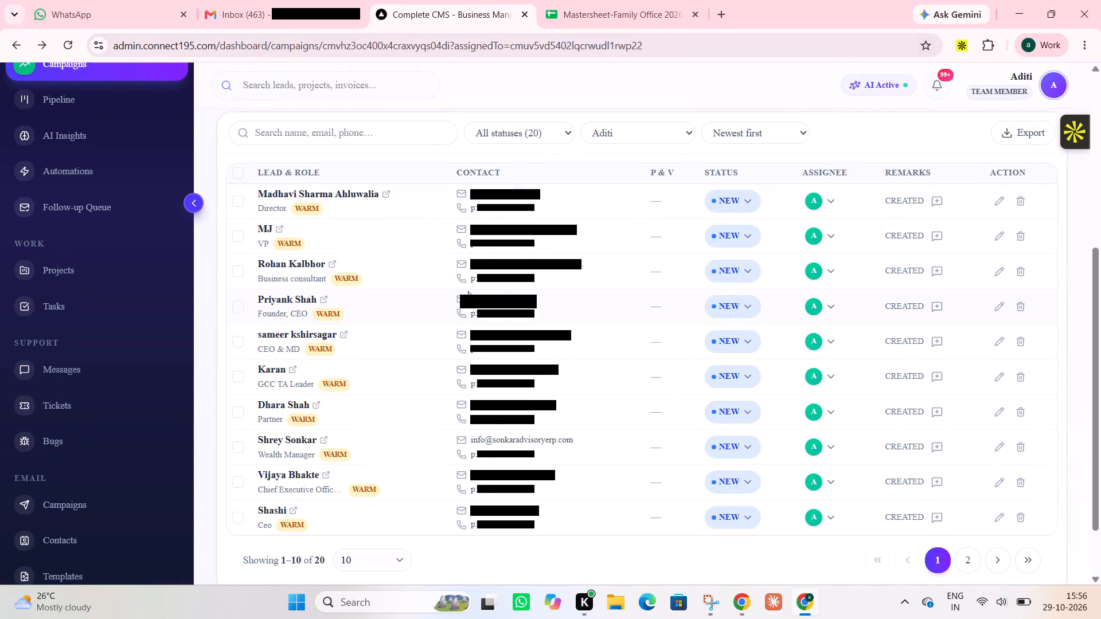
Copy the email address of the Founder, CEO lead from the filtered meta-add-family-office lead list.
{"action": "left_click_drag", "start_coordinate": [467, 296], "coordinate": [503, 299]}
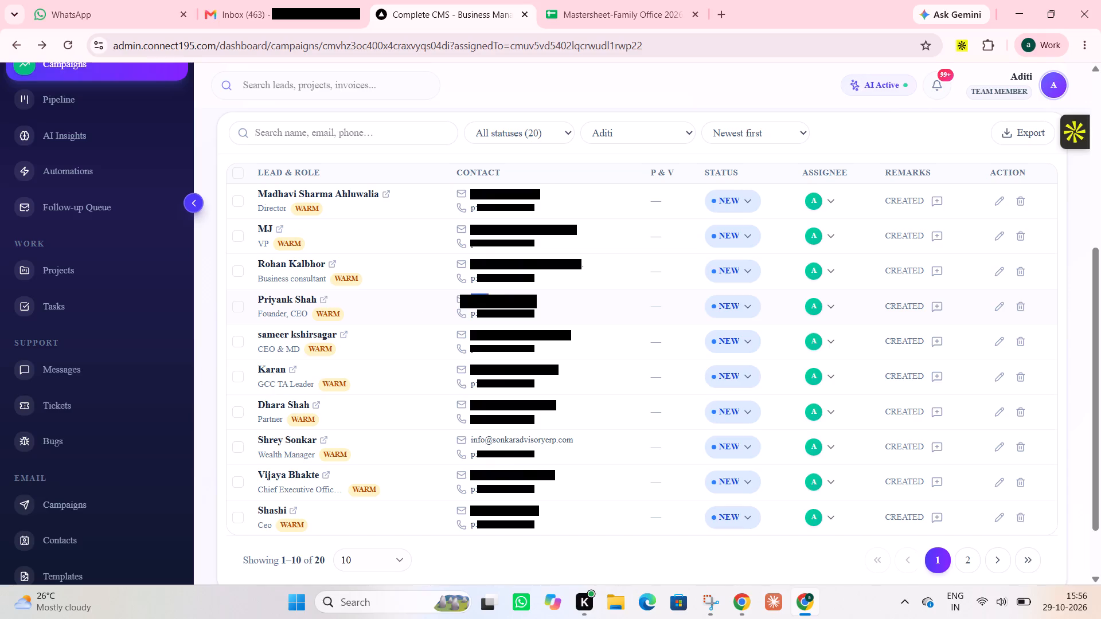
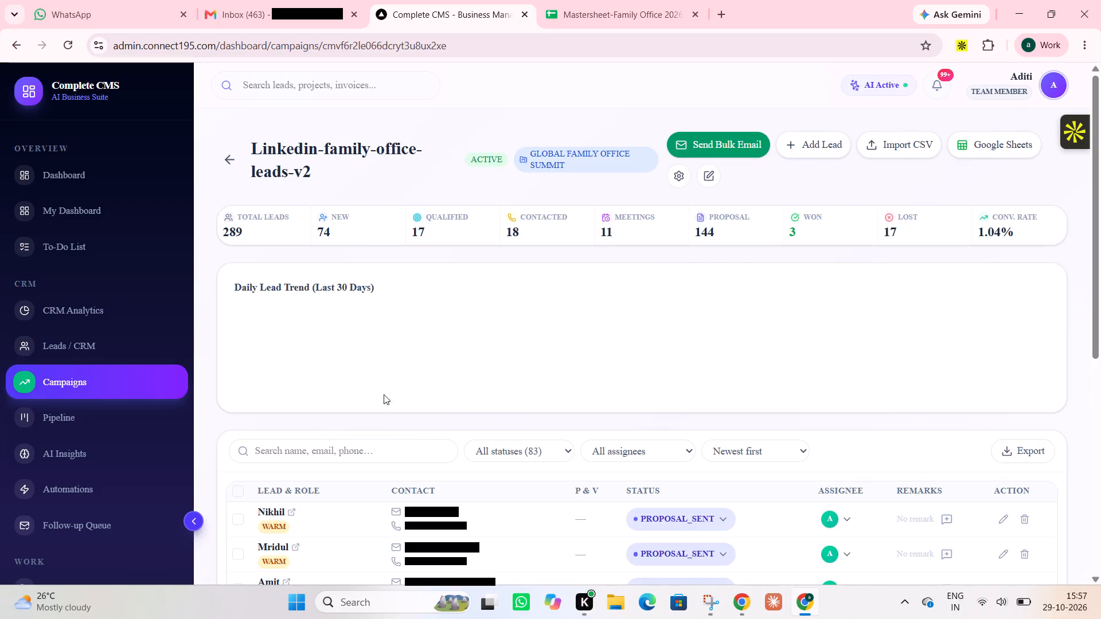
Open the status filter choices for the Linkedin-family-office-leads-v2 campaign's lead list.
{"action": "left_click", "coordinate": [392, 444]}
{"action": "left_click", "coordinate": [524, 446]}
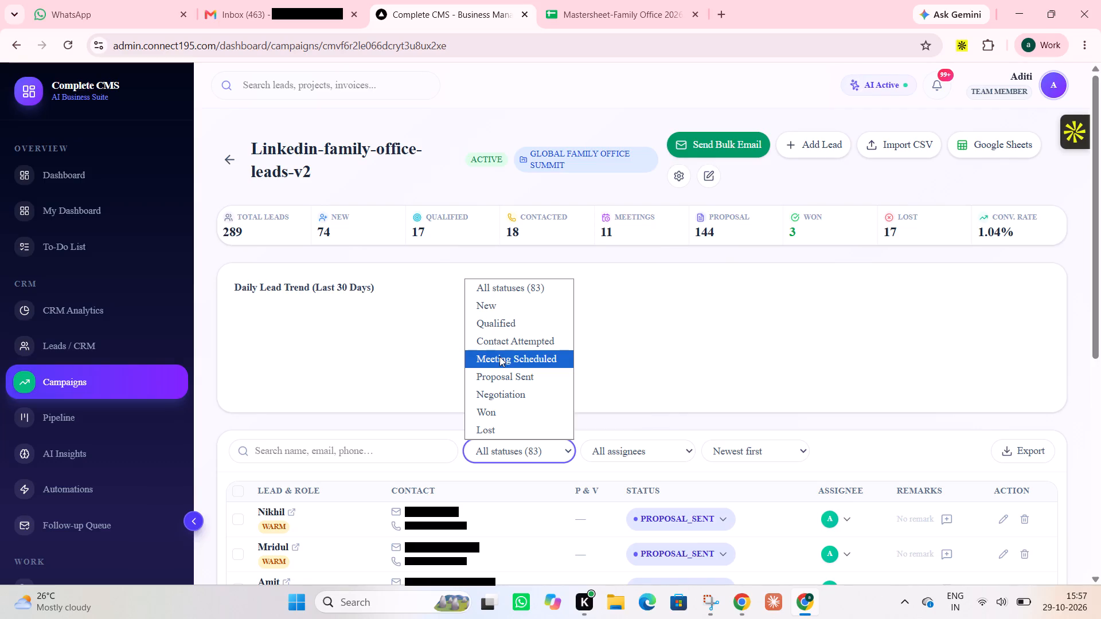
Filter the Linkedin-family-office-leads-v2 campaign's leads by the status Meeting Scheduled.
{"action": "left_click", "coordinate": [499, 356]}
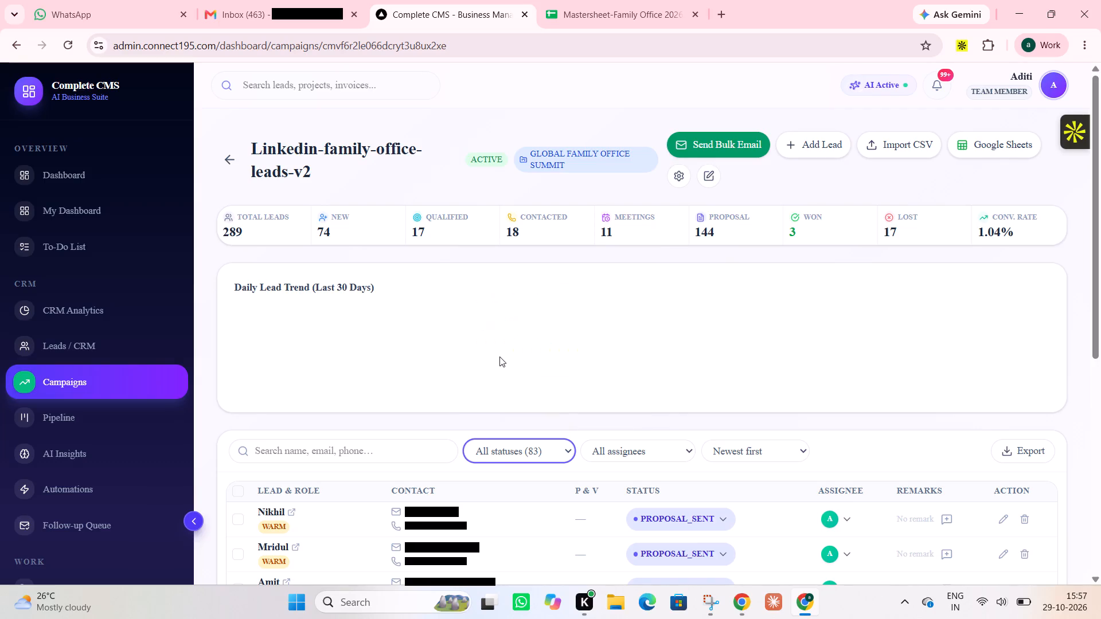
Open the lead Shivang from the Meeting Scheduled list and review the lead's details, activity timeline and discussion notes.
{"action": "scroll", "coordinate": [499, 356], "scroll_direction": "down", "scroll_amount": 7}
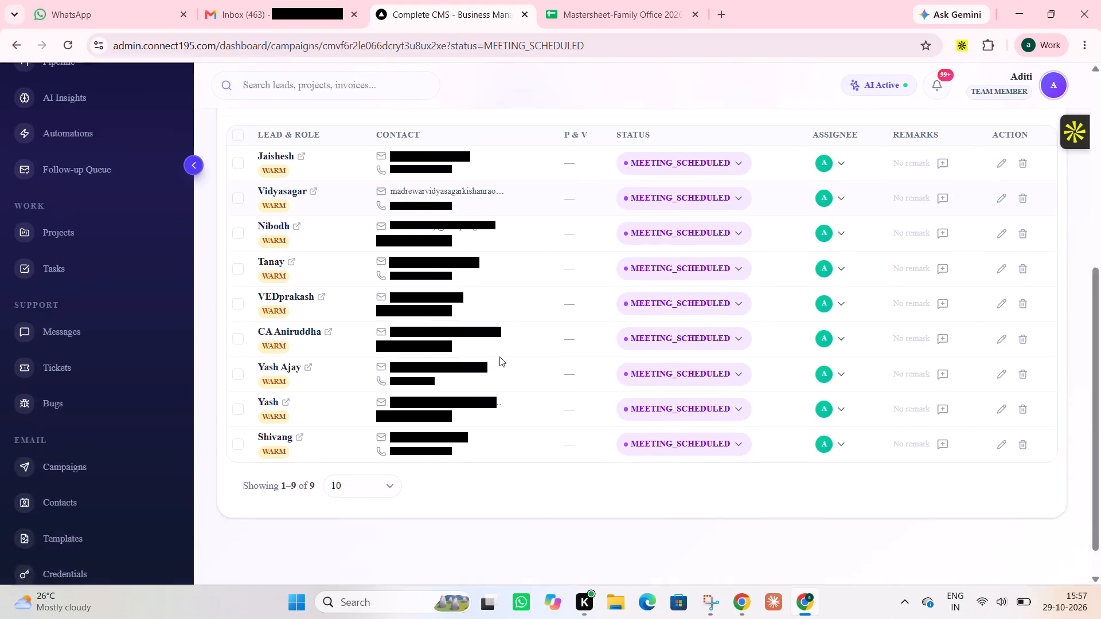
{"action": "left_click", "coordinate": [297, 413]}
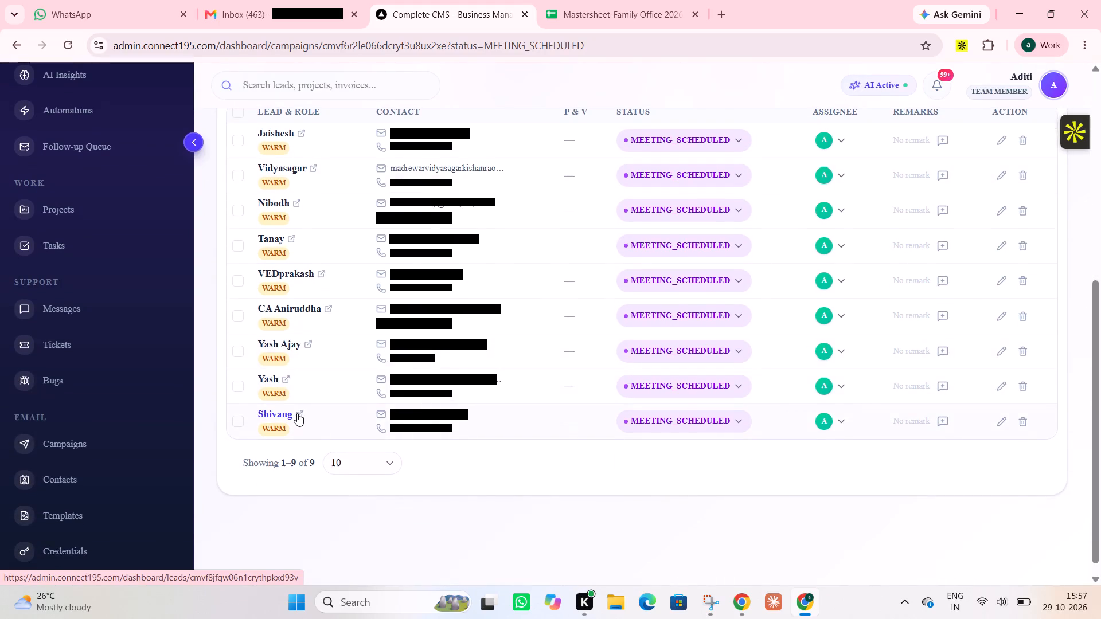
{"action": "scroll", "coordinate": [297, 413], "scroll_direction": "down", "scroll_amount": 5}
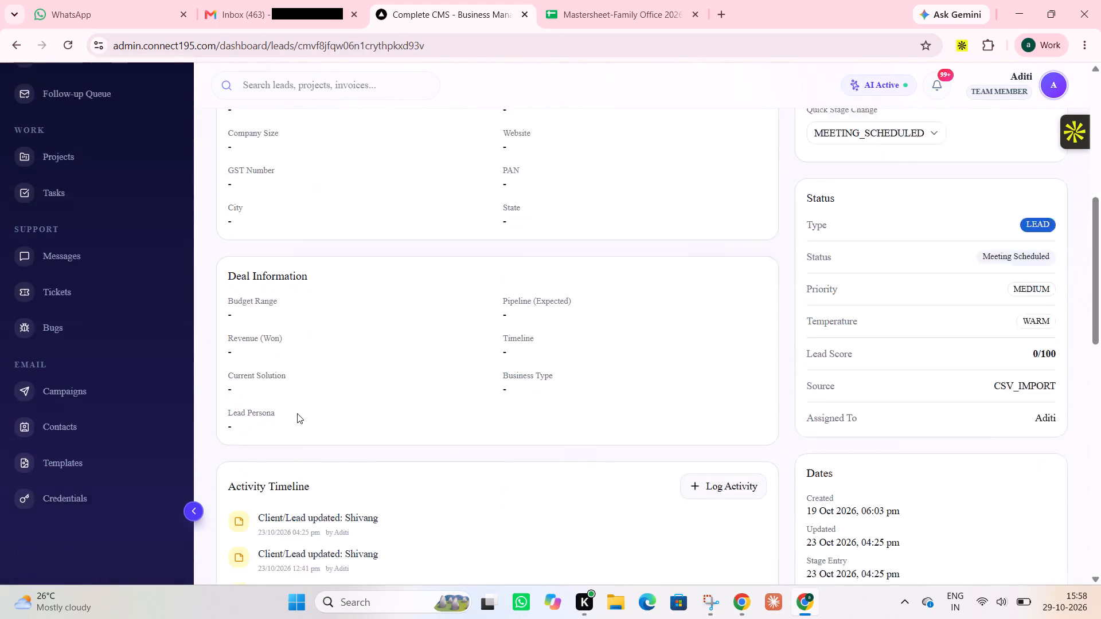
{"action": "scroll", "coordinate": [297, 413], "scroll_direction": "down", "scroll_amount": 2}
{"action": "scroll", "coordinate": [297, 413], "scroll_direction": "up", "scroll_amount": 1}
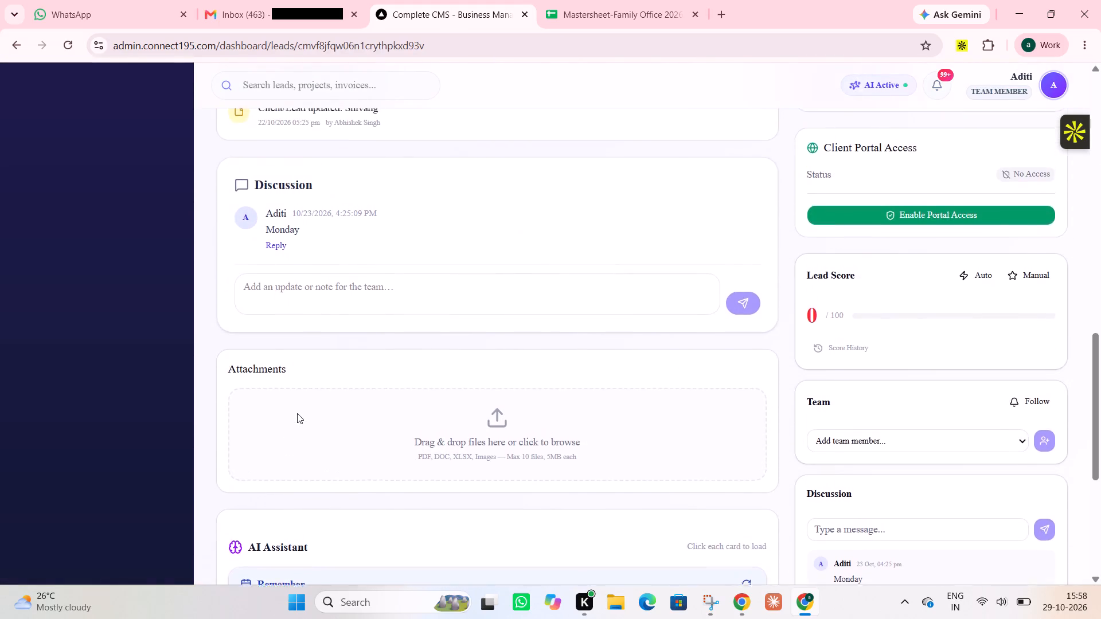
{"action": "scroll", "coordinate": [297, 413], "scroll_direction": "up", "scroll_amount": 1}
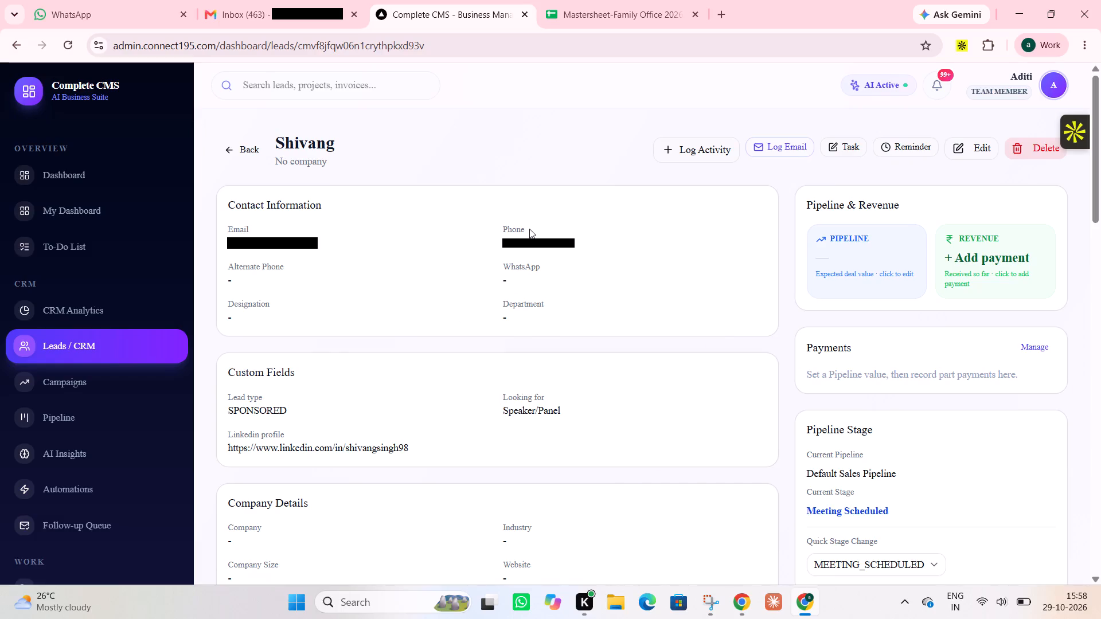
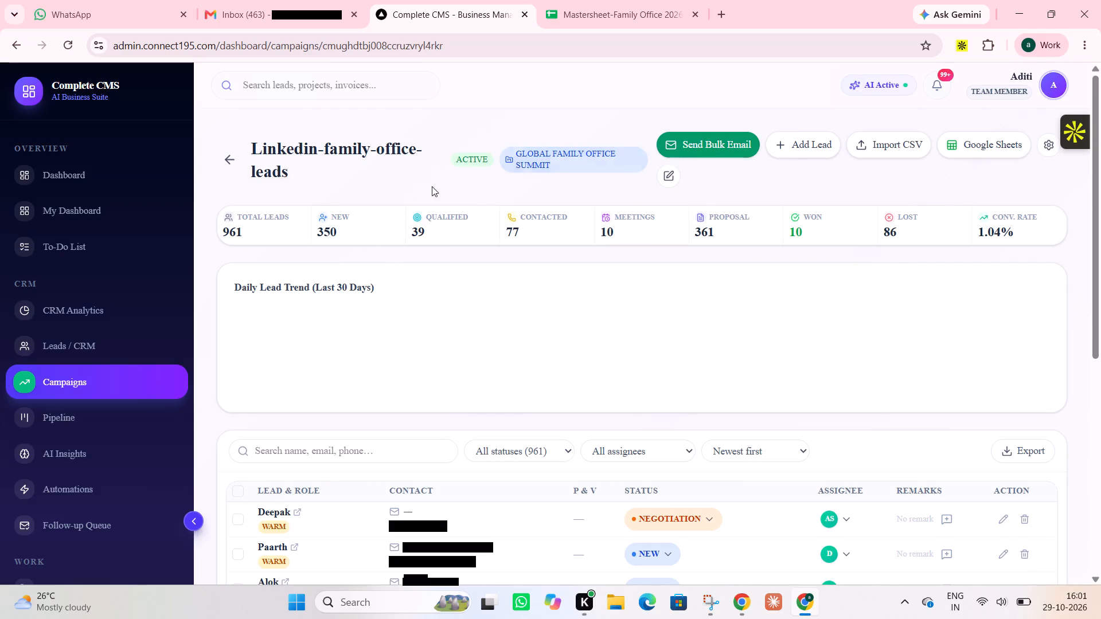
Filter the Linkedin-family-office-leads campaign's leads by the status Meeting Scheduled and open the assignee filter's choices.
{"action": "scroll", "coordinate": [468, 381], "scroll_direction": "down", "scroll_amount": 3}
{"action": "left_click", "coordinate": [494, 242]}
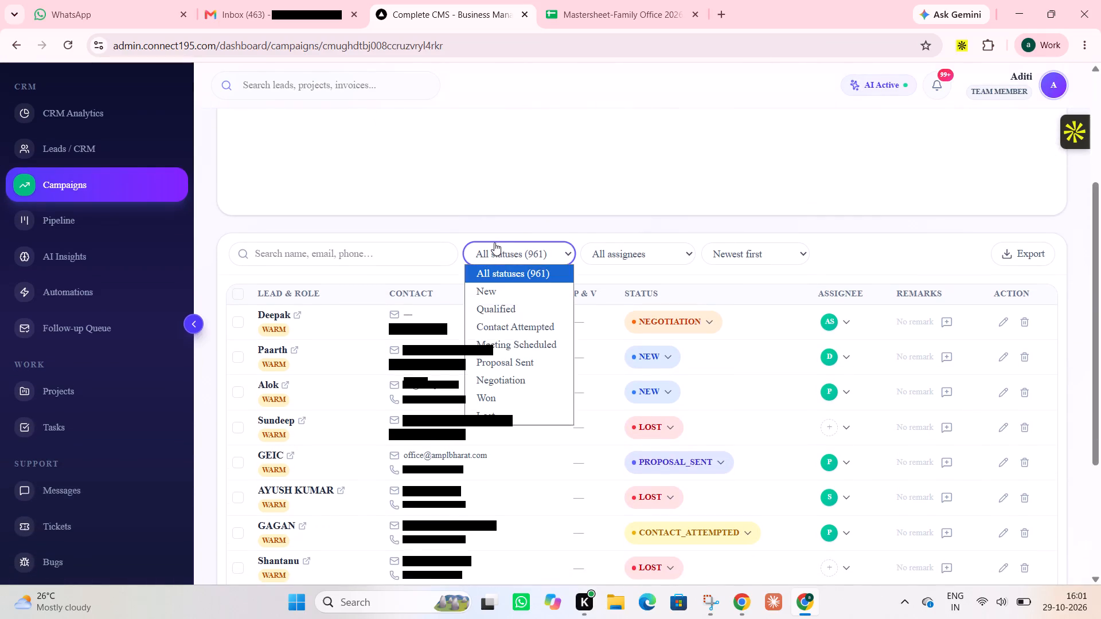
{"action": "left_click", "coordinate": [509, 343]}
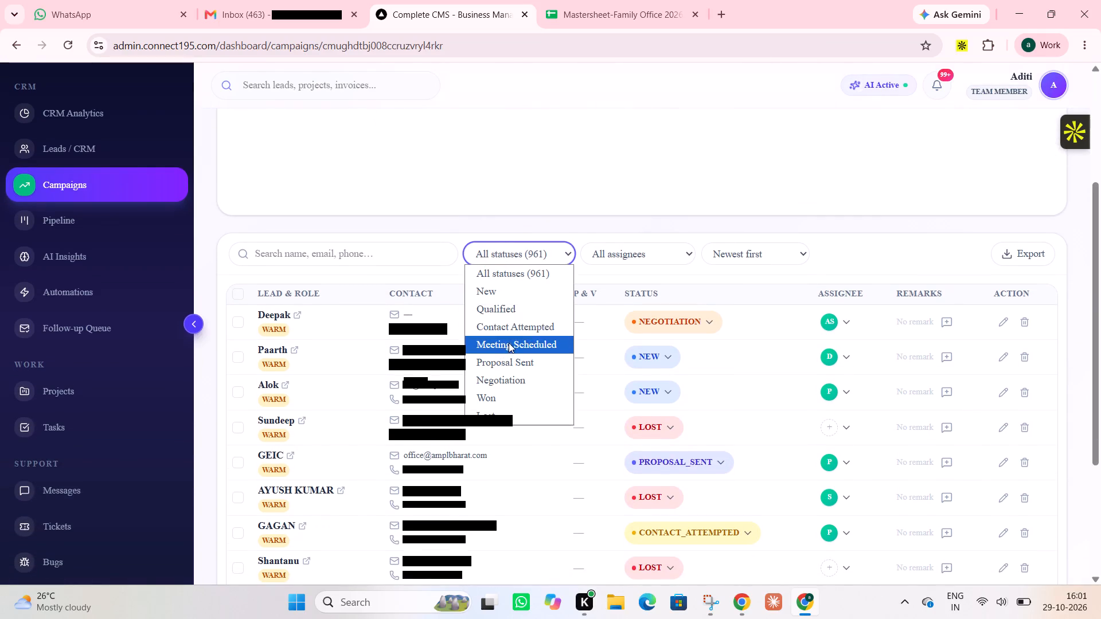
{"action": "left_click", "coordinate": [628, 250]}
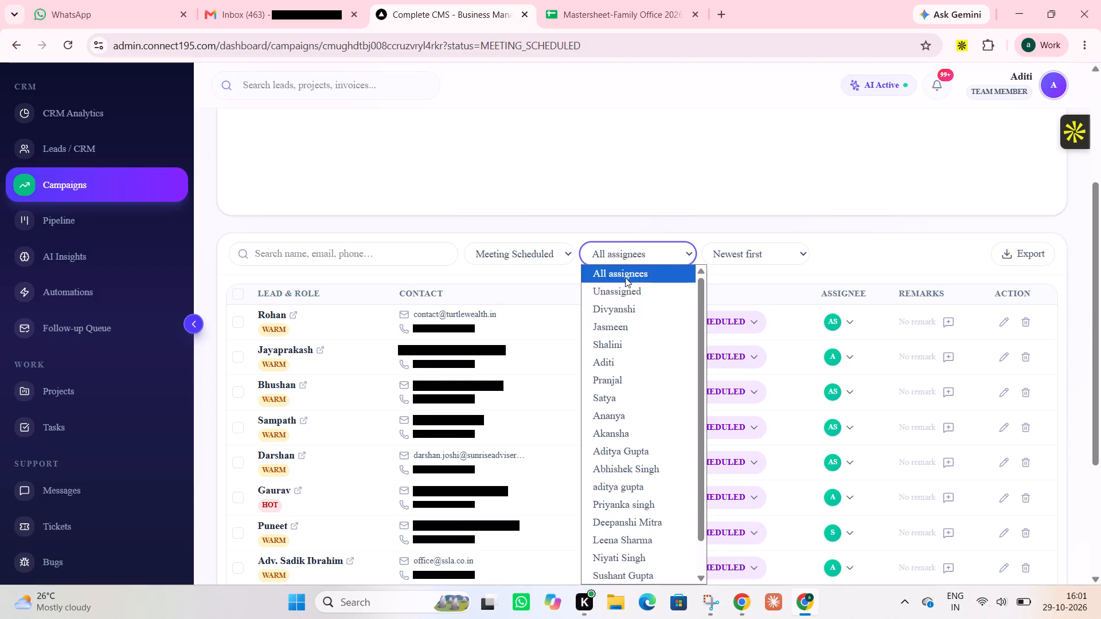
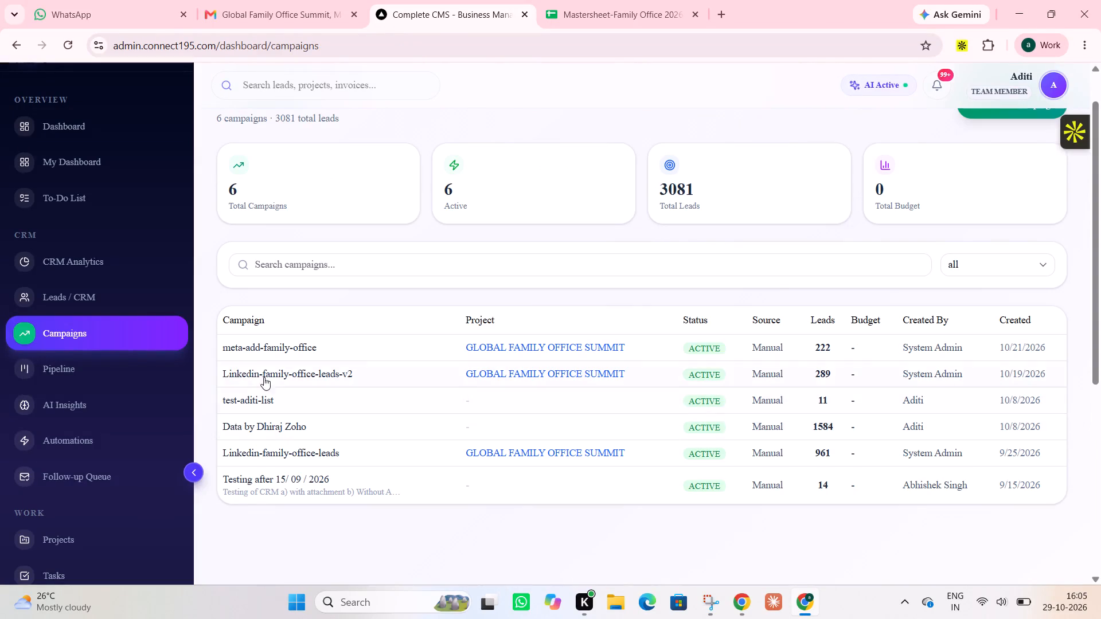
{"action": "left_click", "coordinate": [271, 339]}
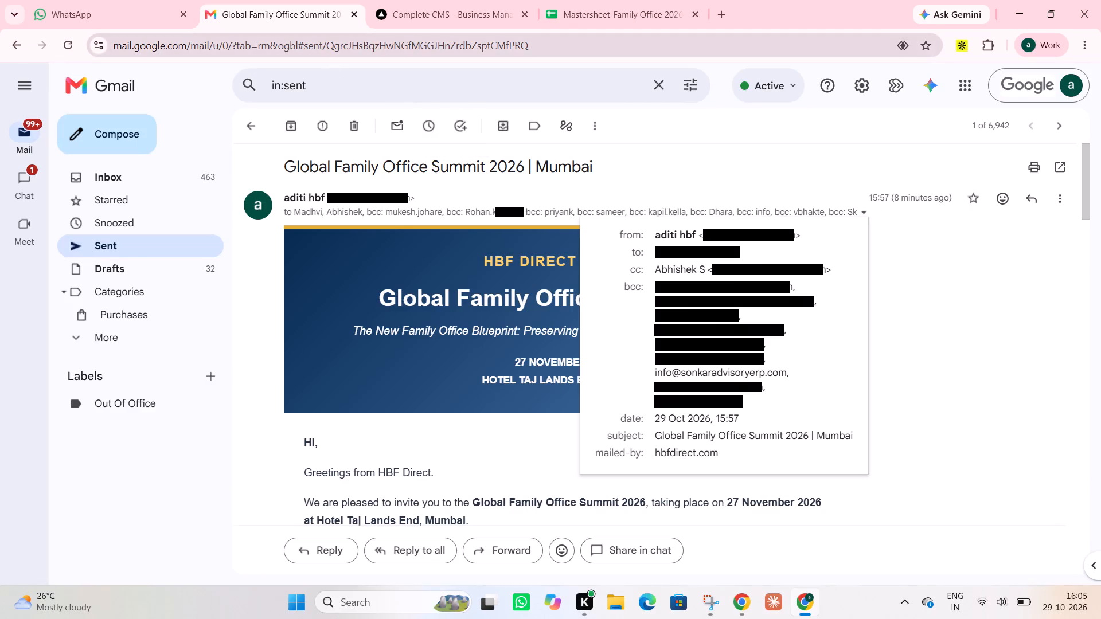
{"action": "left_click", "coordinate": [399, 1]}
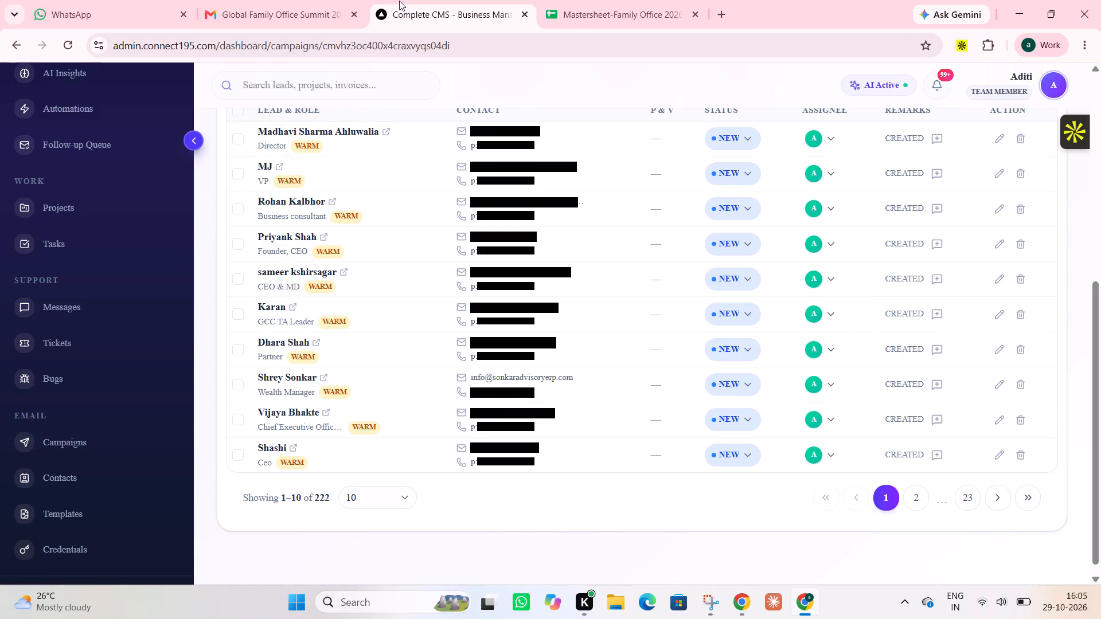
{"action": "scroll", "coordinate": [348, 238], "scroll_direction": "up", "scroll_amount": 1}
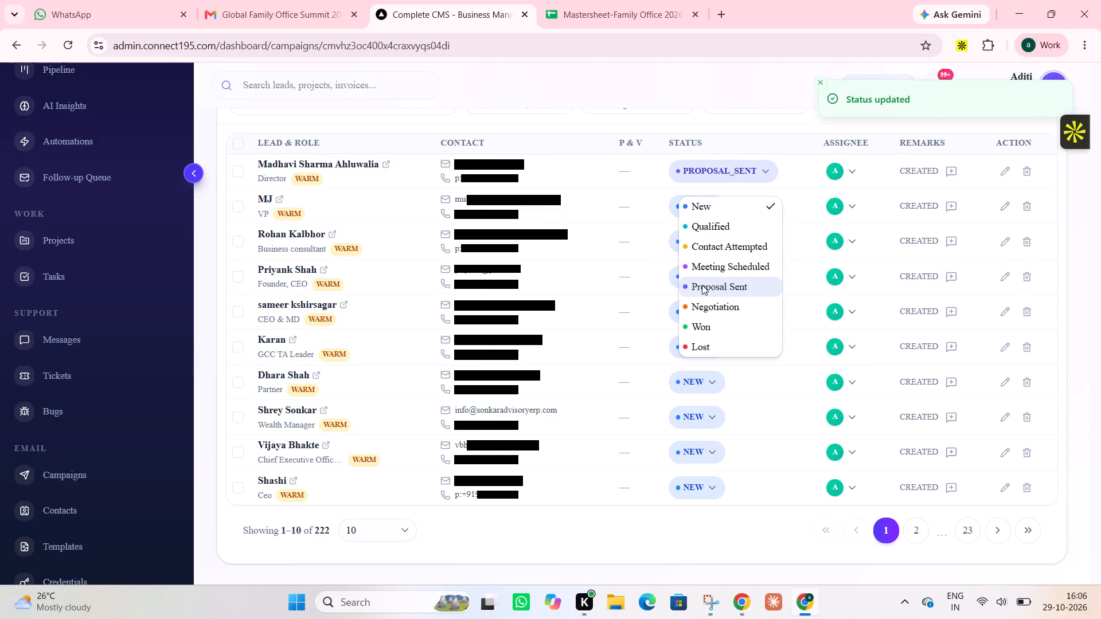
{"action": "left_click", "coordinate": [702, 285]}
{"action": "left_click", "coordinate": [697, 237]}
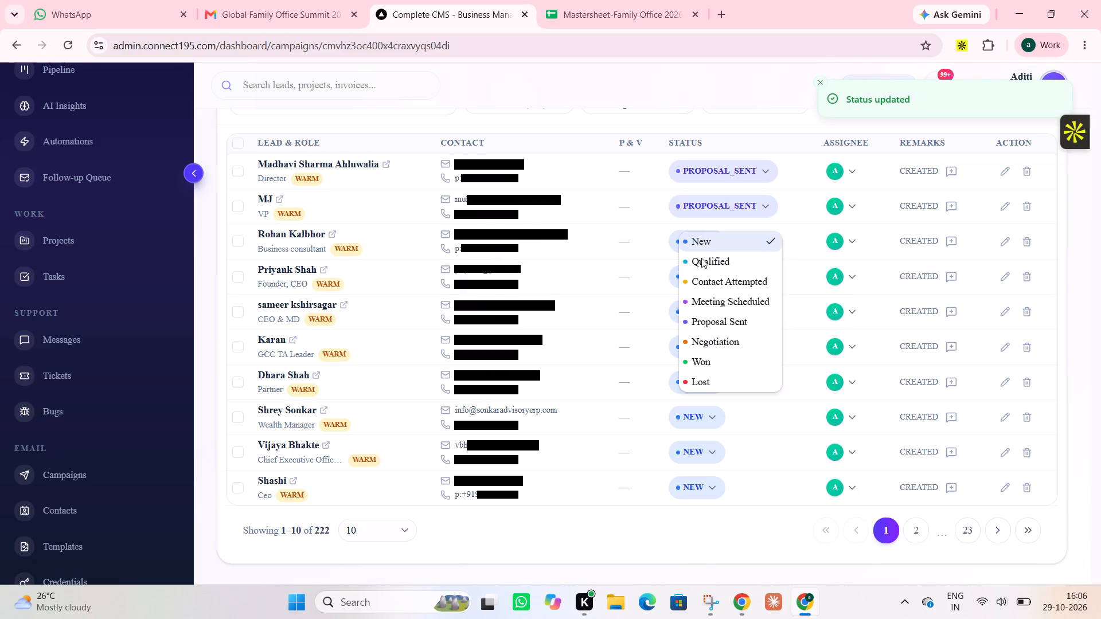
{"action": "left_click", "coordinate": [708, 323]}
{"action": "left_click", "coordinate": [700, 278]}
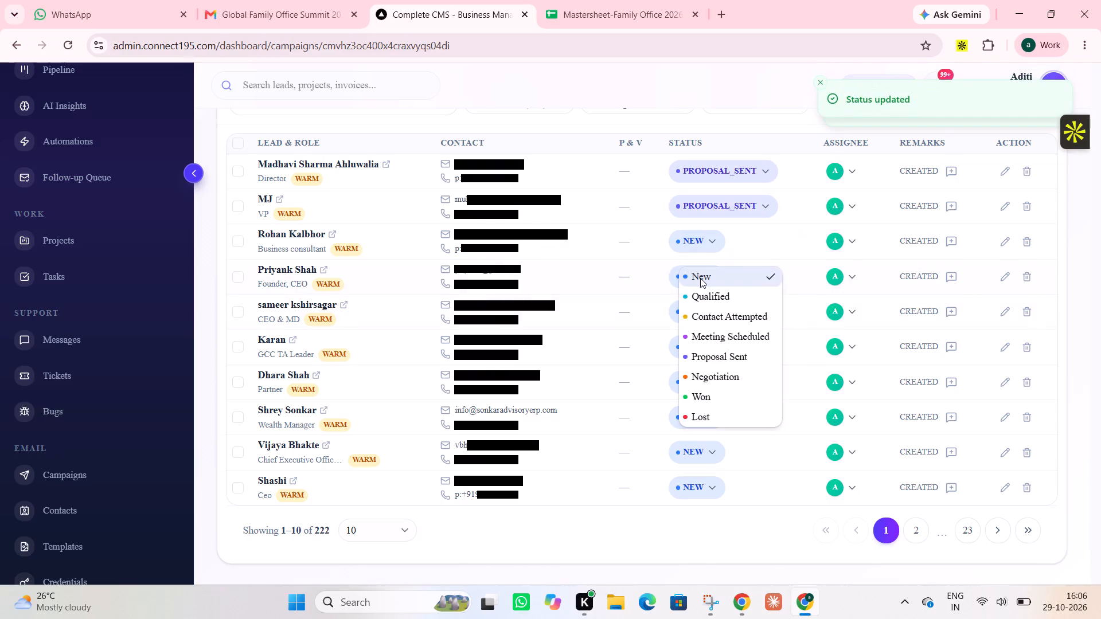
{"action": "left_click", "coordinate": [709, 356]}
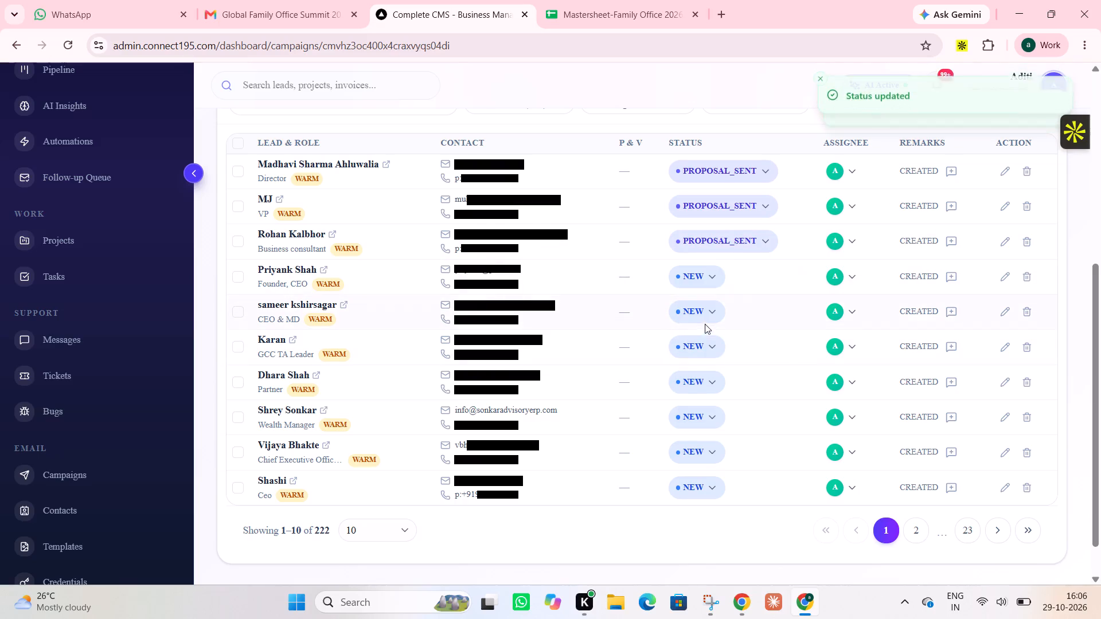
{"action": "left_click", "coordinate": [704, 315]}
{"action": "left_click", "coordinate": [712, 393]}
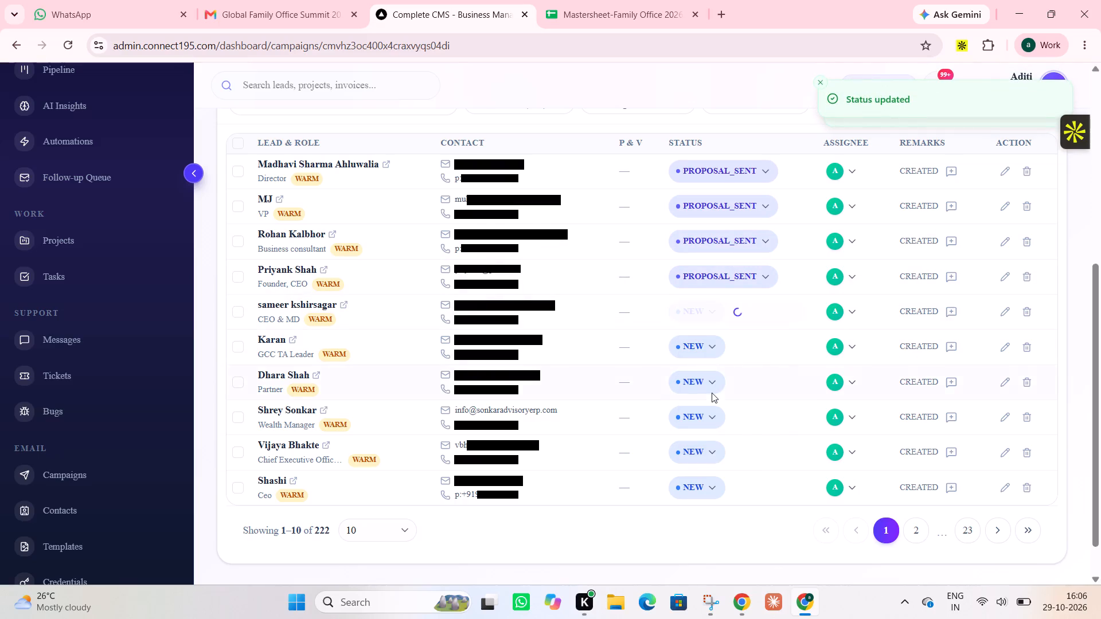
Set the status of the five remaining New leads on the first page of meta-add-family-office, from Karan down to Shashi, to Proposal Sent.
{"action": "left_click", "coordinate": [705, 347]}
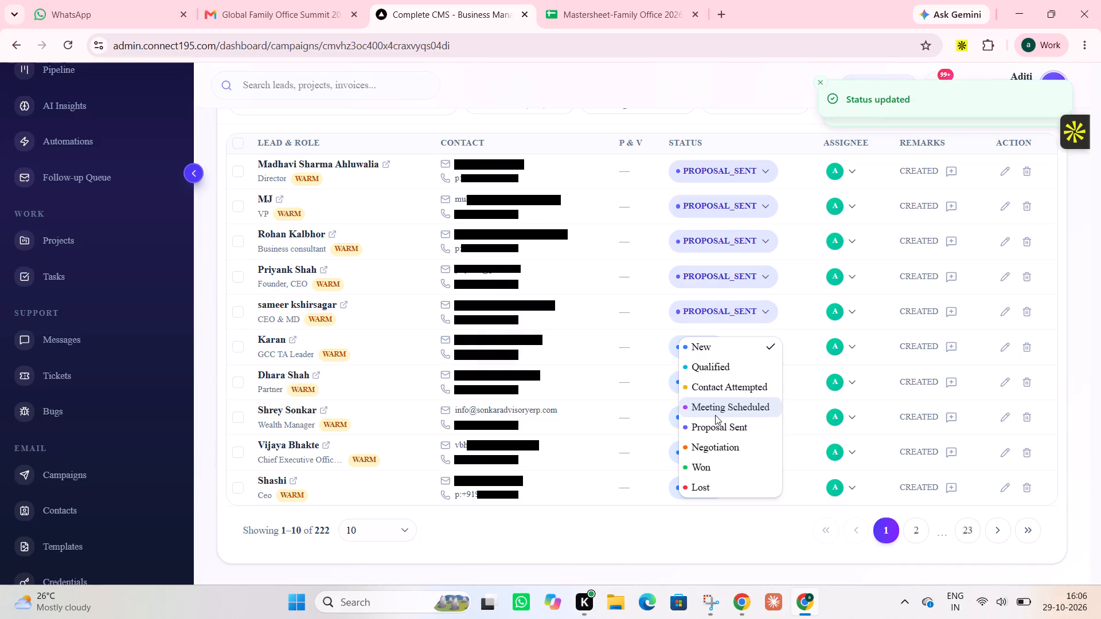
{"action": "left_click", "coordinate": [716, 432]}
{"action": "left_click", "coordinate": [706, 388]}
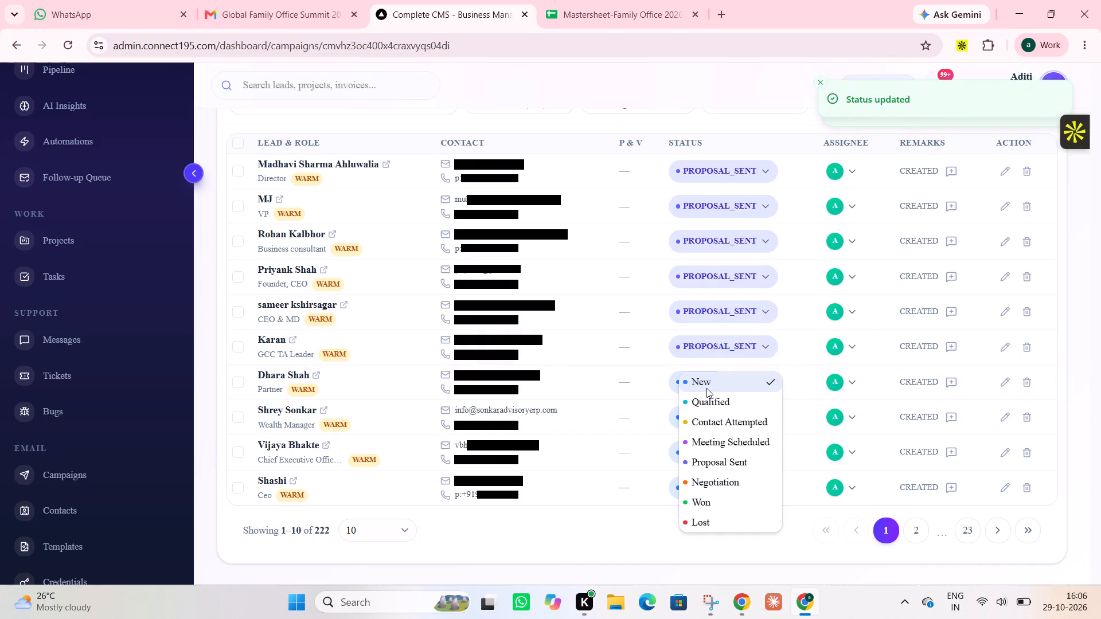
{"action": "left_click", "coordinate": [714, 460]}
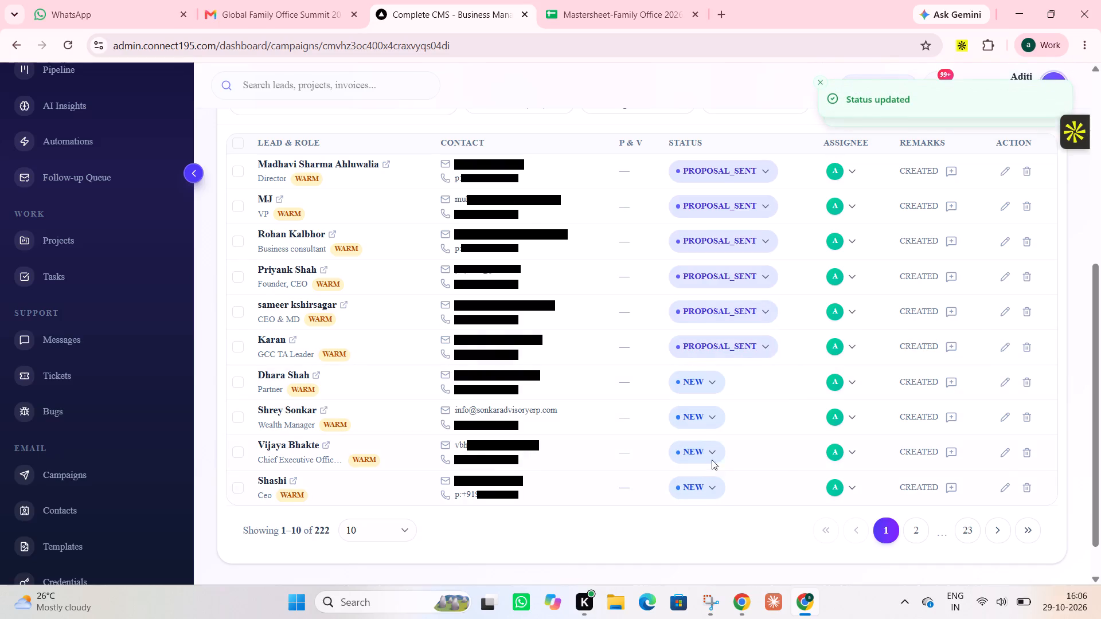
{"action": "left_click", "coordinate": [709, 453]}
{"action": "left_click", "coordinate": [710, 527]}
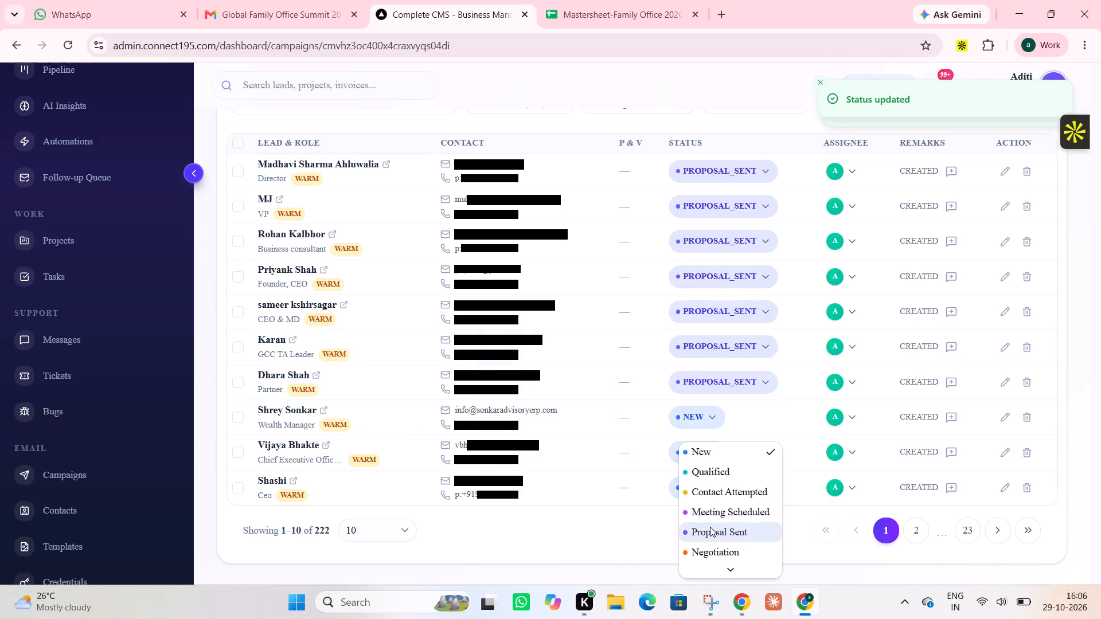
{"action": "left_click", "coordinate": [693, 426]}
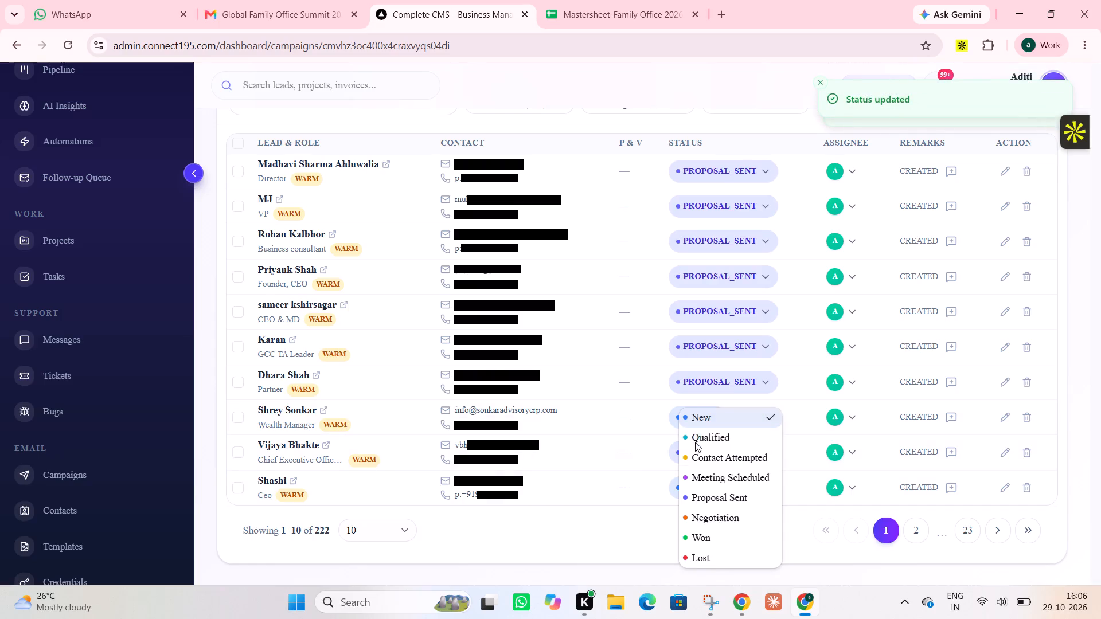
{"action": "left_click", "coordinate": [695, 493]}
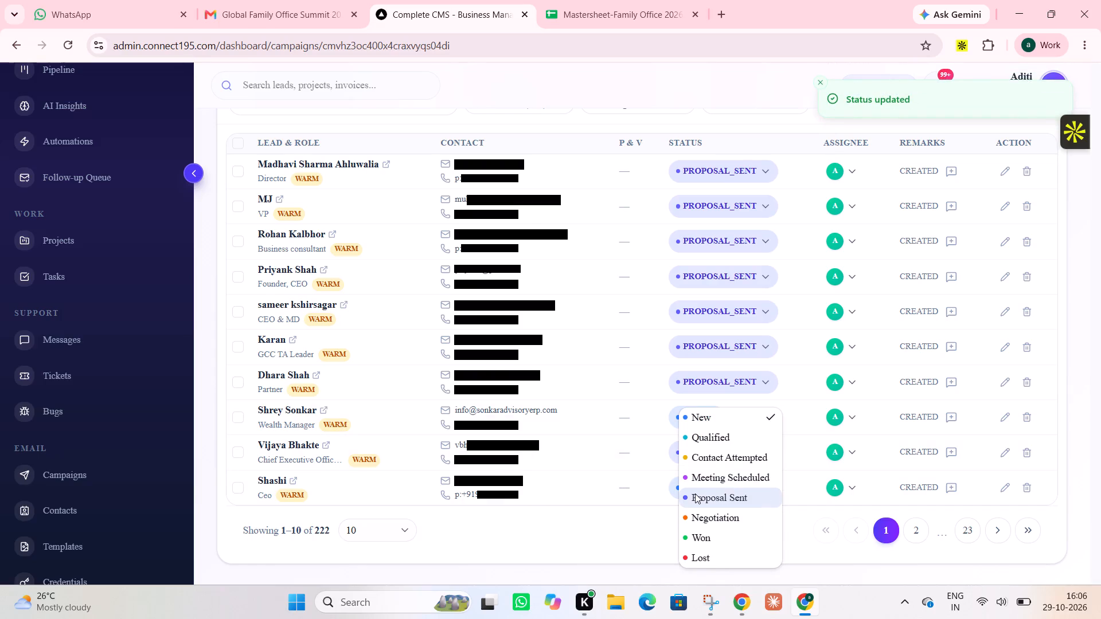
{"action": "left_click", "coordinate": [695, 493]}
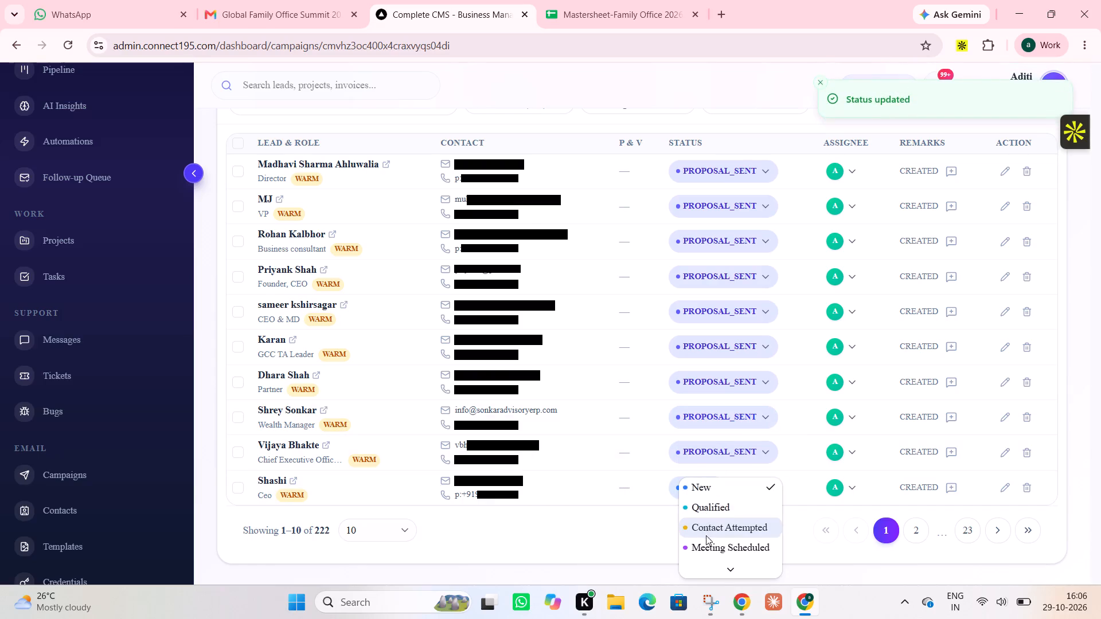
{"action": "scroll", "coordinate": [706, 543], "scroll_direction": "down", "scroll_amount": 1}
{"action": "left_click", "coordinate": [703, 532]}
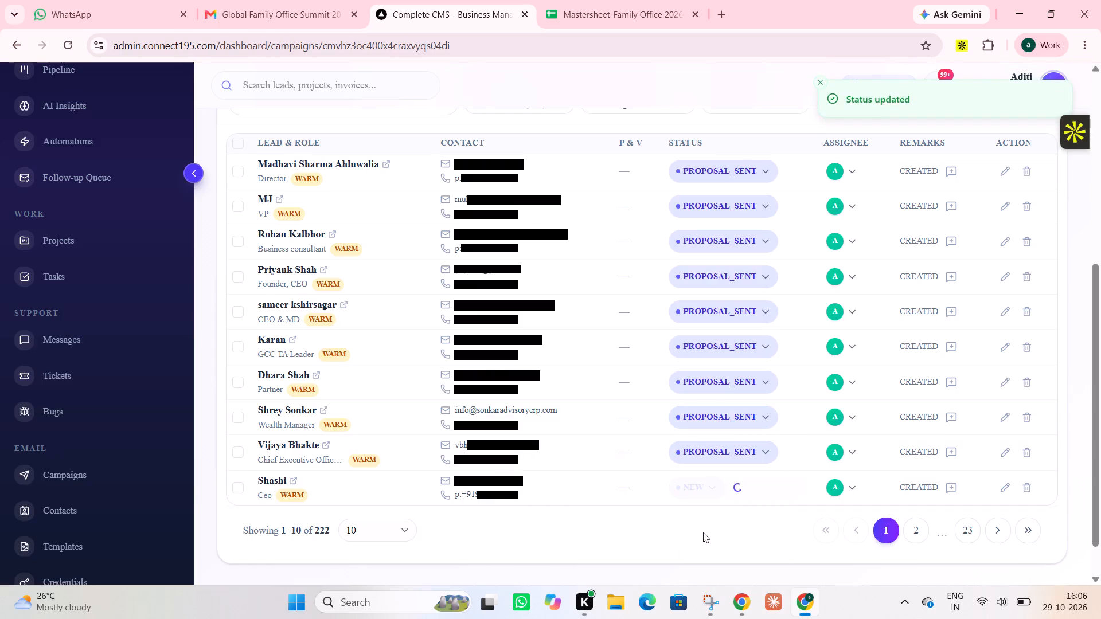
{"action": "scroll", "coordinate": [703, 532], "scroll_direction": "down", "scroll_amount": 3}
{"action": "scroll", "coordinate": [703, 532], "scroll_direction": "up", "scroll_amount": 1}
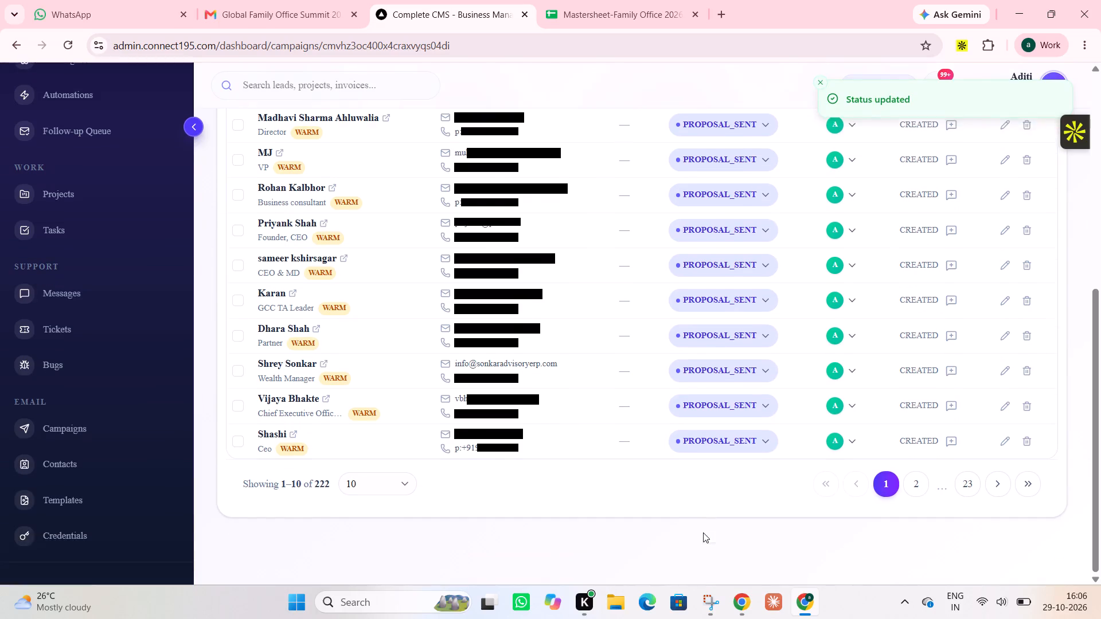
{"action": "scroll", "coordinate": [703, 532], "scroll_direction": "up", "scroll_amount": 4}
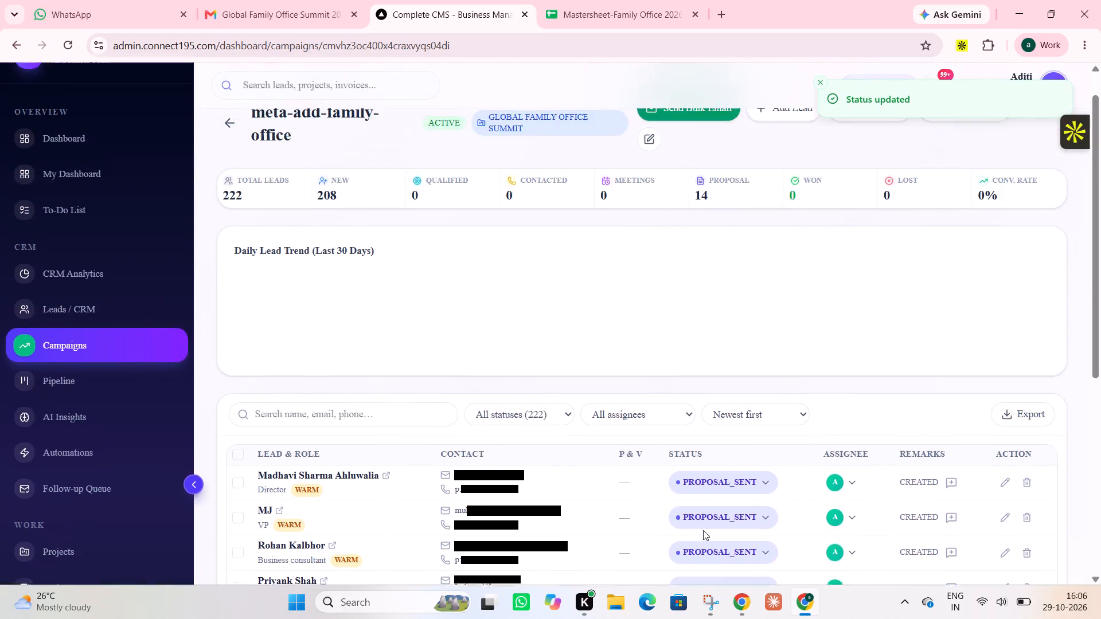
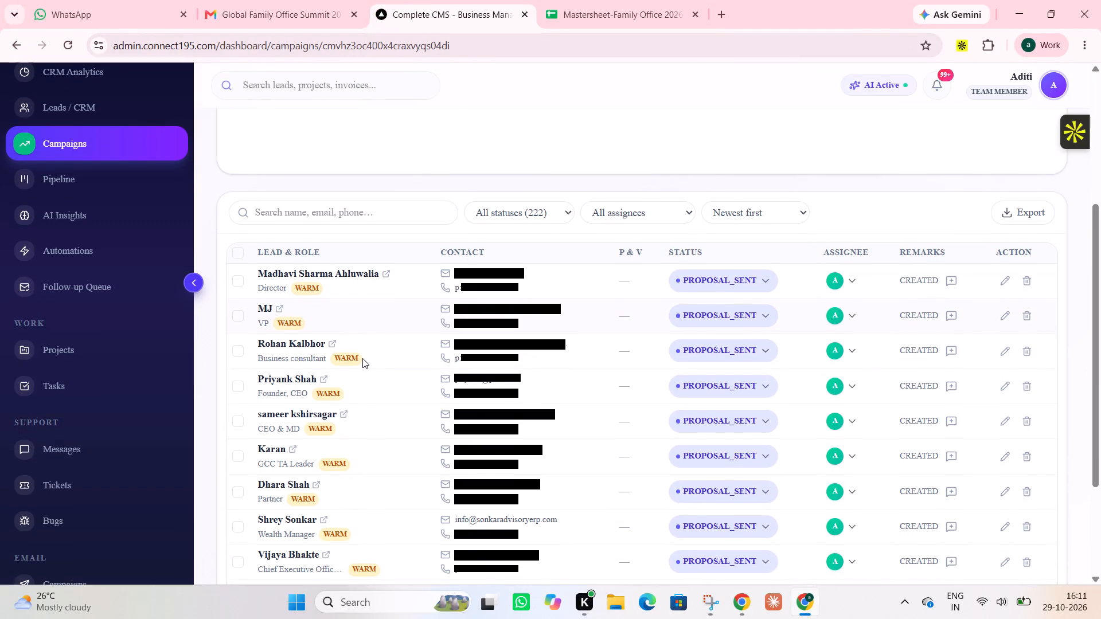
Start a new Gmail message addressed to Pooja, the first lead on page 2 of the campaign, using the email from the lead record.
{"action": "scroll", "coordinate": [362, 358], "scroll_direction": "down", "scroll_amount": 3}
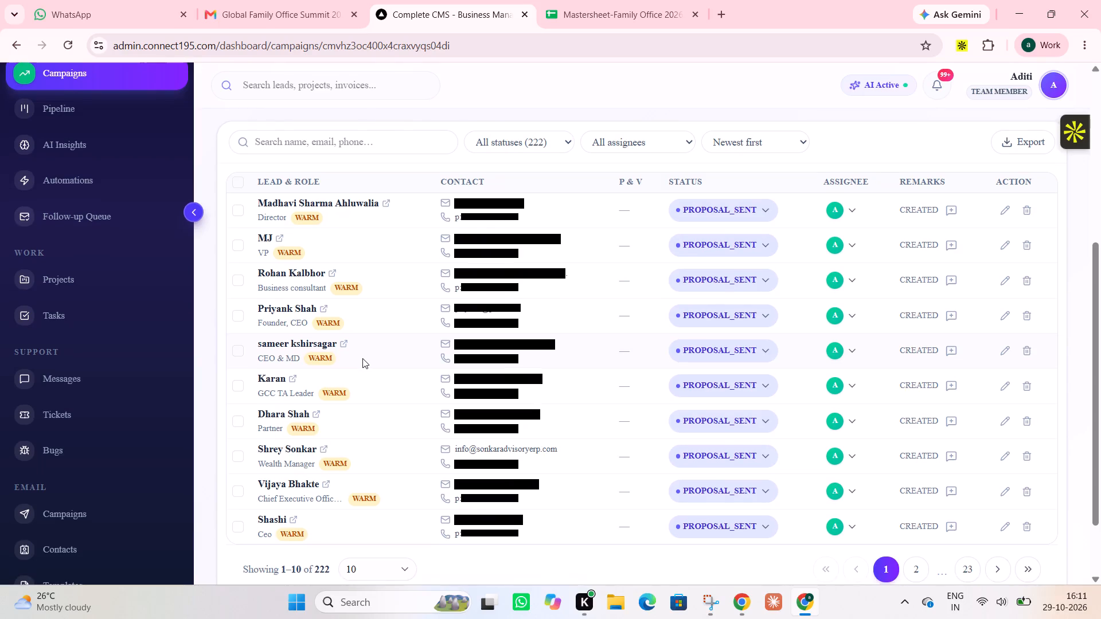
{"action": "scroll", "coordinate": [362, 358], "scroll_direction": "down", "scroll_amount": 2}
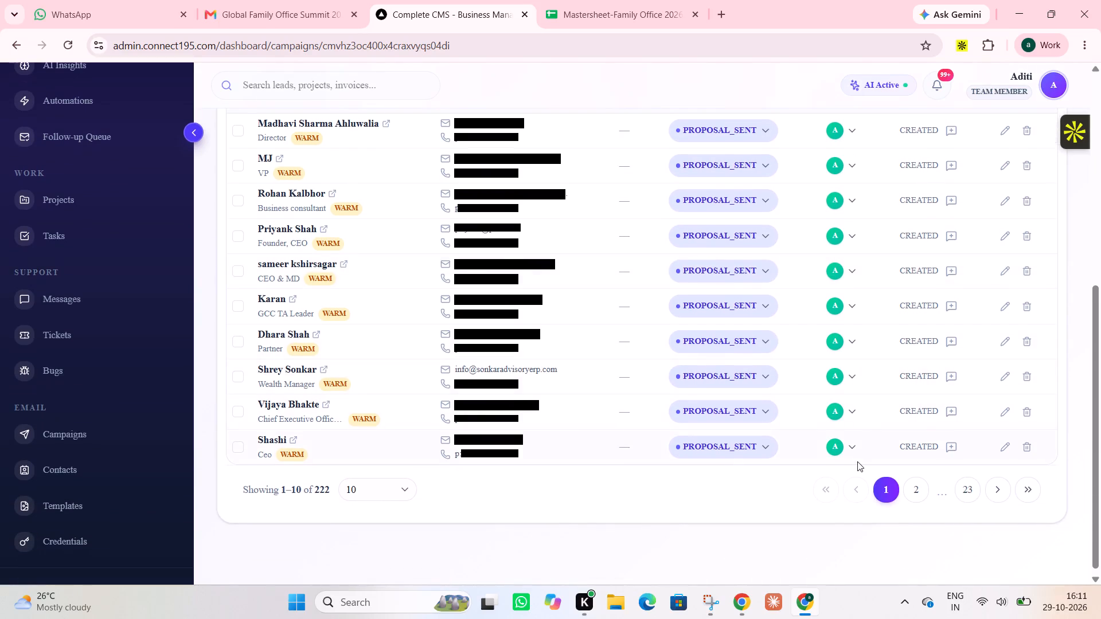
{"action": "left_click", "coordinate": [911, 495]}
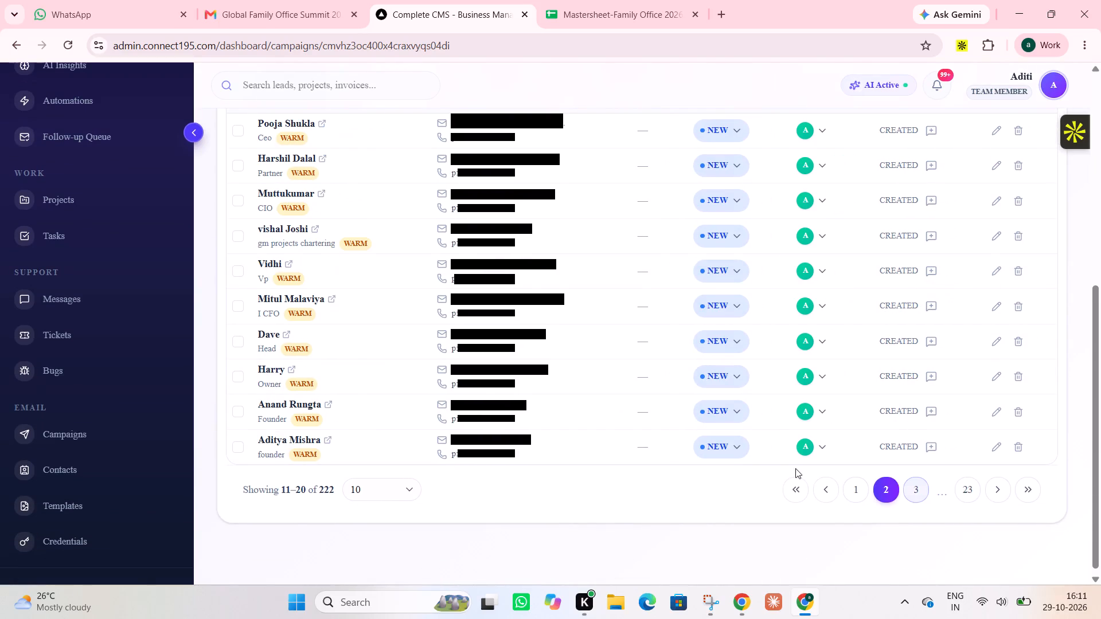
{"action": "scroll", "coordinate": [561, 361], "scroll_direction": "up", "scroll_amount": 4}
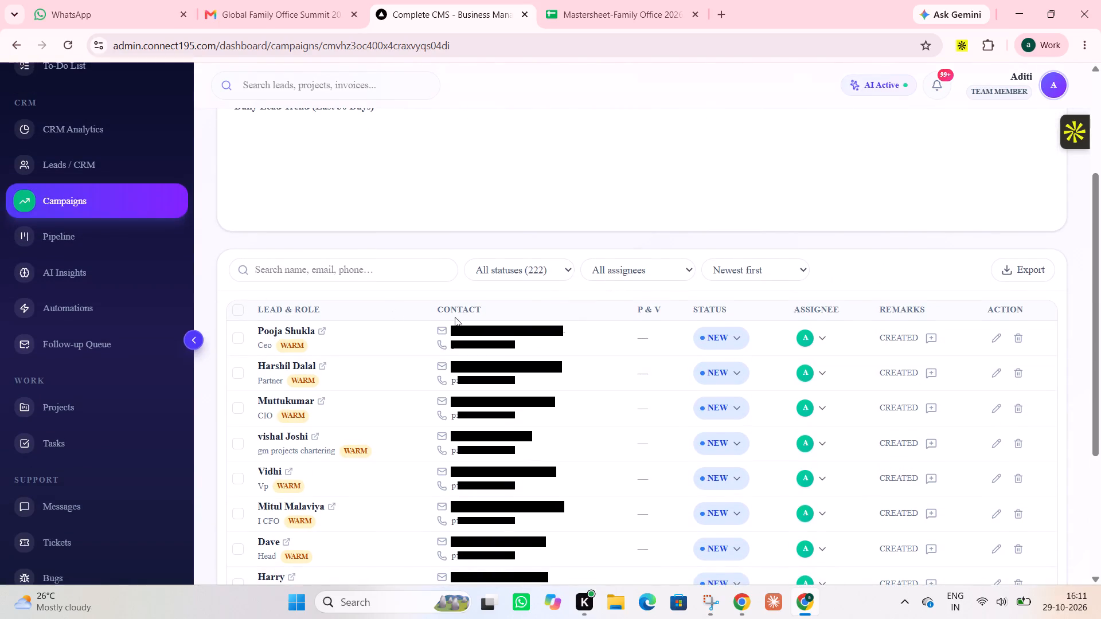
{"action": "left_click", "coordinate": [319, 330]}
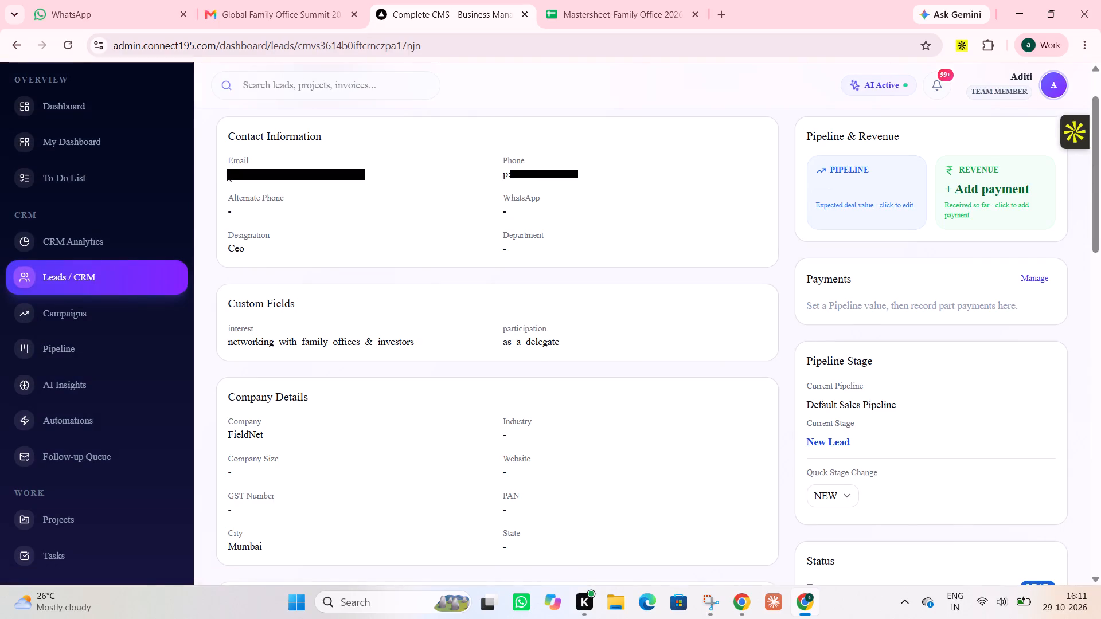
{"action": "left_click_drag", "start_coordinate": [227, 171], "coordinate": [369, 177]}
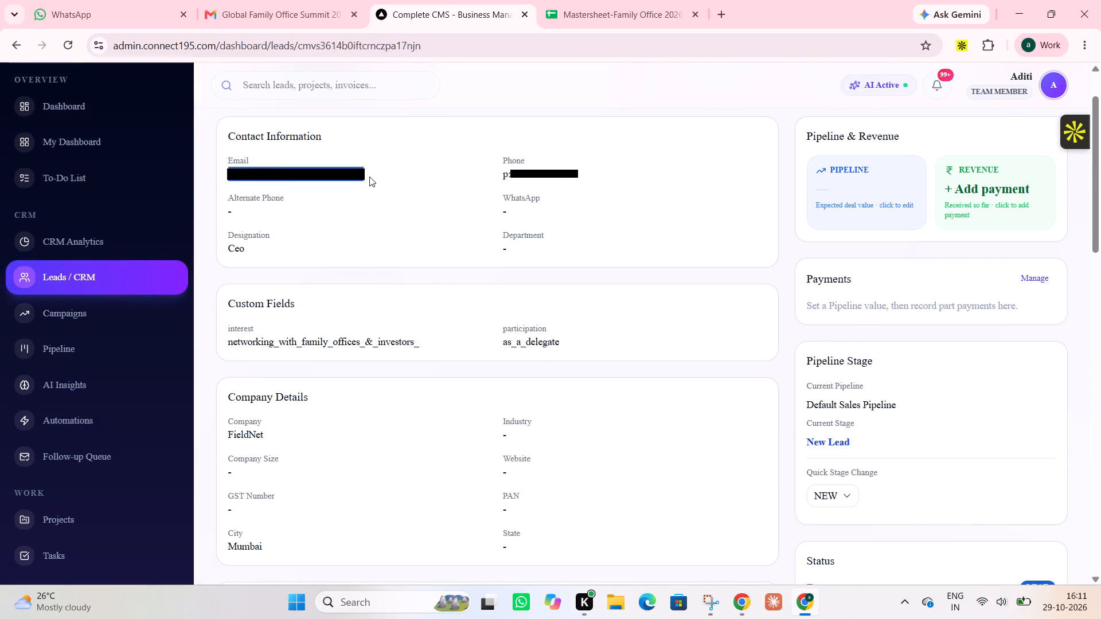
{"action": "key", "text": "ctrl+c"}
{"action": "left_click", "coordinate": [268, 0]}
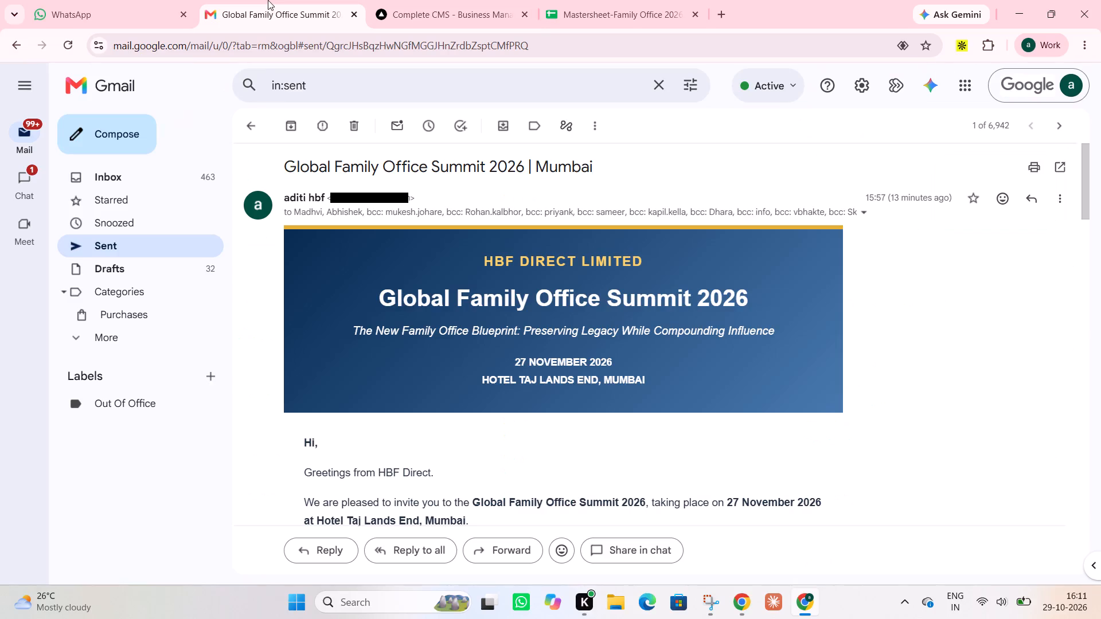
{"action": "left_click", "coordinate": [122, 133]}
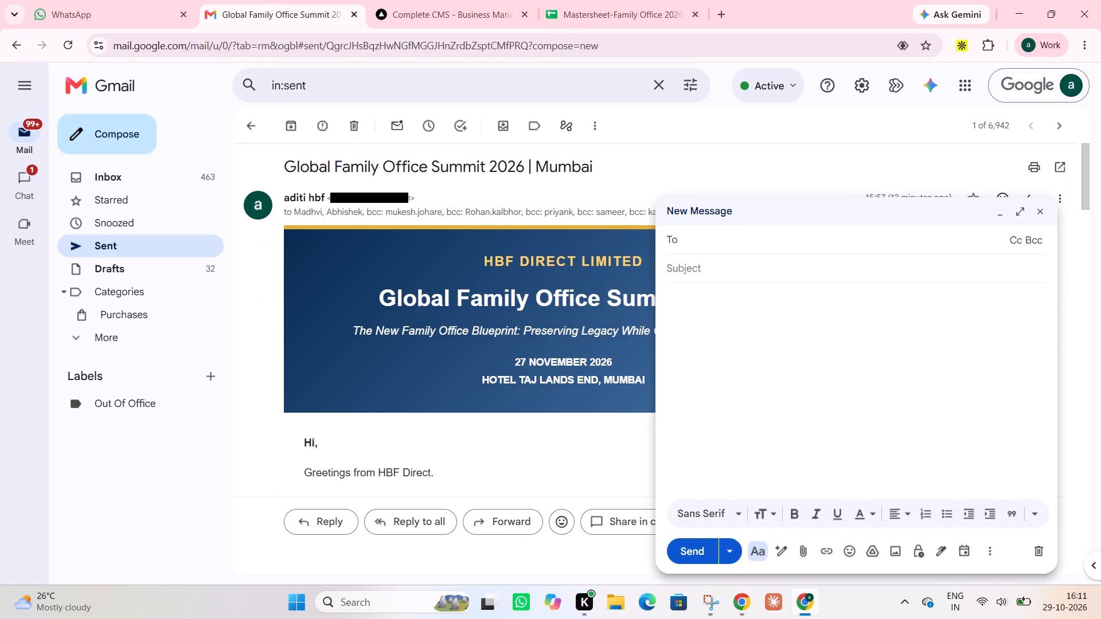
{"action": "key", "text": "ctrl+v"}
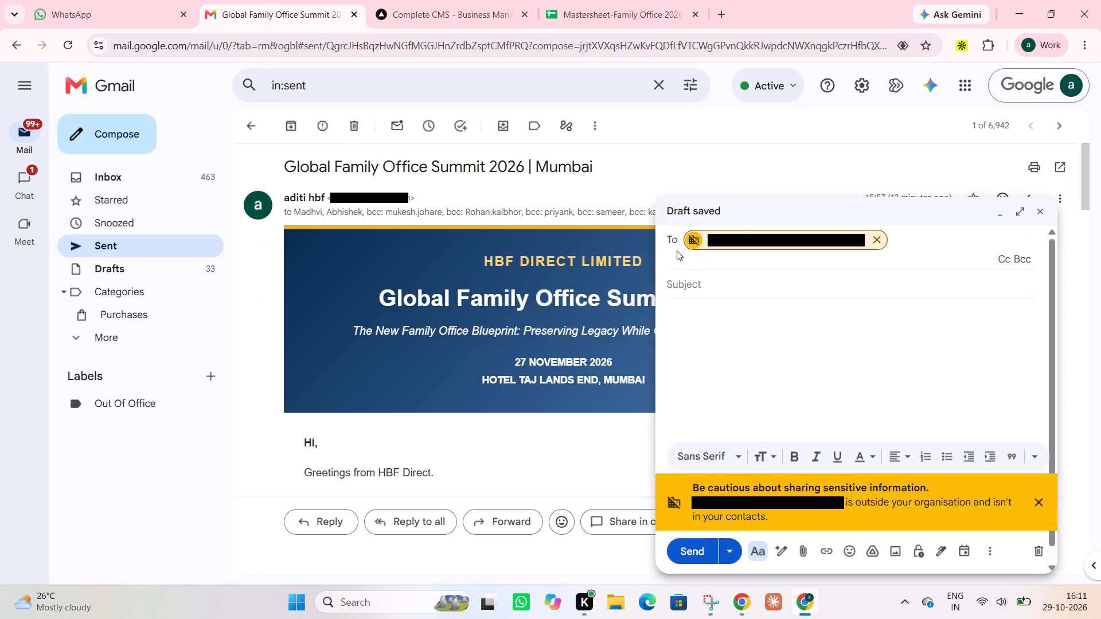
{"action": "left_click", "coordinate": [403, 0]}
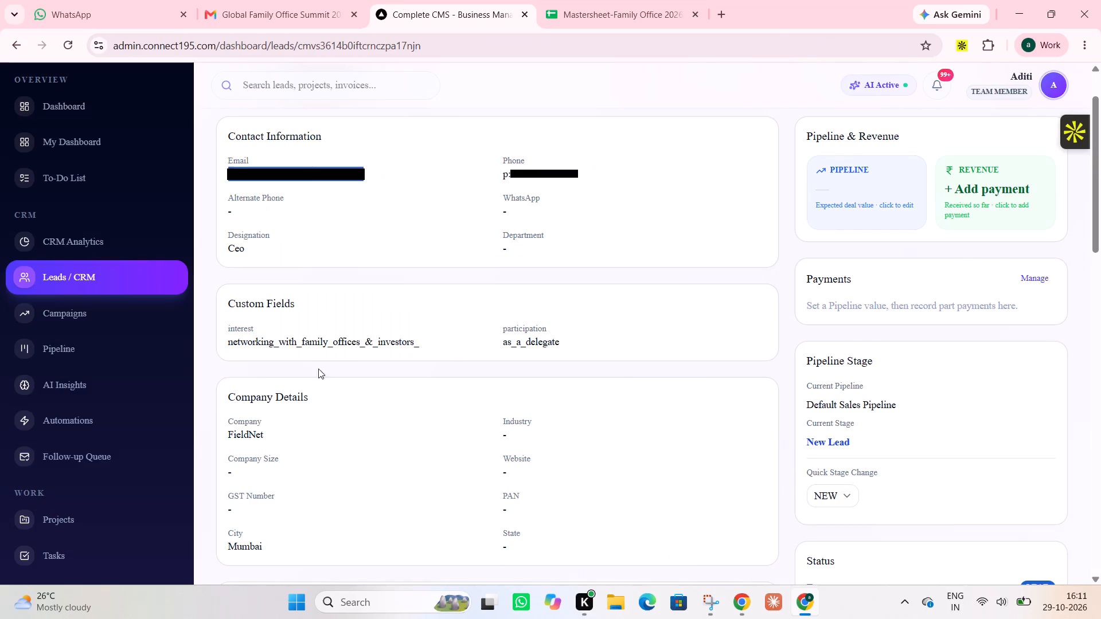
{"action": "scroll", "coordinate": [227, 153], "scroll_direction": "up", "scroll_amount": 2}
{"action": "left_click", "coordinate": [227, 153]}
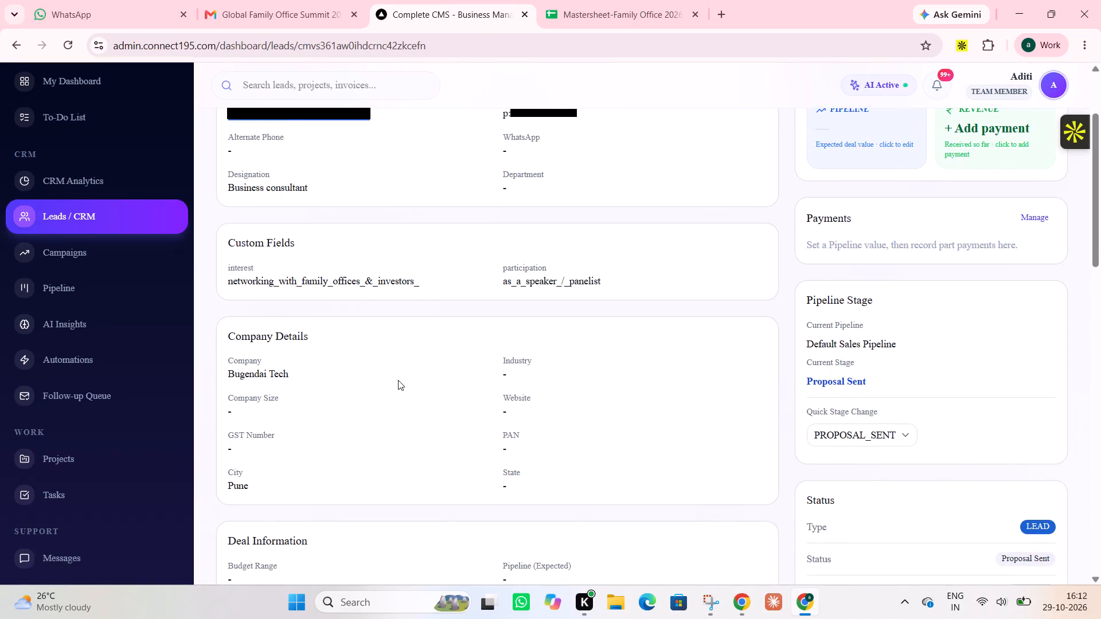
{"action": "scroll", "coordinate": [398, 380], "scroll_direction": "down", "scroll_amount": 1}
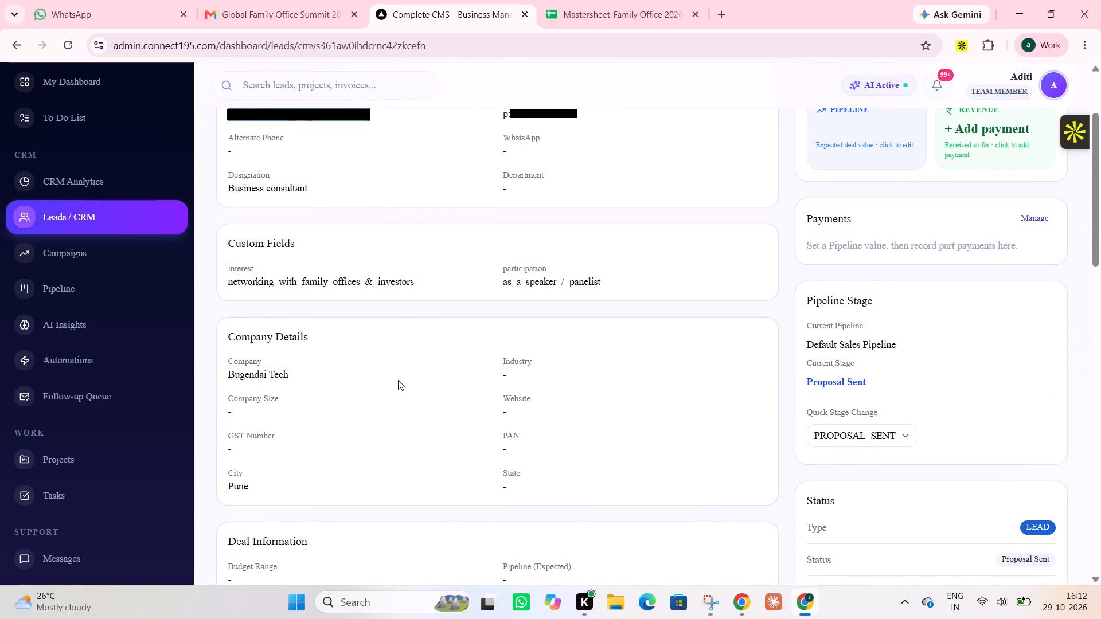
{"action": "scroll", "coordinate": [398, 380], "scroll_direction": "down", "scroll_amount": 1}
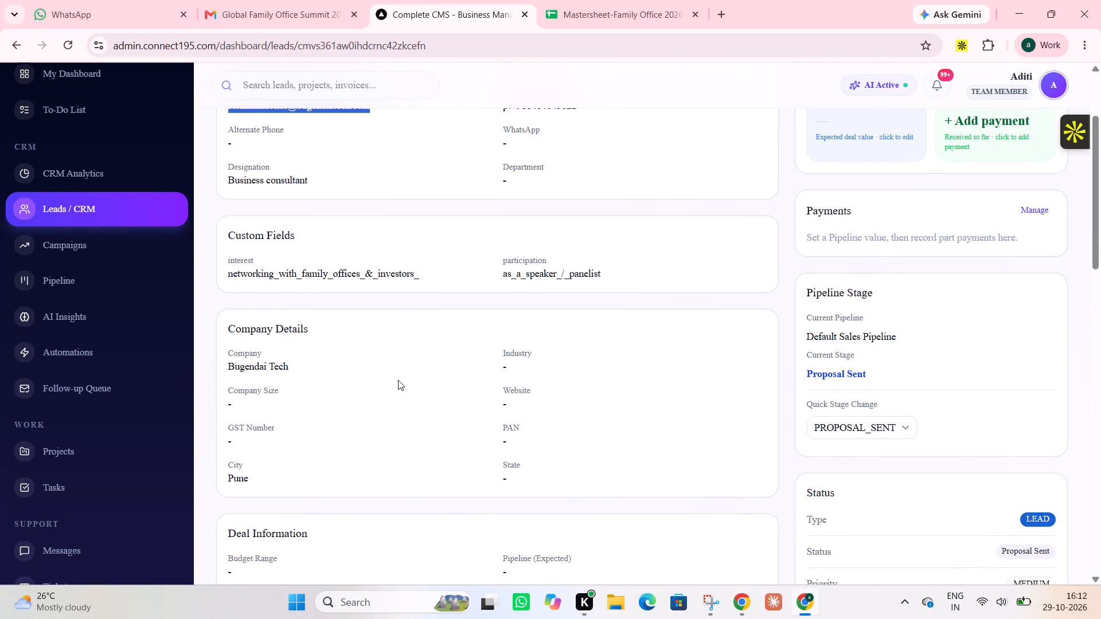
{"action": "scroll", "coordinate": [398, 380], "scroll_direction": "up", "scroll_amount": 2}
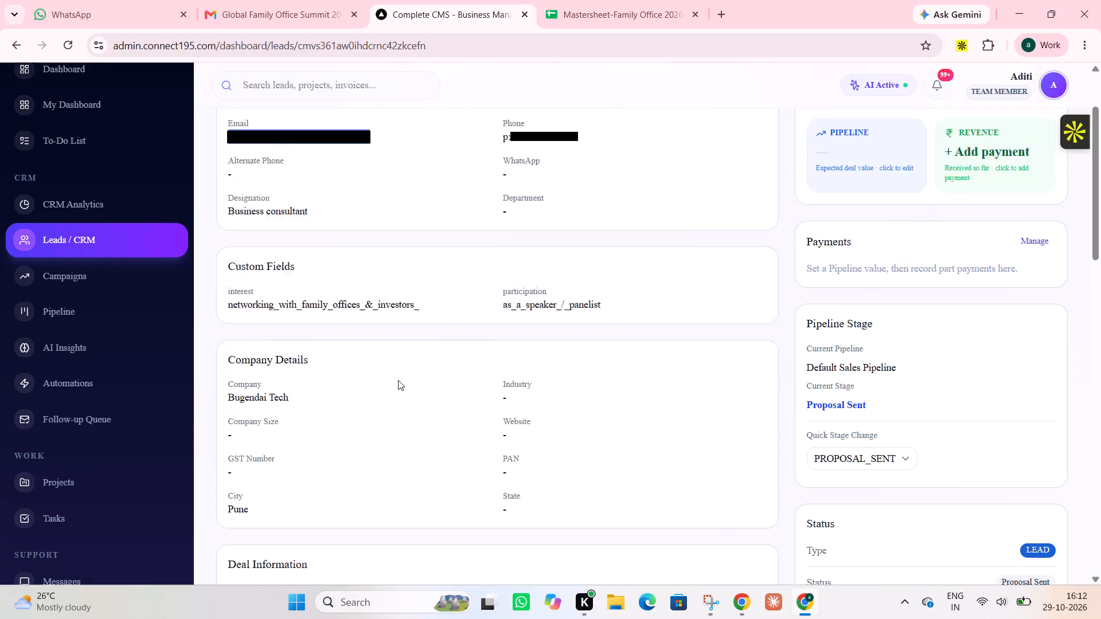
{"action": "scroll", "coordinate": [398, 380], "scroll_direction": "up", "scroll_amount": 1}
{"action": "left_click", "coordinate": [227, 153]}
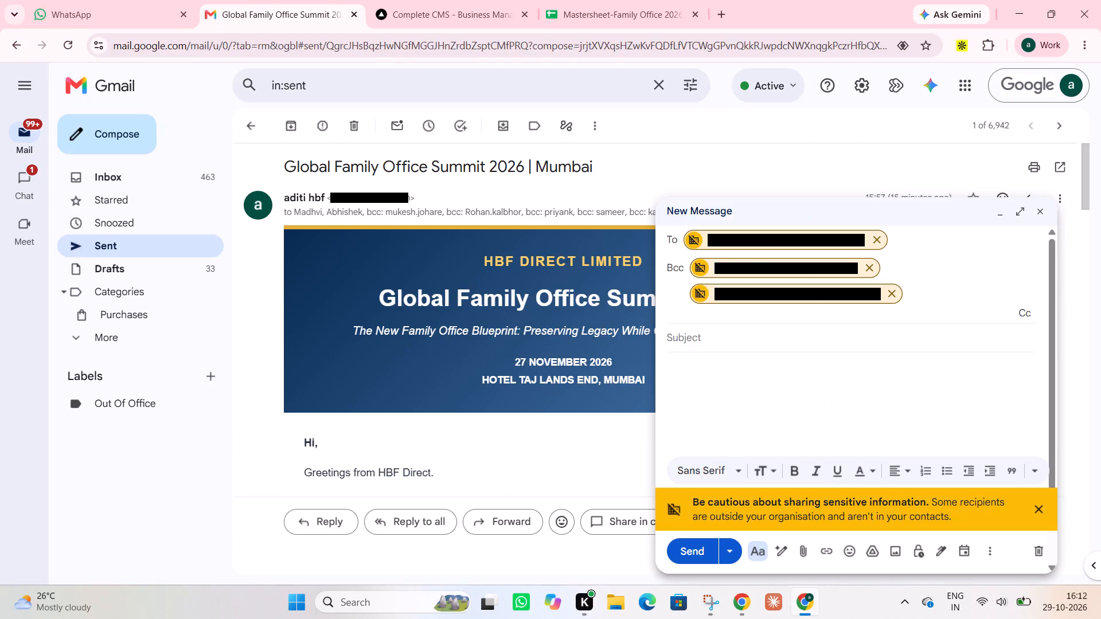
{"action": "key", "text": "ctrl+v"}
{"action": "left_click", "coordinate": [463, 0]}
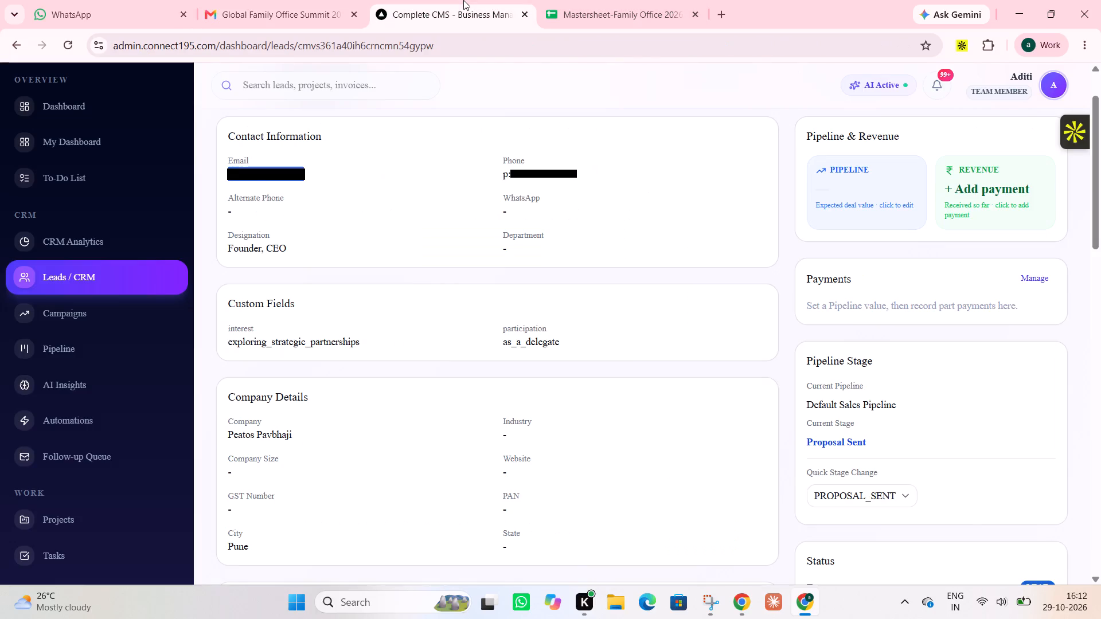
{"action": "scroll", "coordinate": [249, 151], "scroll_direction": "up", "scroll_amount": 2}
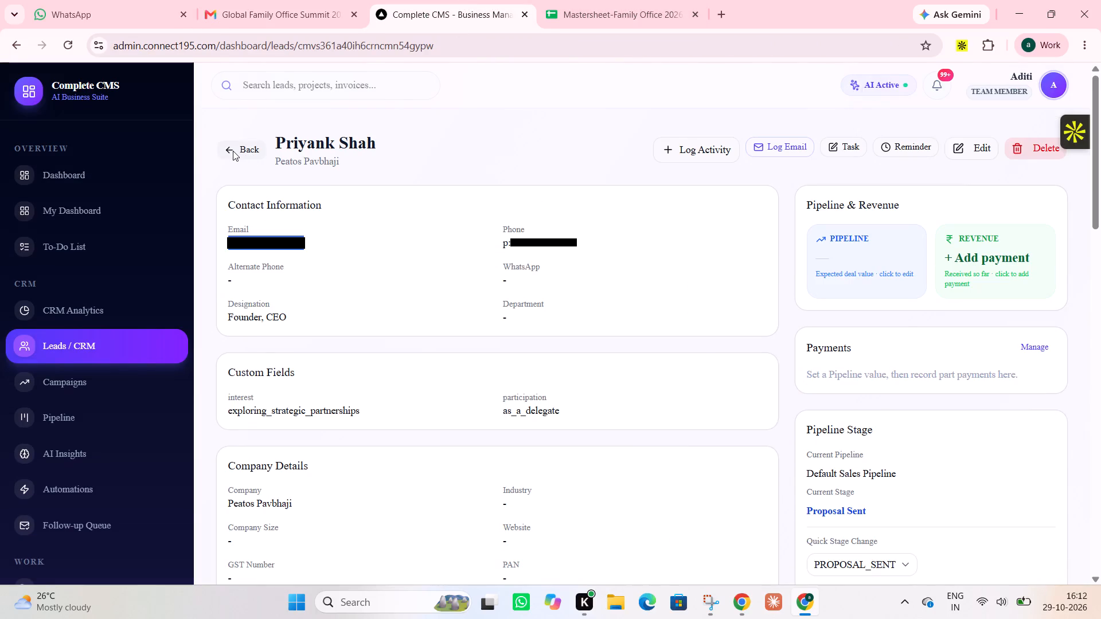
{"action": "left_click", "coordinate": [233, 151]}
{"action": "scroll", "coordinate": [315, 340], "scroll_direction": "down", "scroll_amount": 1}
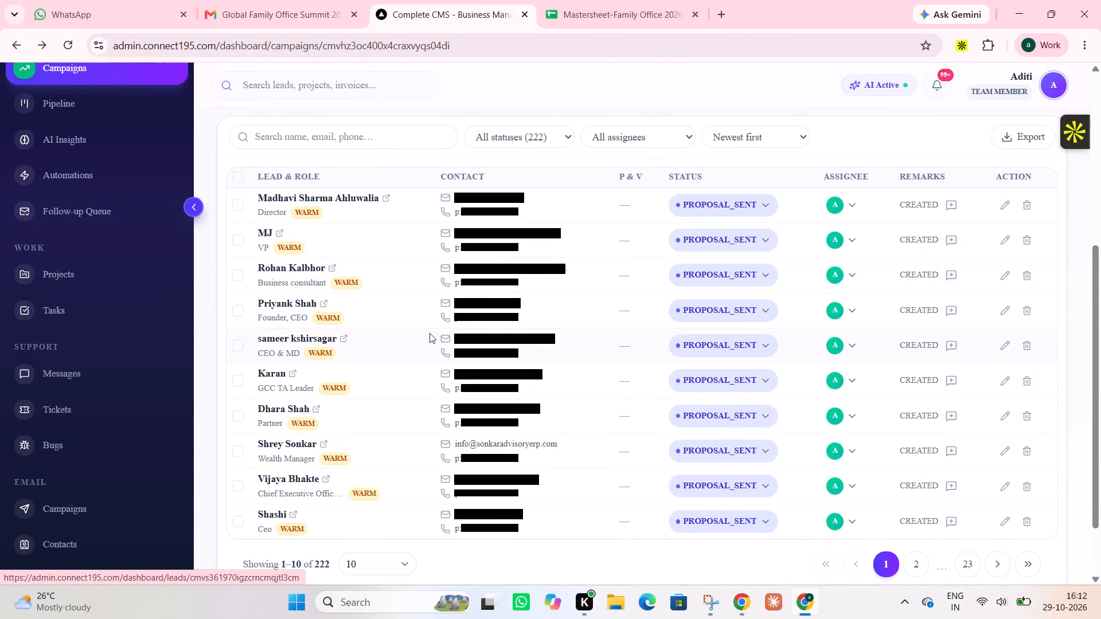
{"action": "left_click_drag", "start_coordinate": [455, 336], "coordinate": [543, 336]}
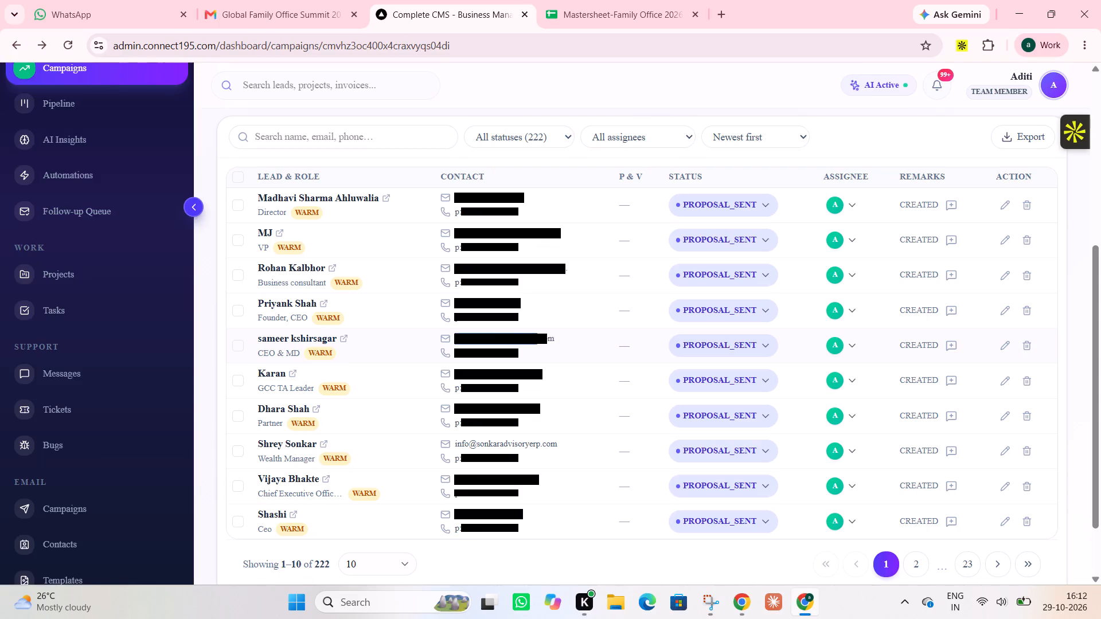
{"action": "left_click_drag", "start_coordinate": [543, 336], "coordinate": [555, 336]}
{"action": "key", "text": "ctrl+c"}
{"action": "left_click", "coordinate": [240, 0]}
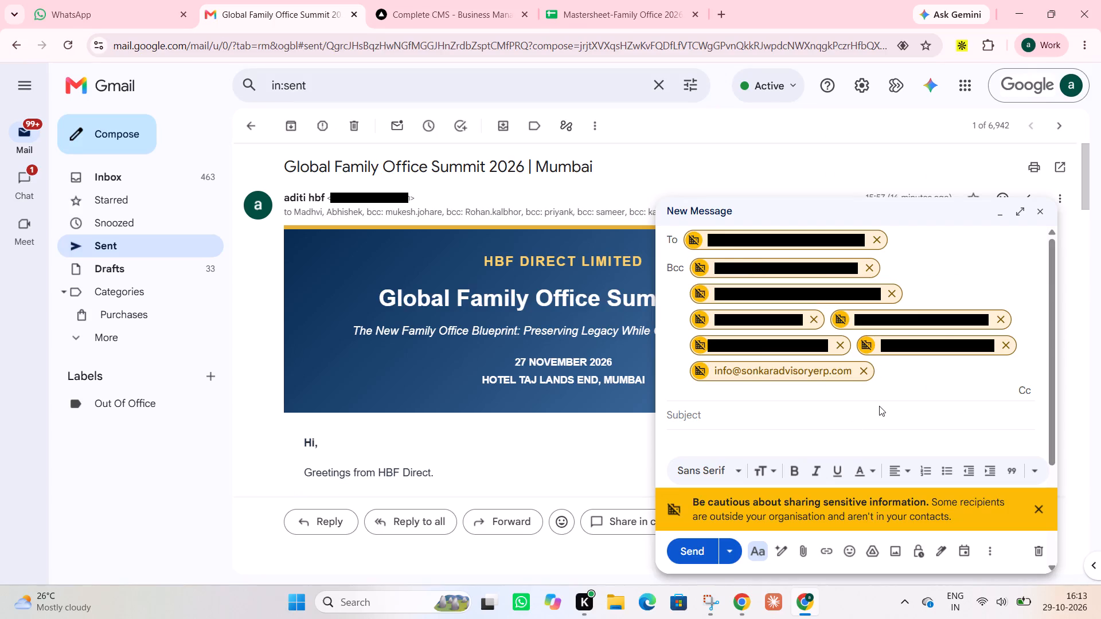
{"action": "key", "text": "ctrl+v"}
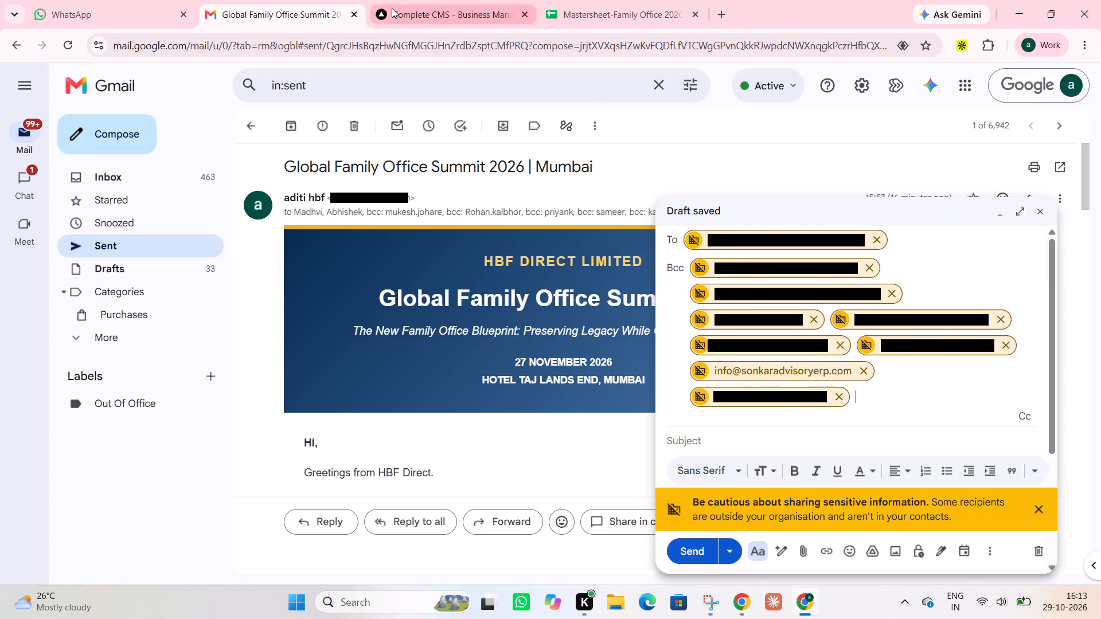
{"action": "left_click", "coordinate": [392, 8]}
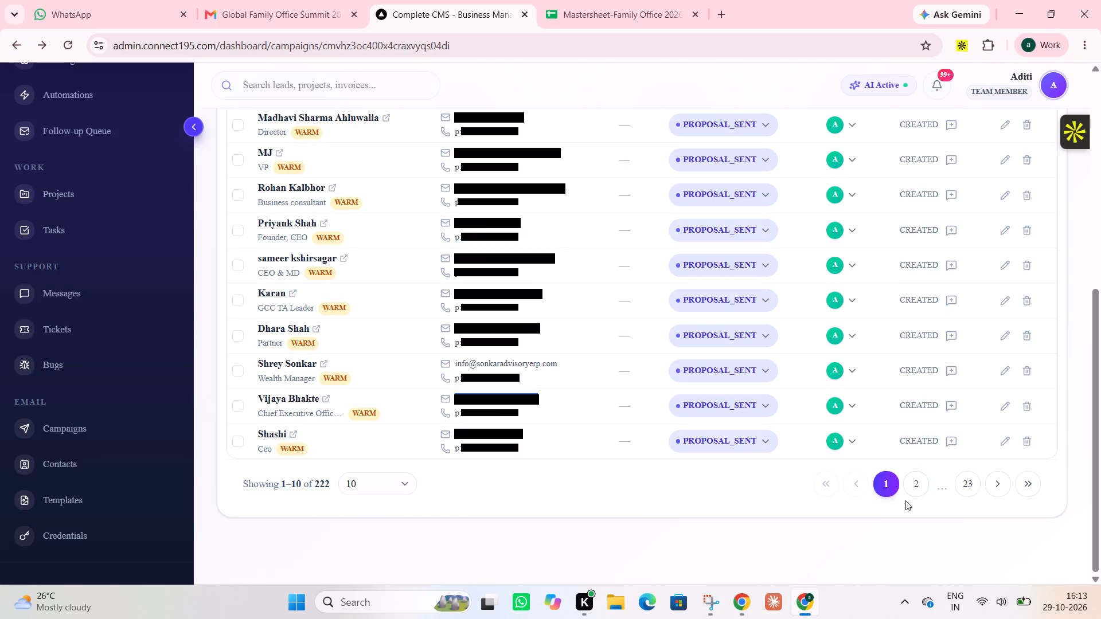
{"action": "left_click", "coordinate": [919, 489]}
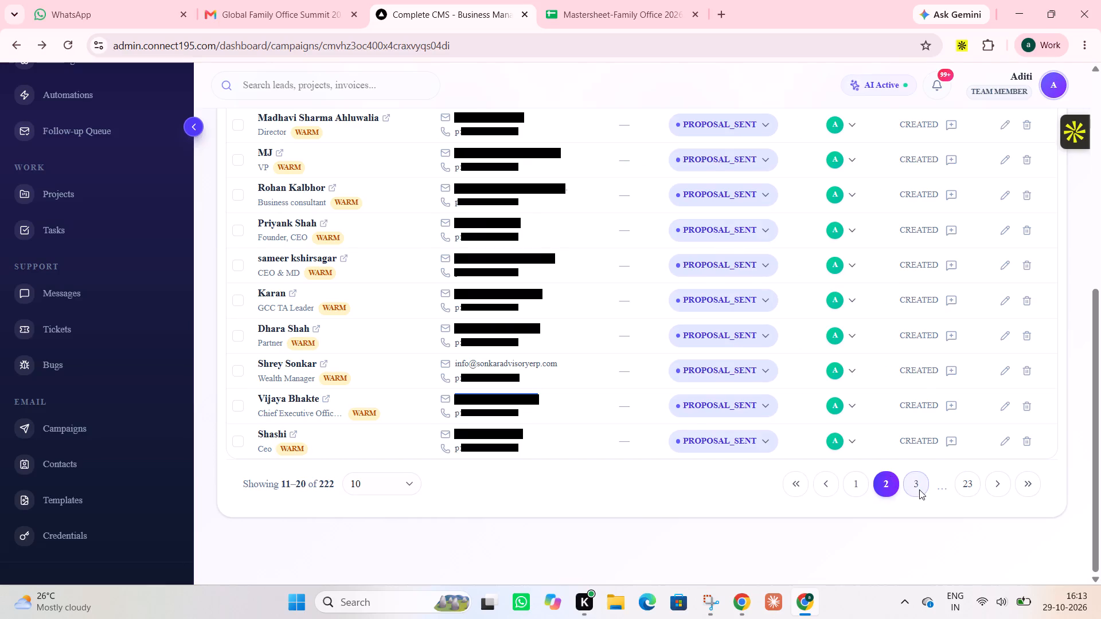
{"action": "scroll", "coordinate": [625, 392], "scroll_direction": "up", "scroll_amount": 2}
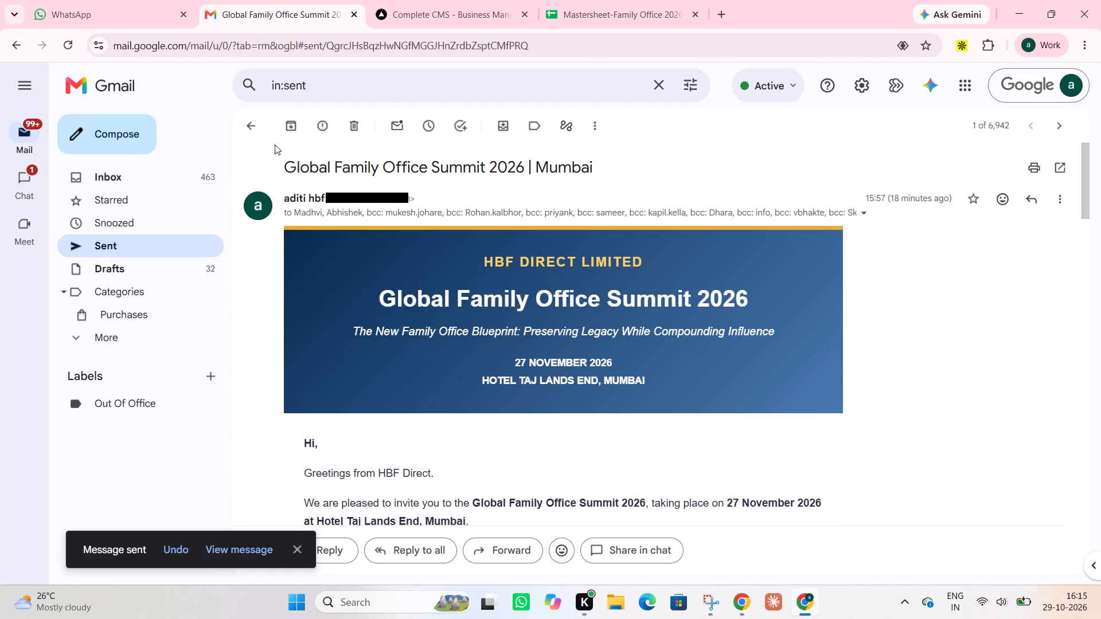
{"action": "left_click", "coordinate": [252, 123]}
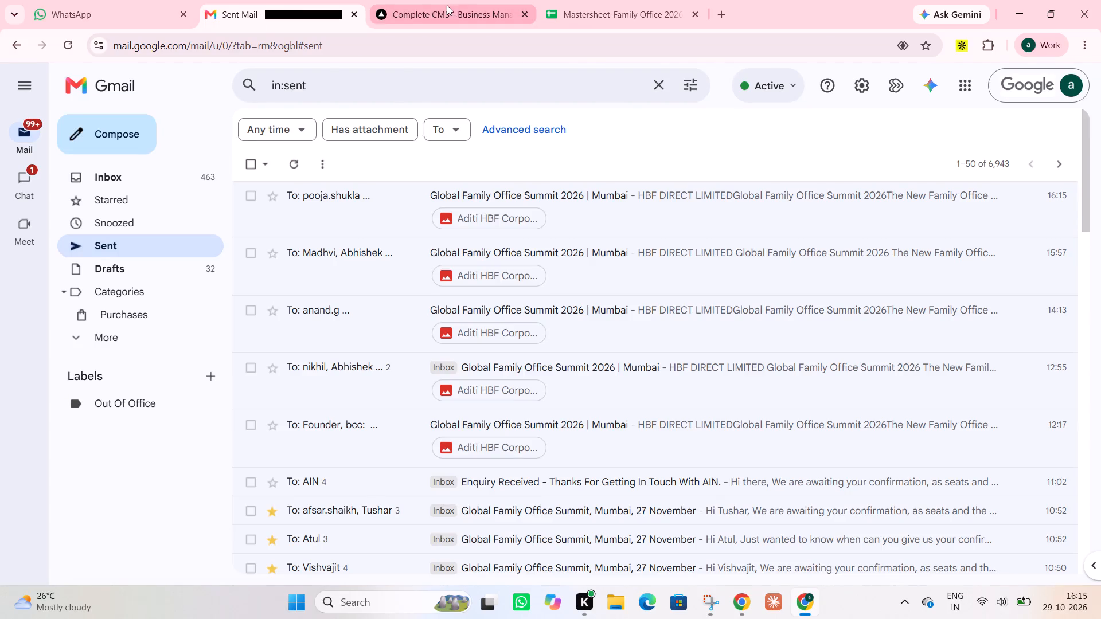
In the CMS campaign's lead list, set the status of Pooja (Ceo), the first lead on page 2, to Proposal Sent.
{"action": "left_click", "coordinate": [433, 1]}
{"action": "scroll", "coordinate": [541, 216], "scroll_direction": "up", "scroll_amount": 1}
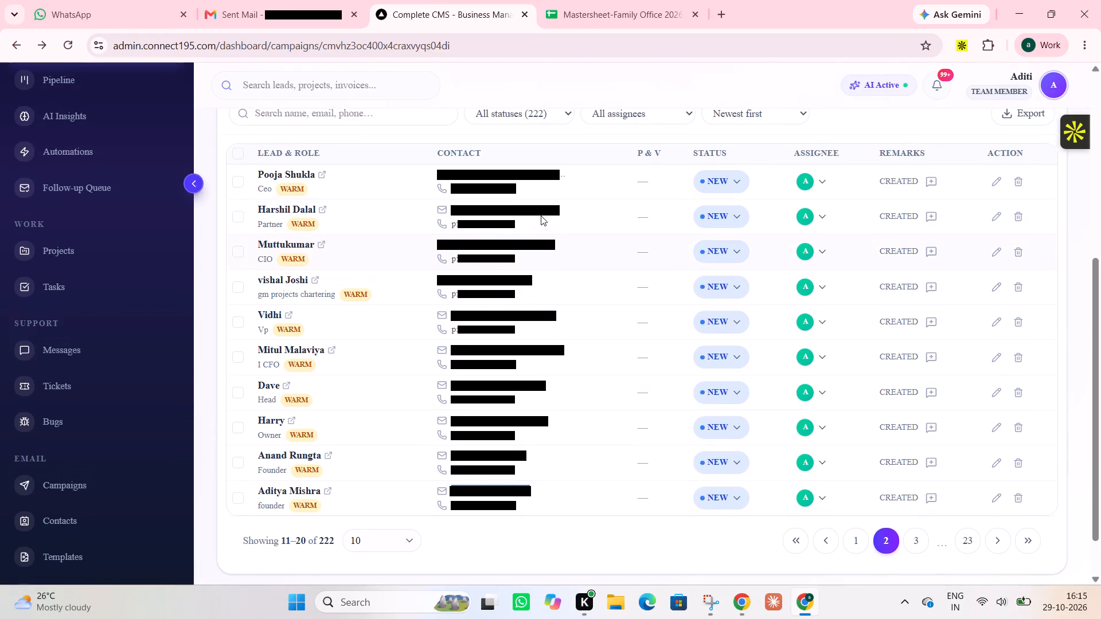
{"action": "left_click", "coordinate": [720, 185]}
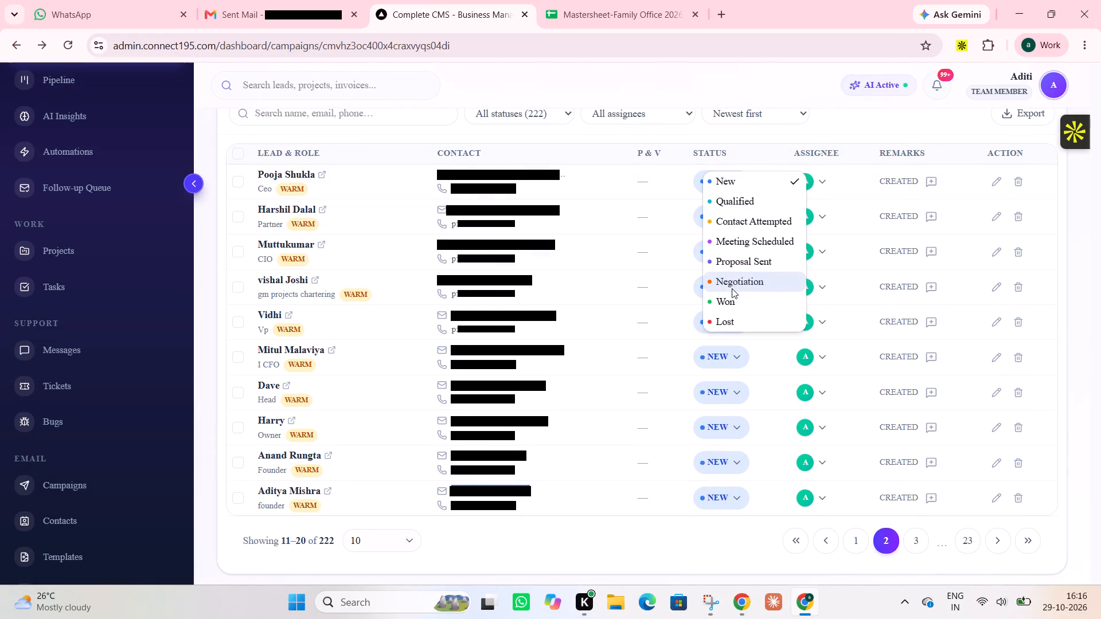
{"action": "left_click", "coordinate": [739, 263]}
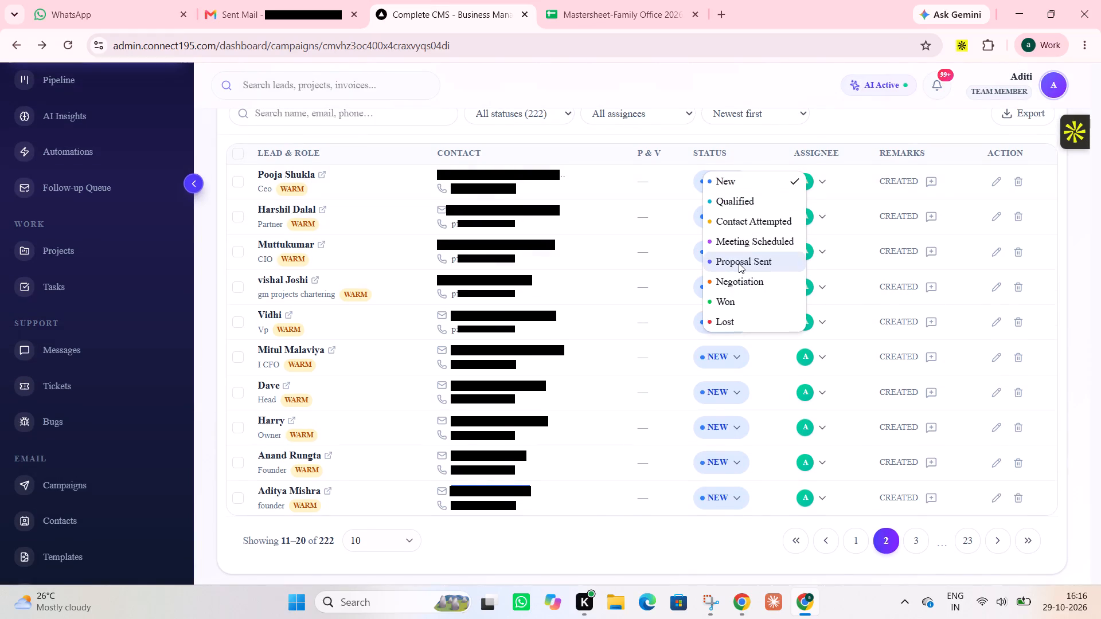
Open the status choices for Harshil (Partner), the second lead on page 2.
{"action": "left_click", "coordinate": [696, 221]}
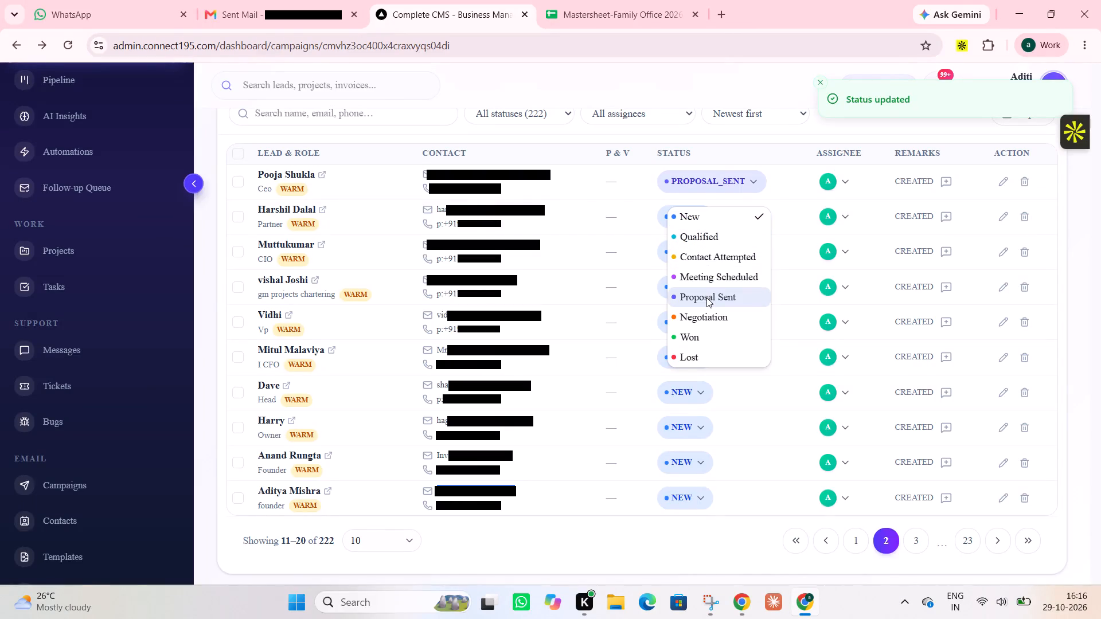
Set the status of the New leads on the second page of meta-add-family-office, from Harshil down to Vidhi, to Proposal Sent.
{"action": "left_click", "coordinate": [706, 297]}
{"action": "left_click", "coordinate": [689, 249]}
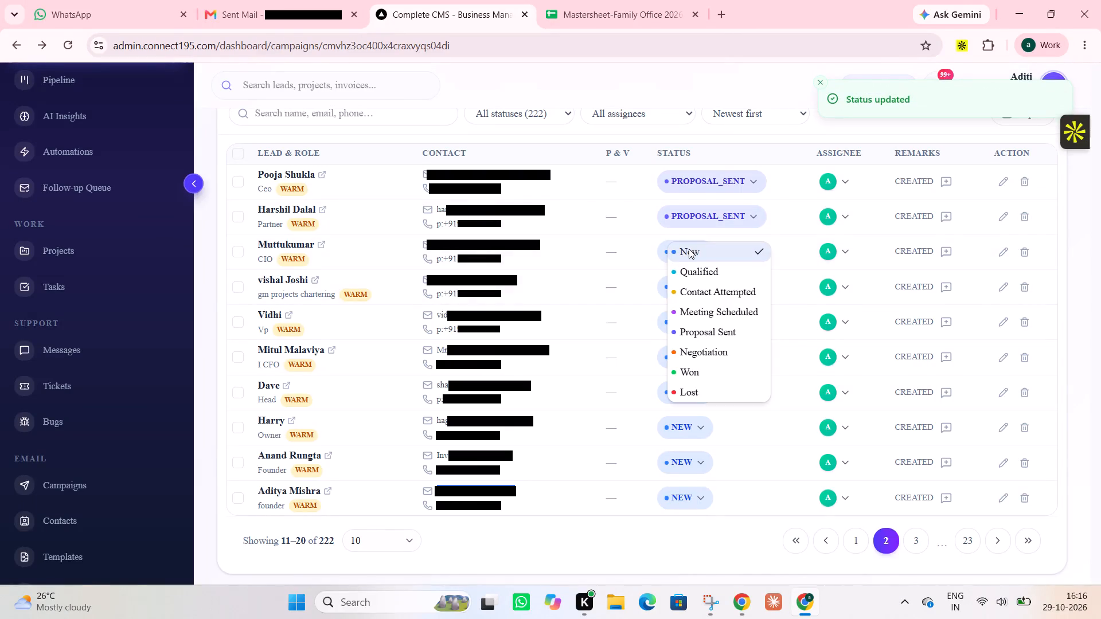
{"action": "left_click", "coordinate": [697, 330]}
{"action": "left_click", "coordinate": [687, 293]}
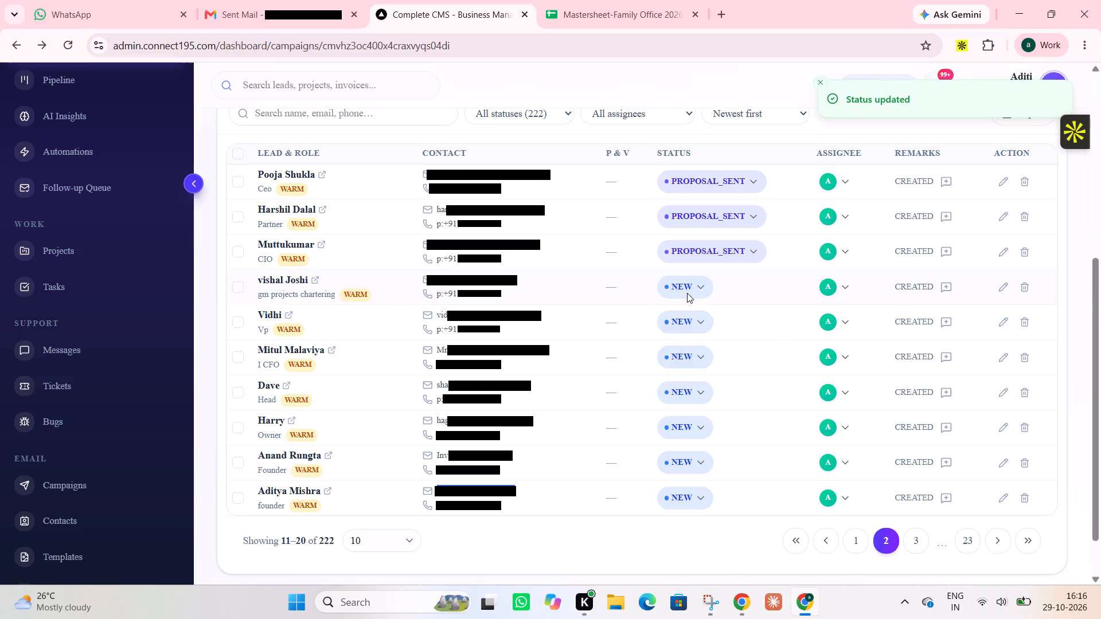
{"action": "left_click", "coordinate": [695, 366]}
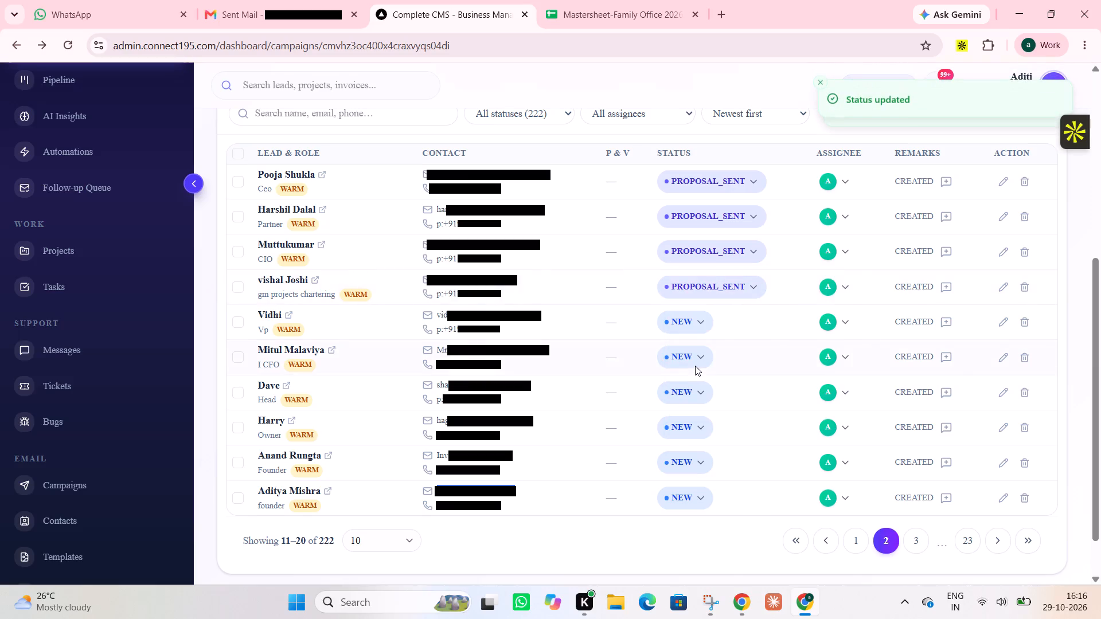
{"action": "left_click", "coordinate": [686, 315]}
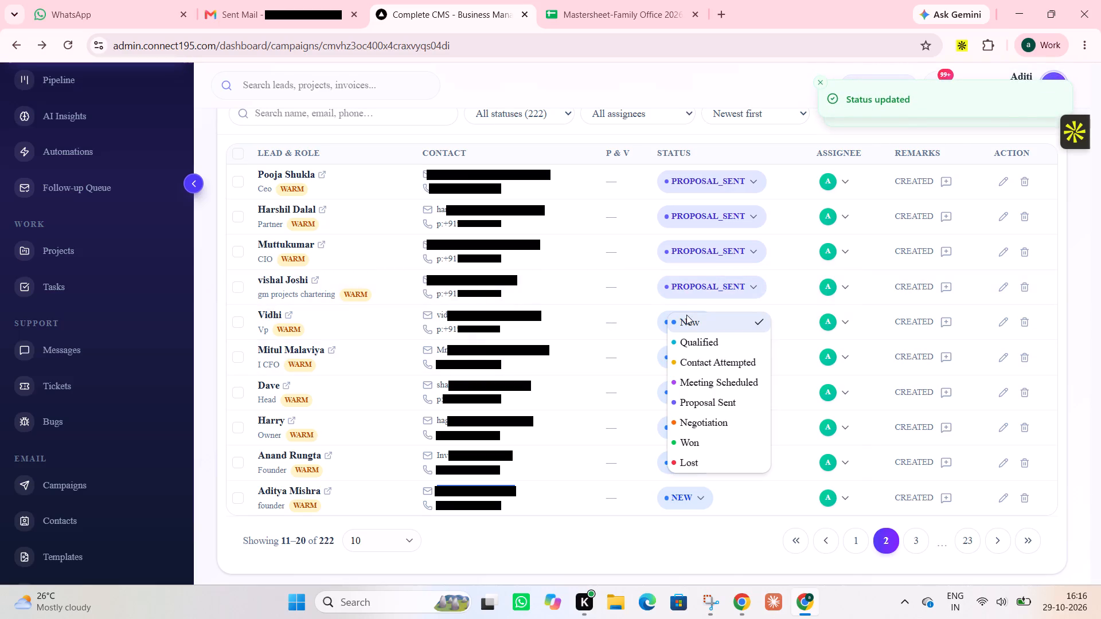
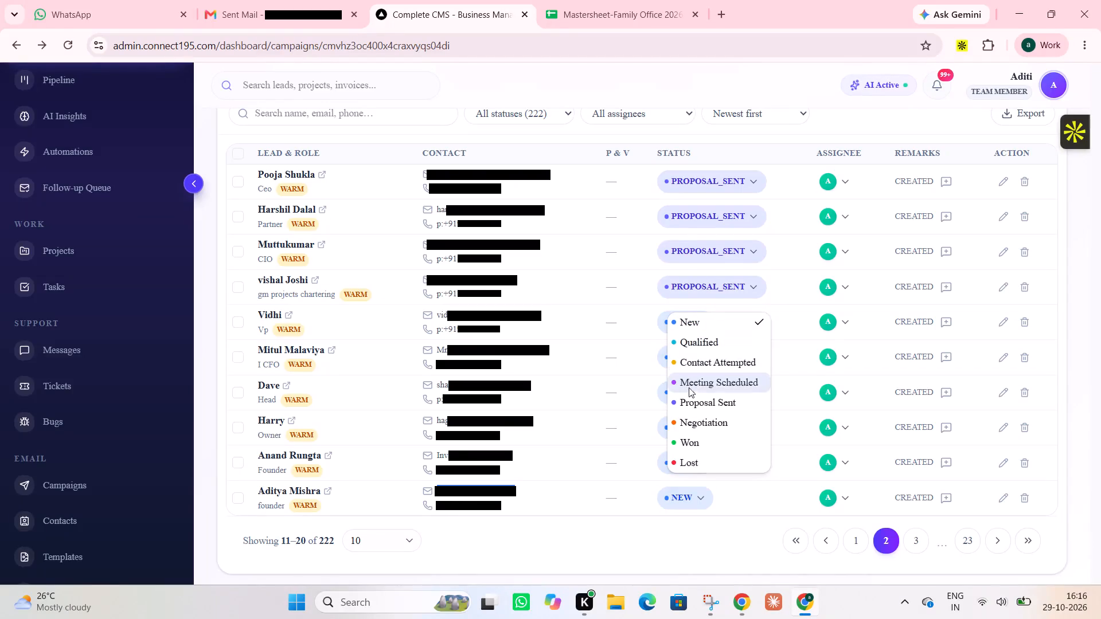
Set the status of the New leads Vidhi, Mitul, Dave and Harry on the second page to Proposal Sent.
{"action": "left_click", "coordinate": [695, 404]}
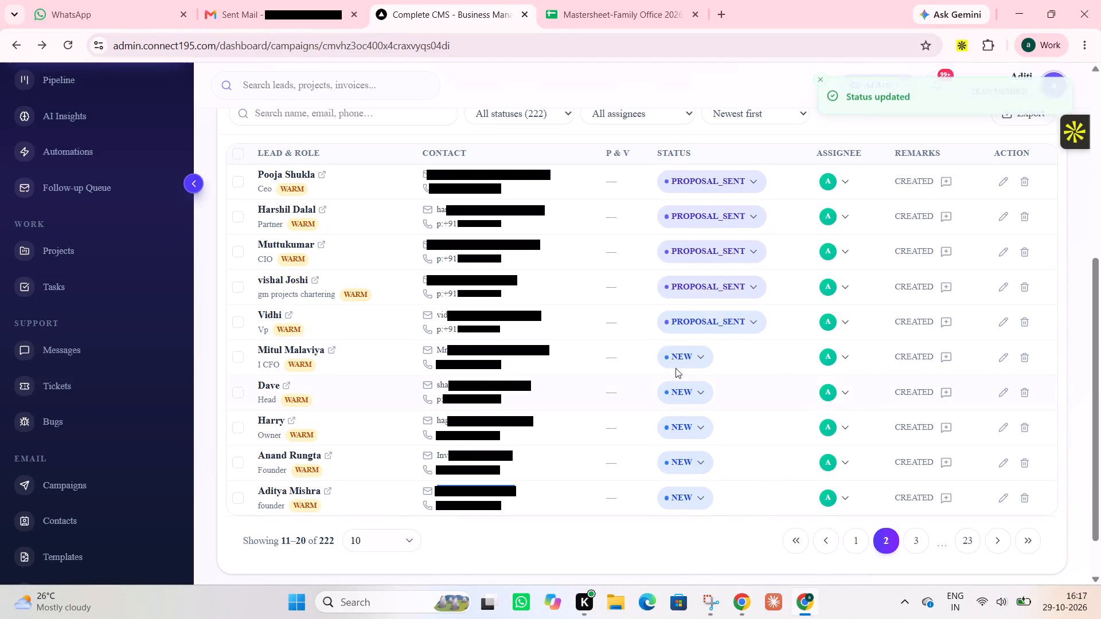
{"action": "left_click", "coordinate": [673, 362]}
{"action": "left_click", "coordinate": [699, 435]}
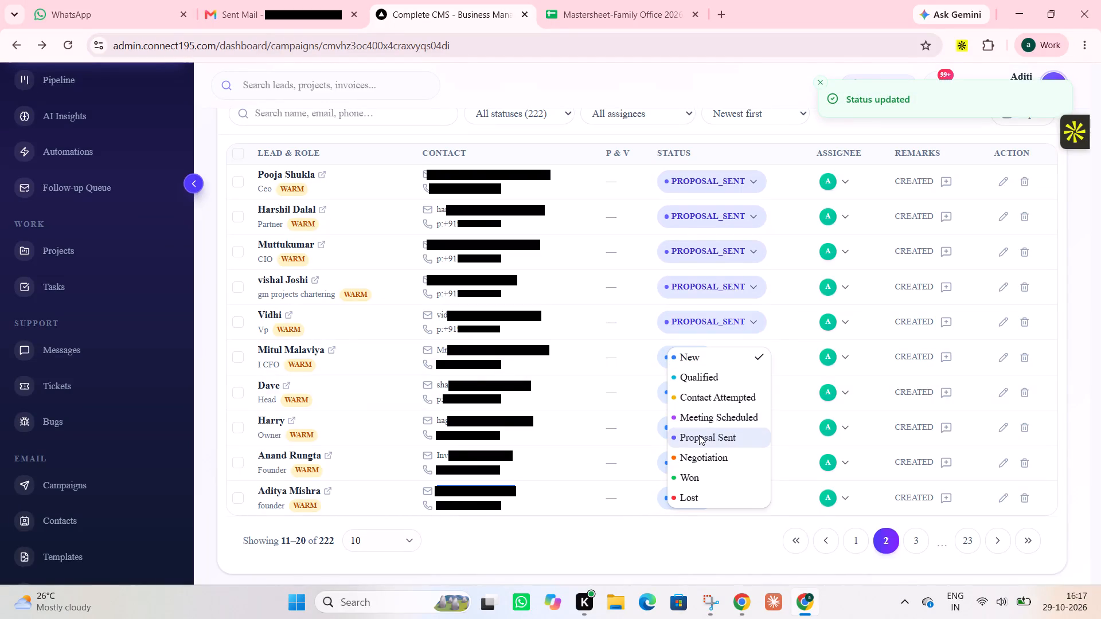
{"action": "left_click", "coordinate": [683, 392]}
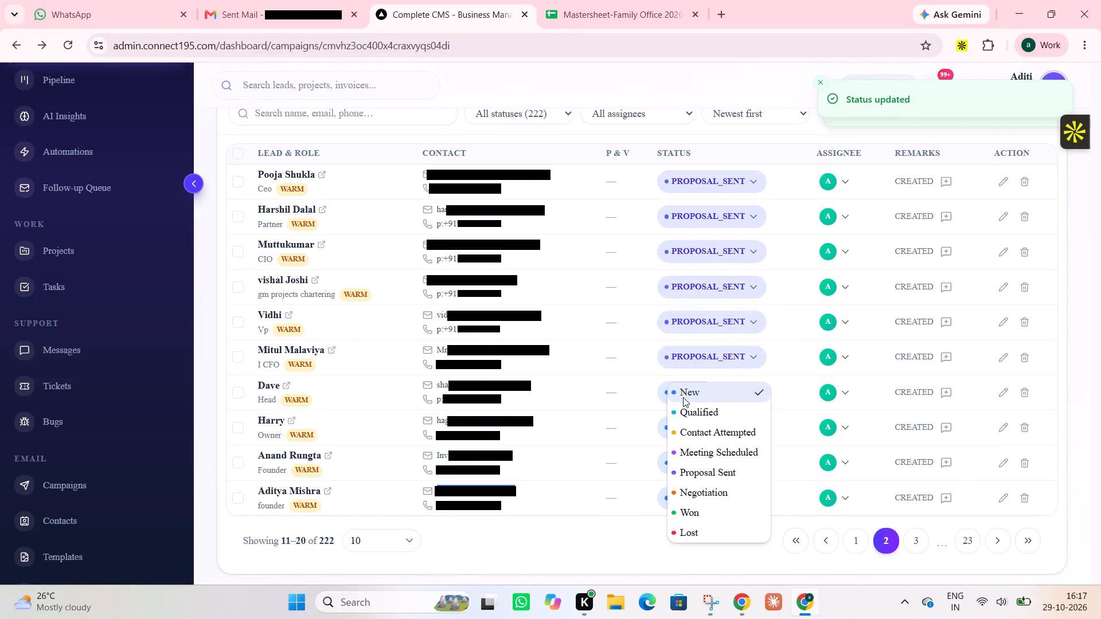
{"action": "left_click", "coordinate": [688, 476]}
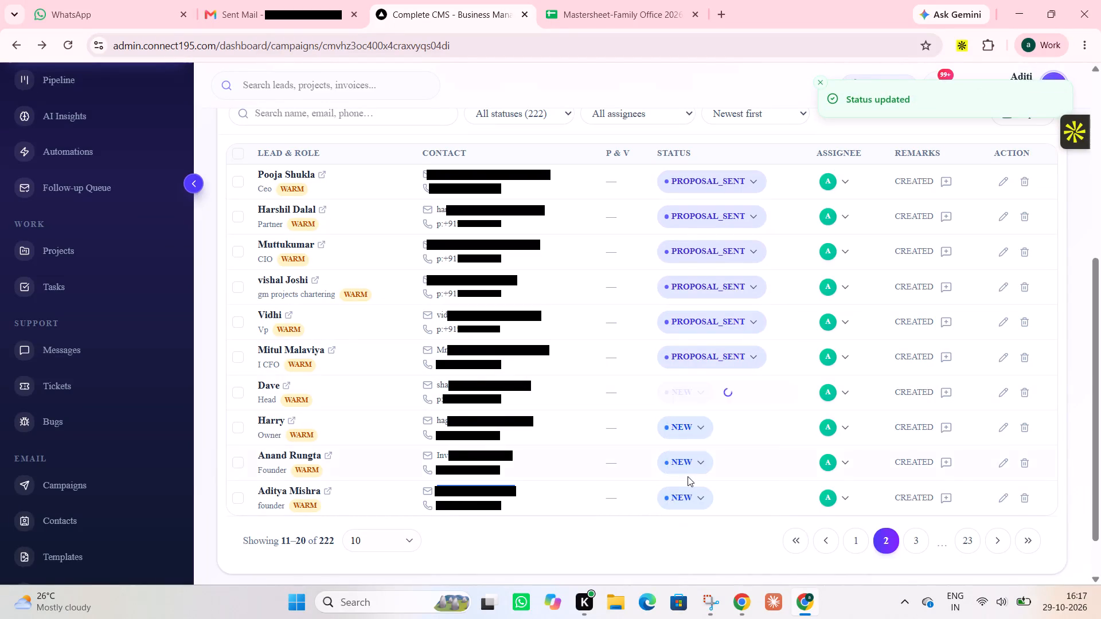
{"action": "left_click", "coordinate": [687, 433]}
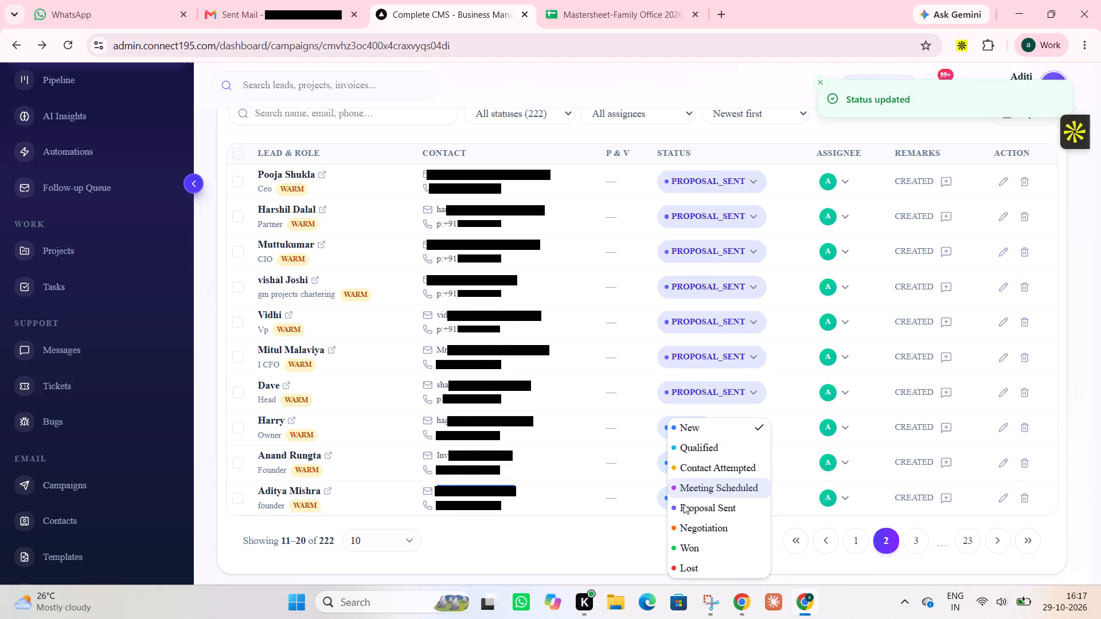
{"action": "left_click", "coordinate": [685, 515]}
Set the status of Anand, the second-to-last lead on the second page, to Proposal Sent.
{"action": "left_click", "coordinate": [679, 466]}
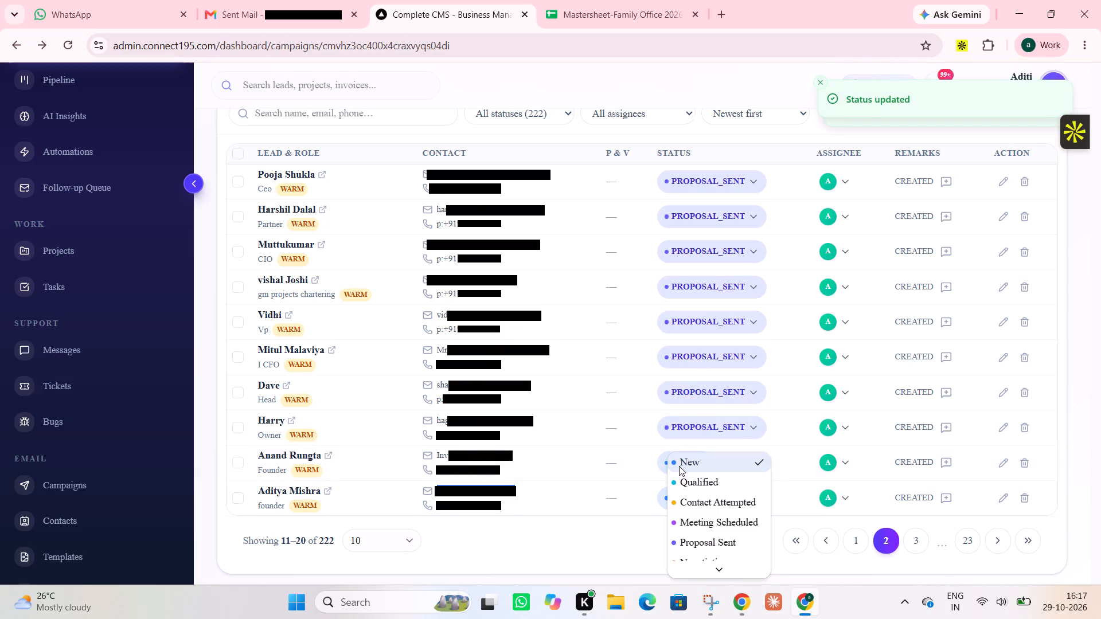
{"action": "left_click", "coordinate": [689, 520]}
{"action": "left_click", "coordinate": [687, 504]}
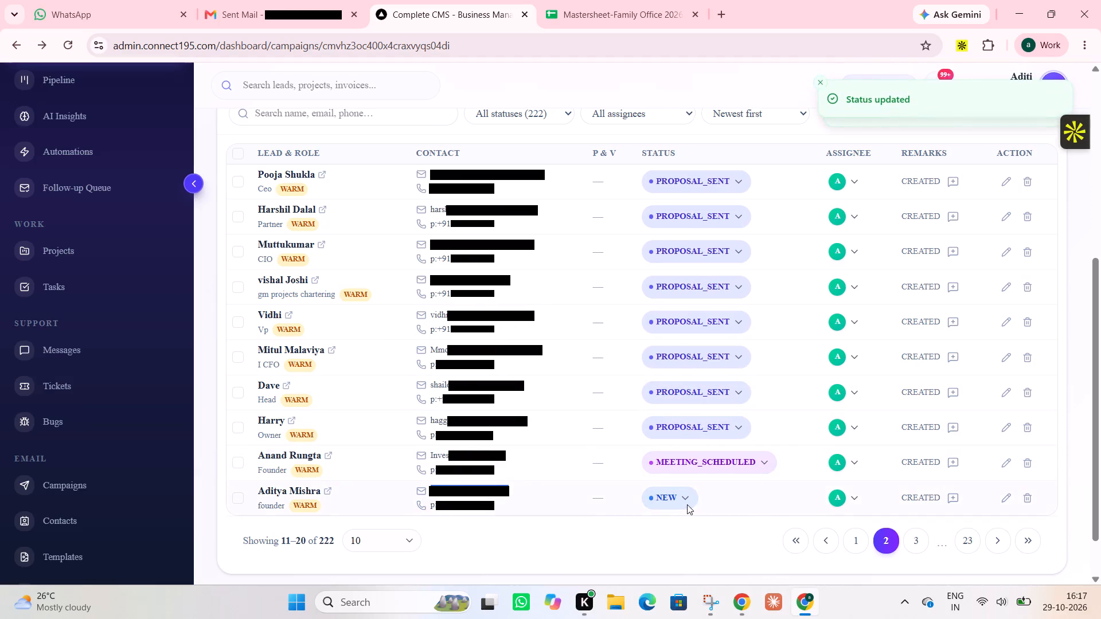
{"action": "left_click", "coordinate": [684, 459]}
{"action": "left_click", "coordinate": [684, 459]}
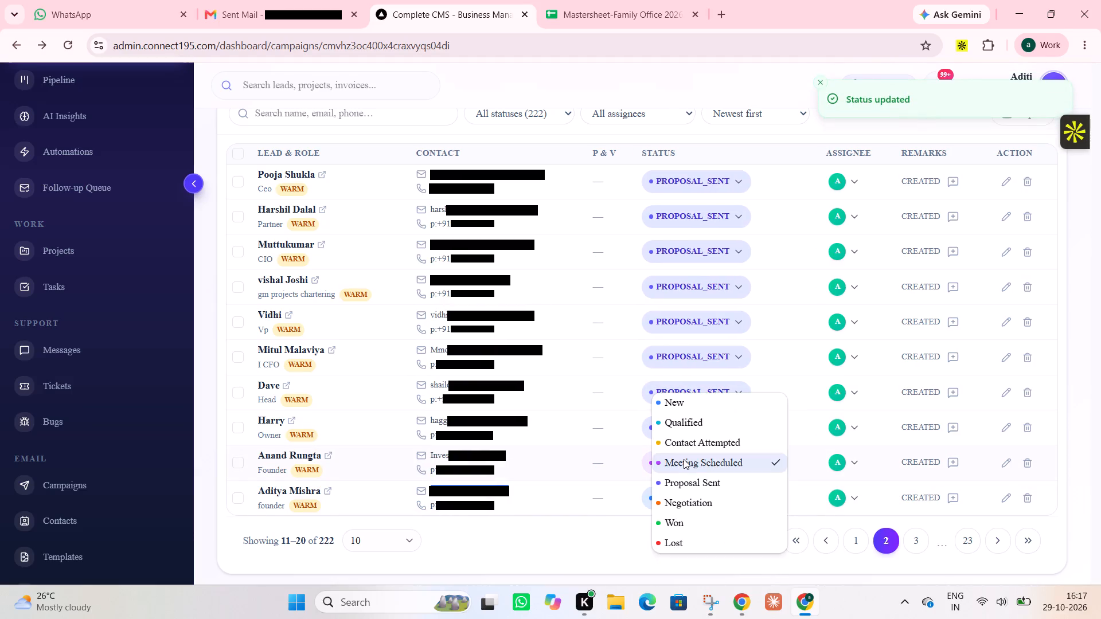
{"action": "left_click", "coordinate": [669, 488]}
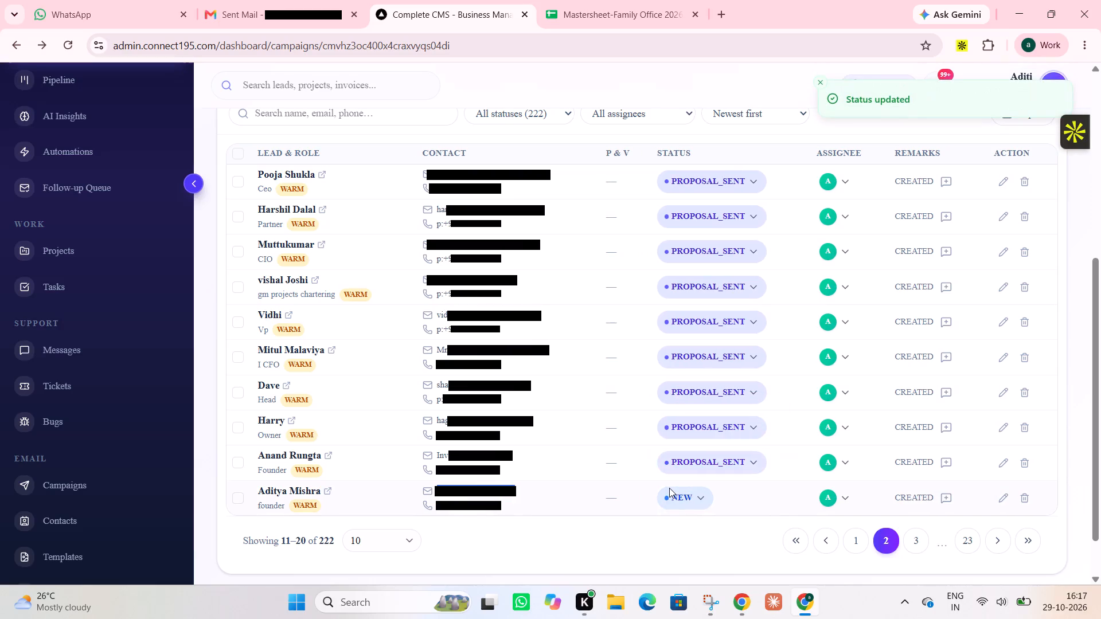
Set the status of Aditya, the last New lead on the second page, to Proposal Sent.
{"action": "double_click", "coordinate": [669, 488]}
{"action": "left_click", "coordinate": [589, 530]}
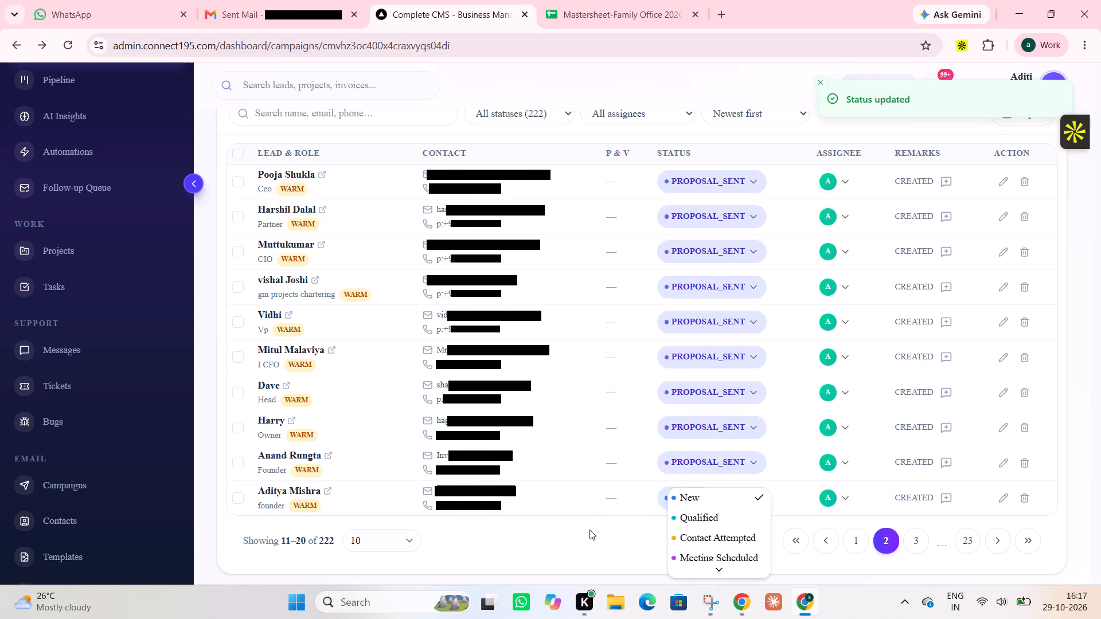
{"action": "left_click", "coordinate": [590, 530]}
{"action": "double_click", "coordinate": [670, 479]}
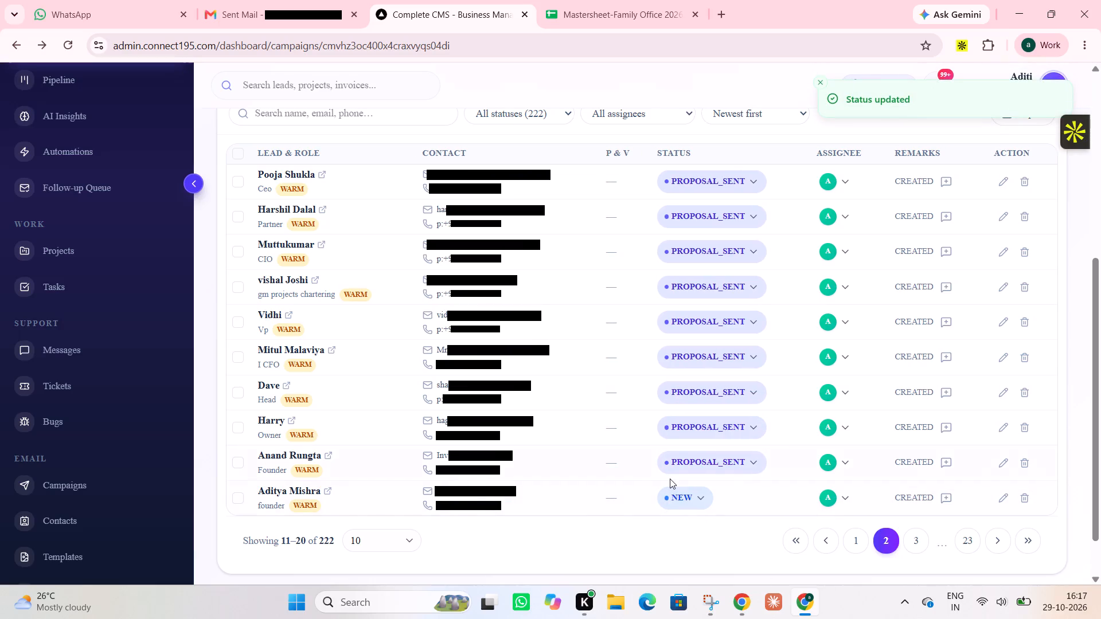
{"action": "left_click_drag", "start_coordinate": [670, 479], "coordinate": [680, 497]}
{"action": "left_click", "coordinate": [680, 497]}
{"action": "triple_click", "coordinate": [680, 497]}
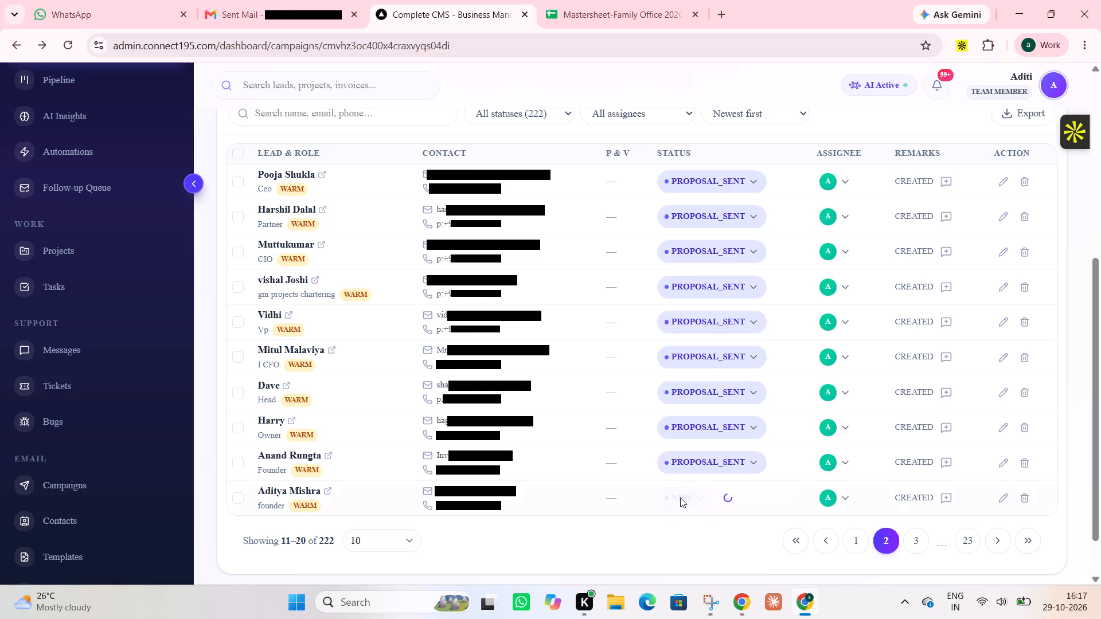
{"action": "scroll", "coordinate": [698, 540], "scroll_direction": "down", "scroll_amount": 1}
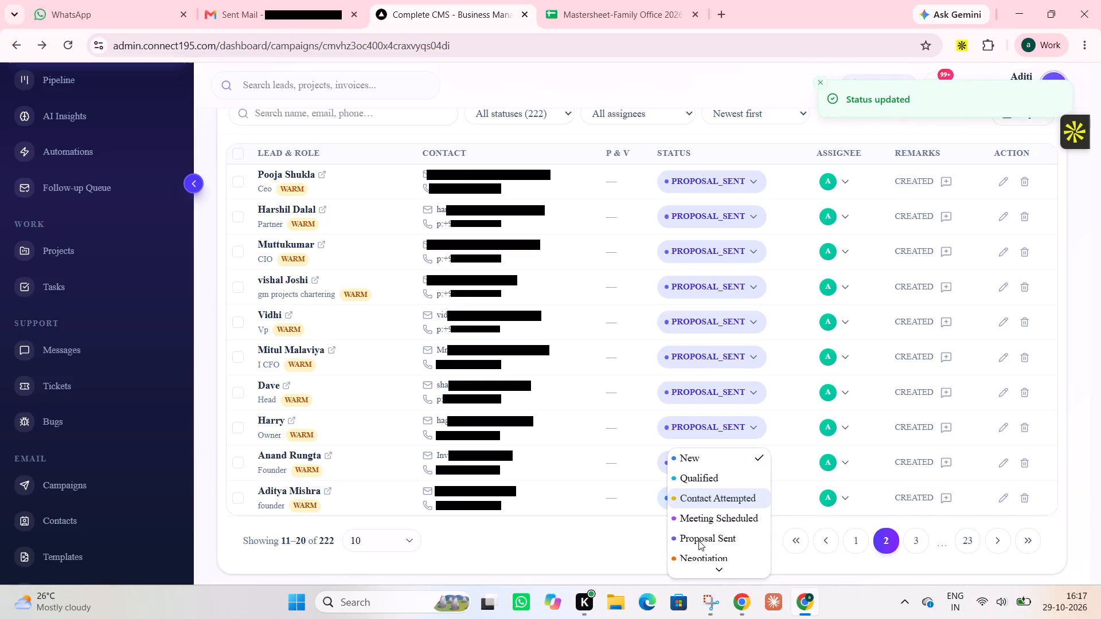
Choose Proposal Sent as the status of Aditya, the last lead on the campaign's second page.
{"action": "left_click", "coordinate": [695, 536]}
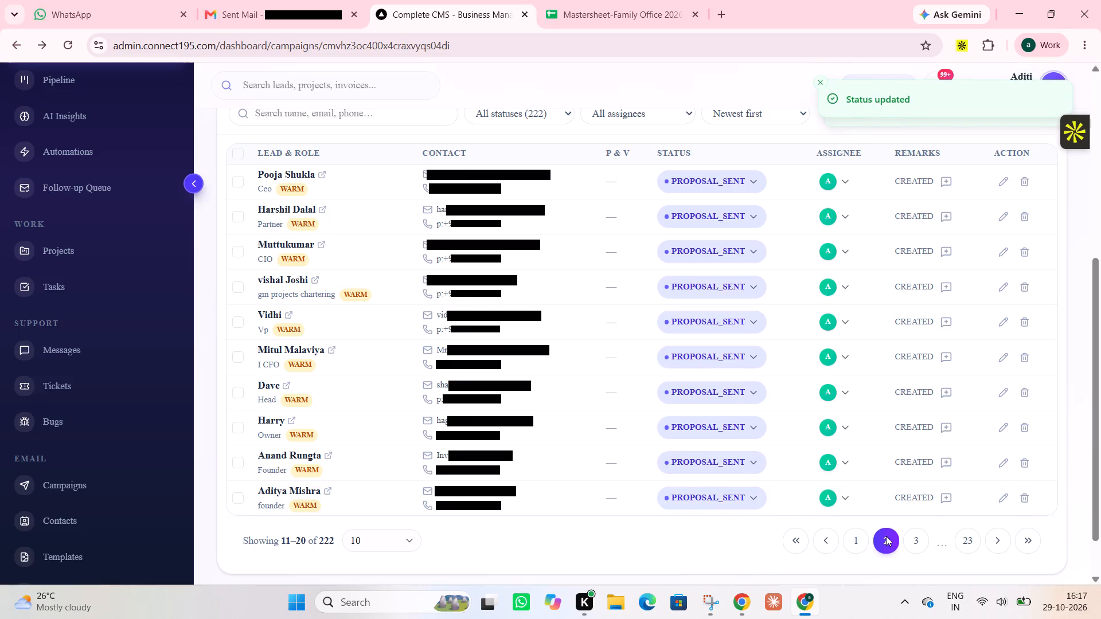
Check the lead statuses on the third page of the meta-add-family-office campaign.
{"action": "left_click", "coordinate": [909, 542]}
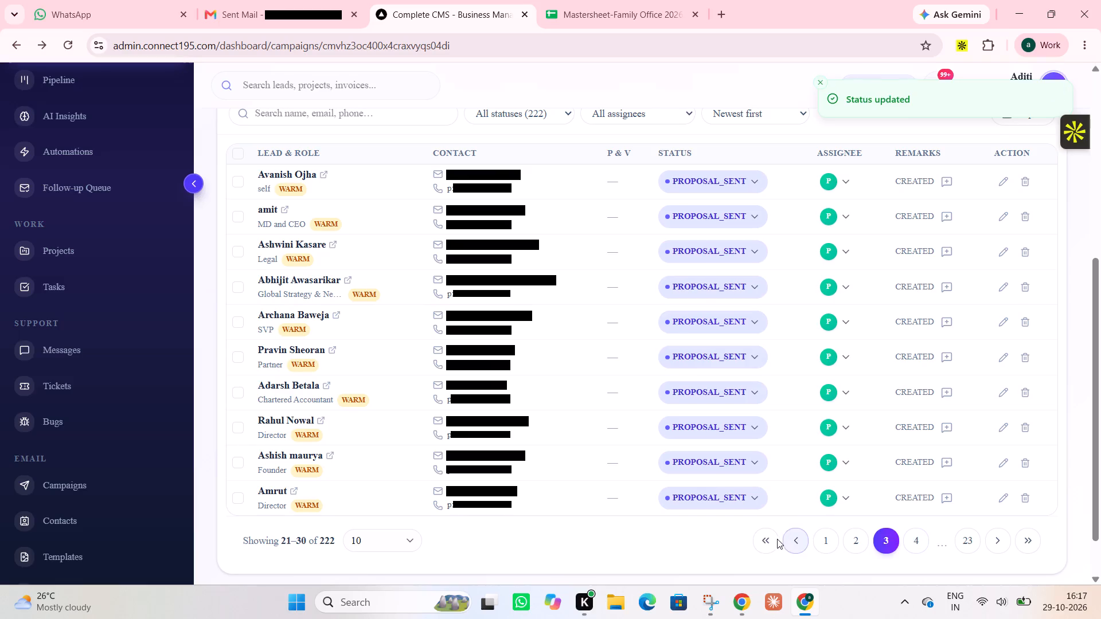
{"action": "scroll", "coordinate": [771, 542], "scroll_direction": "down", "scroll_amount": 1}
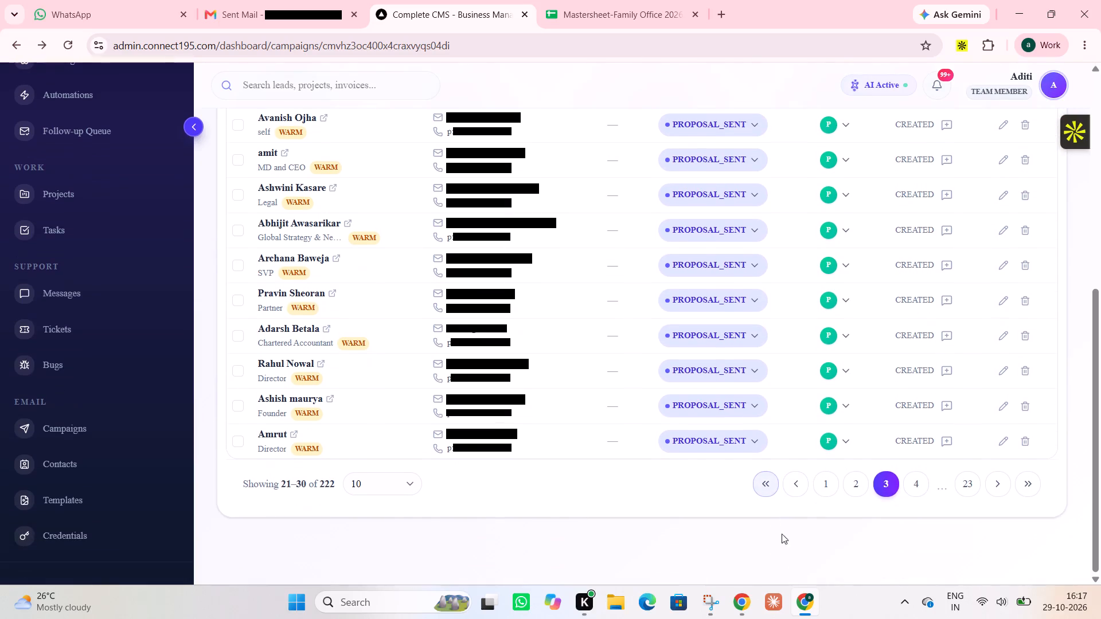
{"action": "scroll", "coordinate": [760, 506], "scroll_direction": "up", "scroll_amount": 5}
{"action": "left_click", "coordinate": [627, 422]}
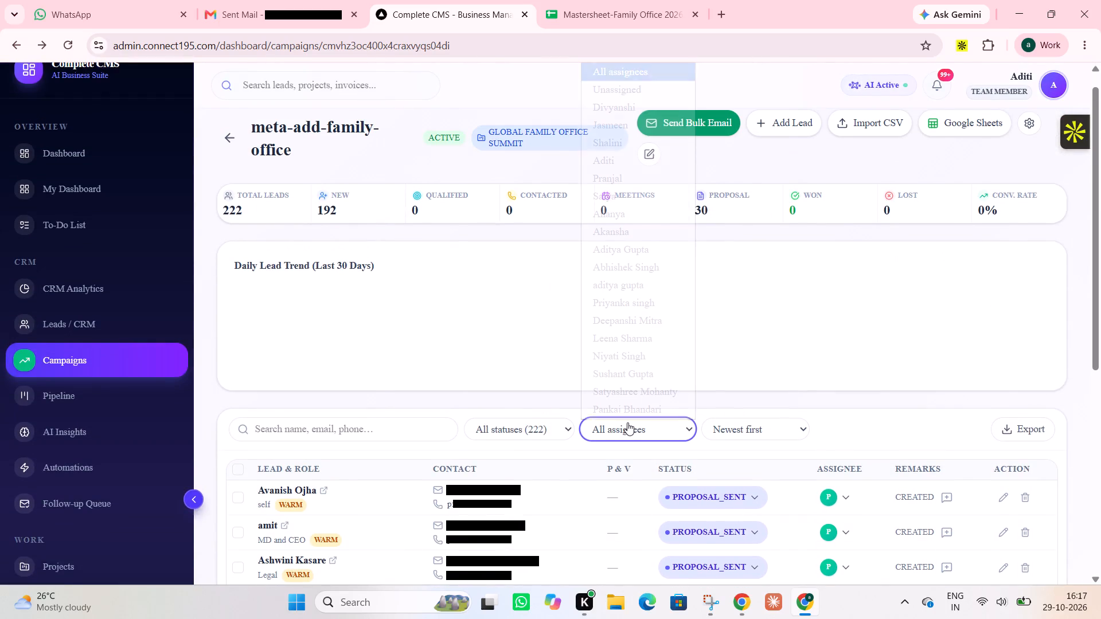